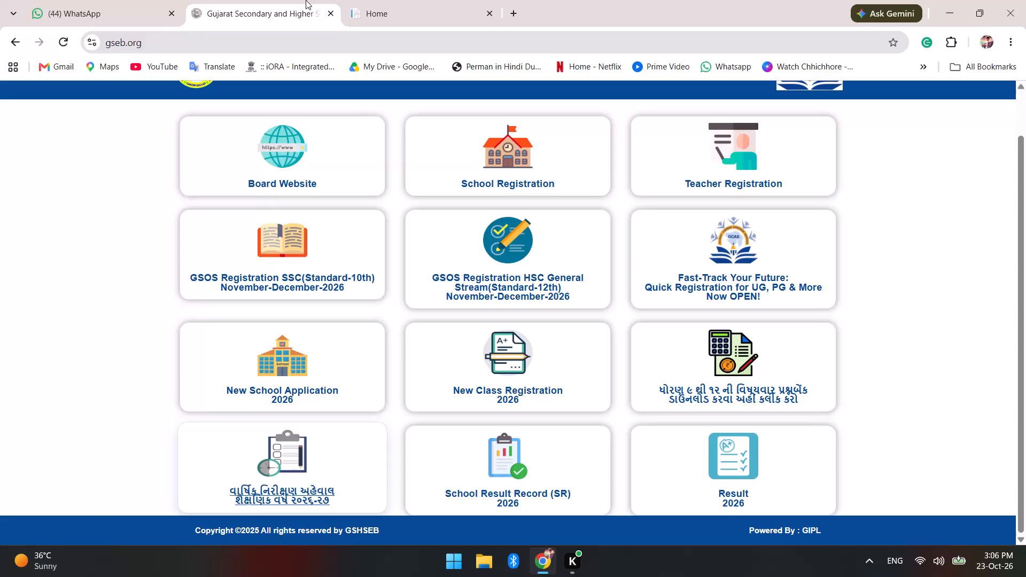
Switch to the open annual inspection report form and look over its index number information page.
left_click(382, 0)
scroll(487, 215, "down", 2)
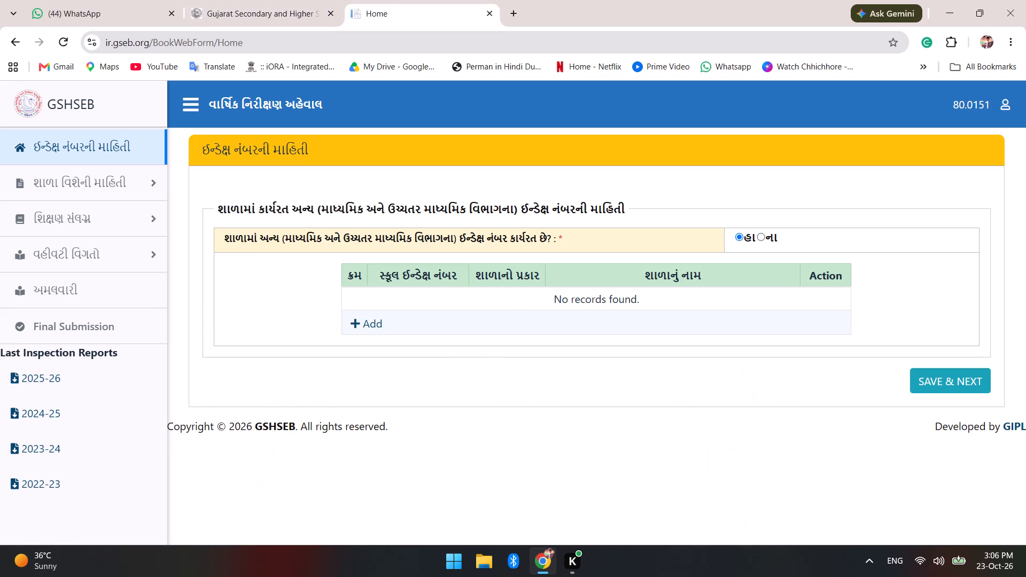
scroll(487, 215, "down", 2)
scroll(487, 215, "up", 4)
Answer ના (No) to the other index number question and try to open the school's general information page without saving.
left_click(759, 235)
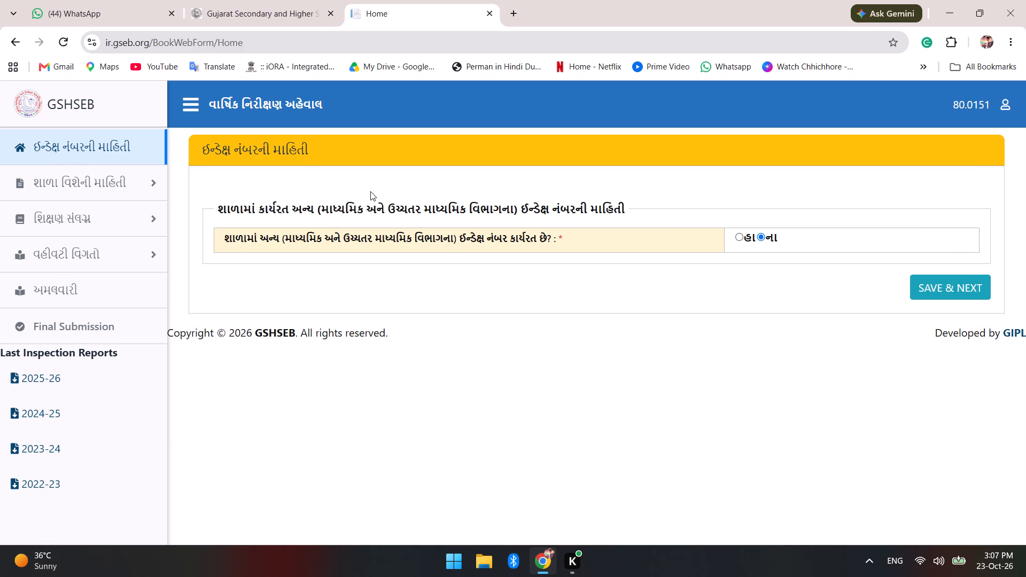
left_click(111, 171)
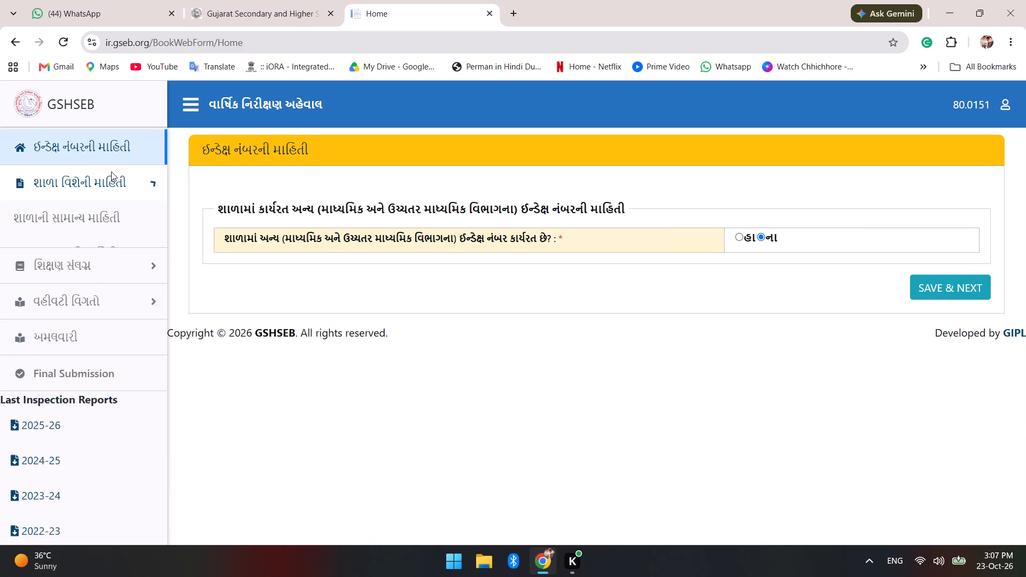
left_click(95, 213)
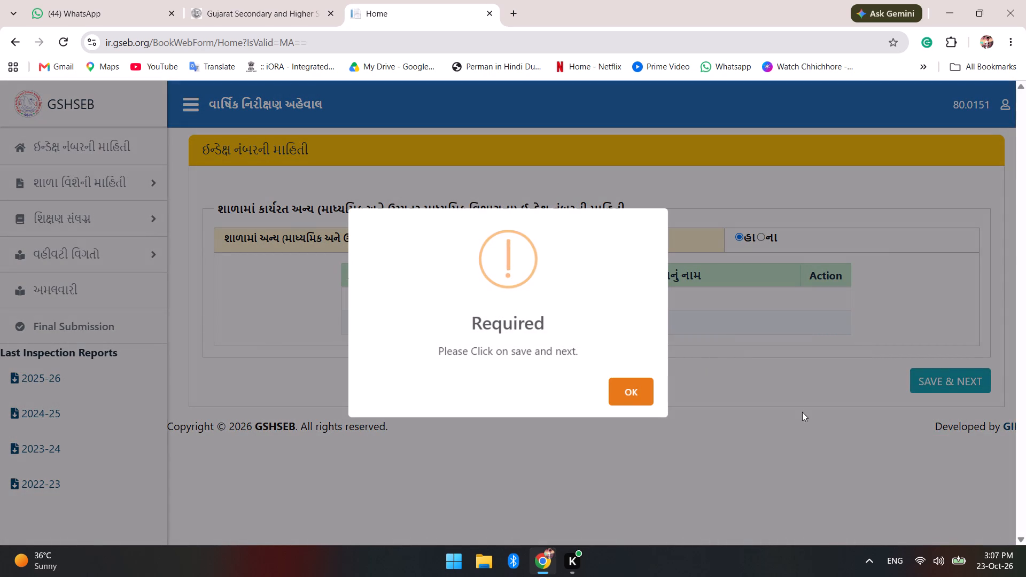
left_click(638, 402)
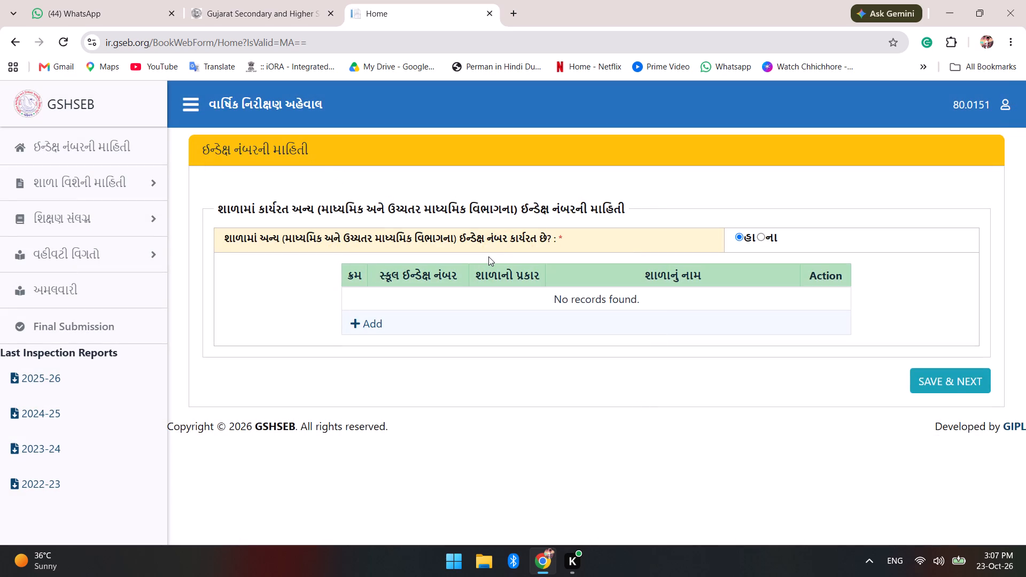
Answer ના (No) to whether the school has another working index number, then save and continue to the next page.
left_click(762, 236)
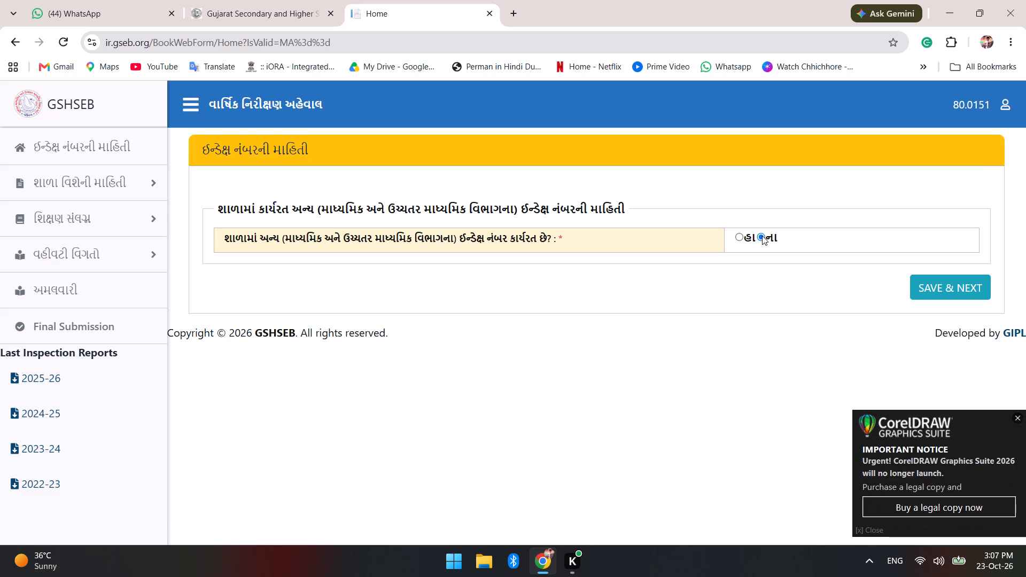
left_click(1015, 425)
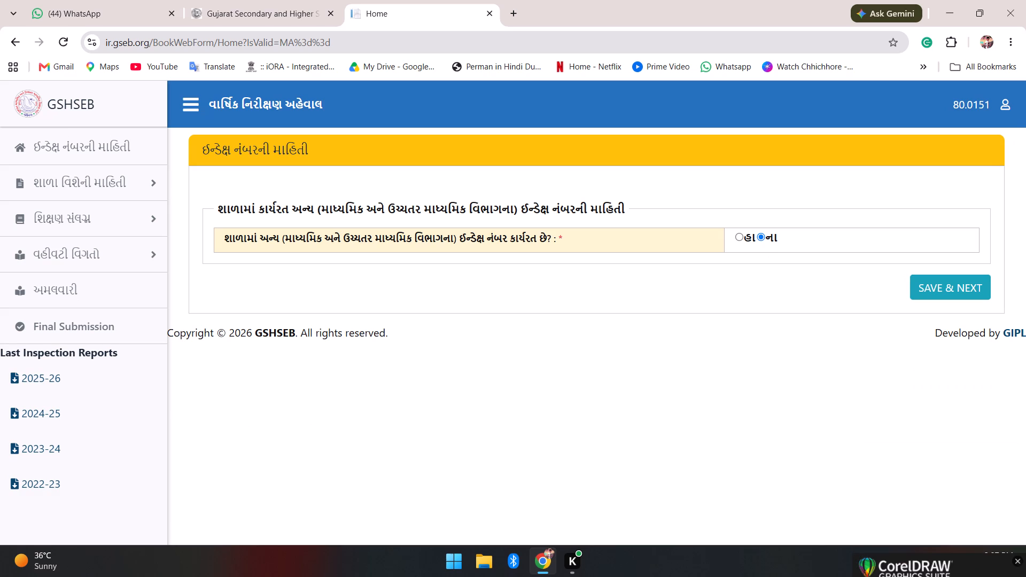
left_click(970, 295)
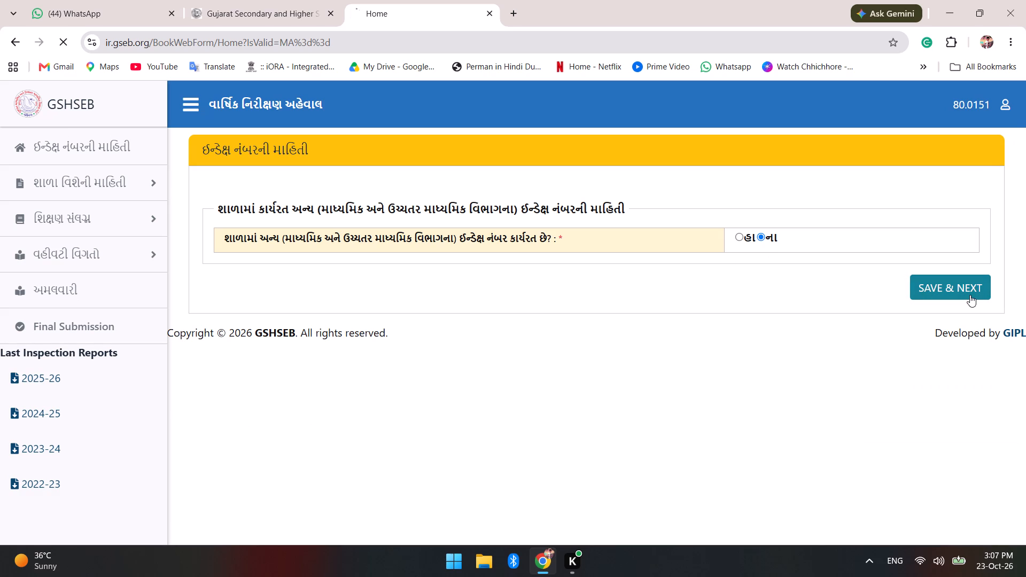
key("Return")
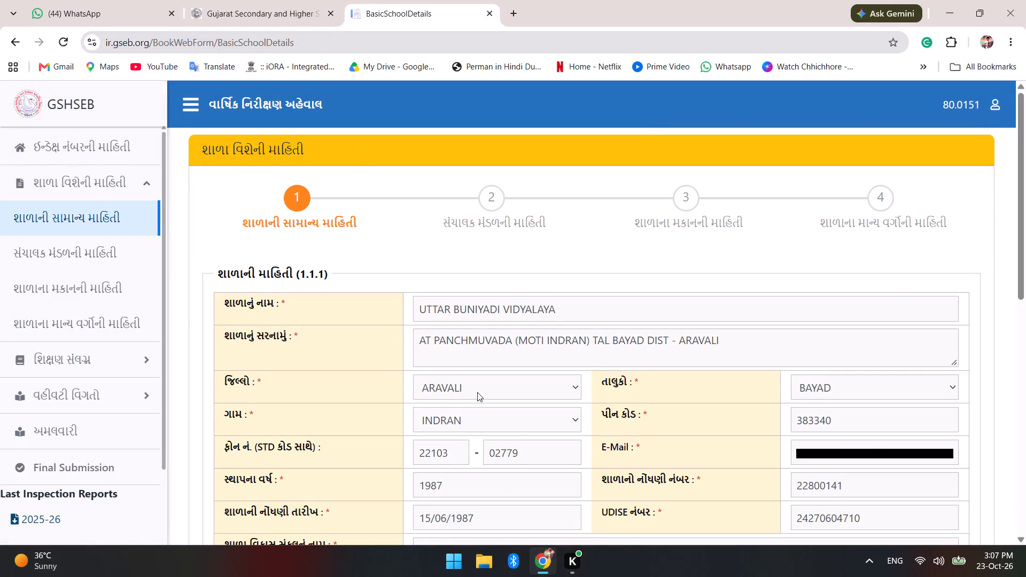
Review the school's general information page, covering school details, stream and medium, school type and principal details.
scroll(477, 392, "down", 2)
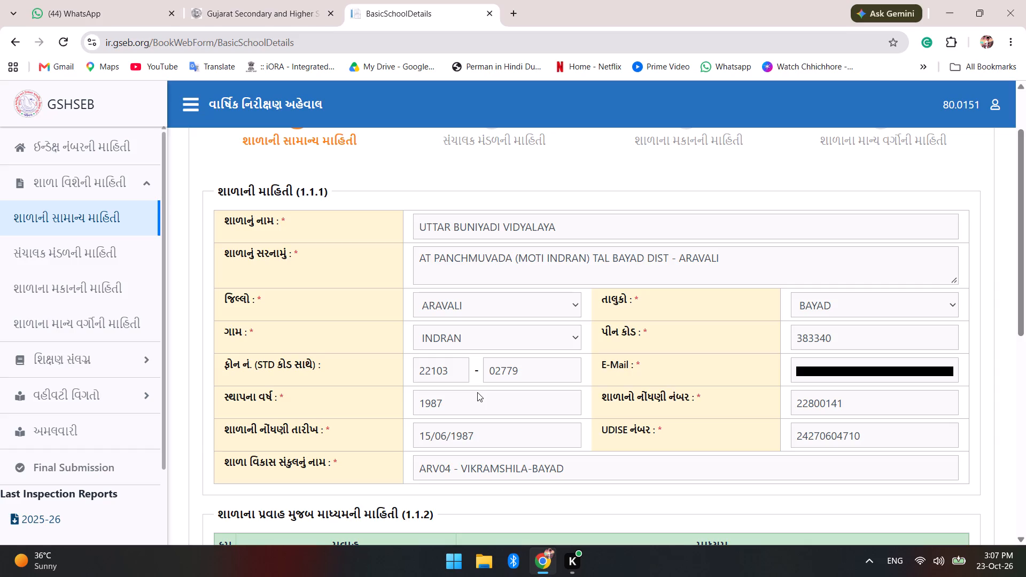
scroll(477, 392, "down", 5)
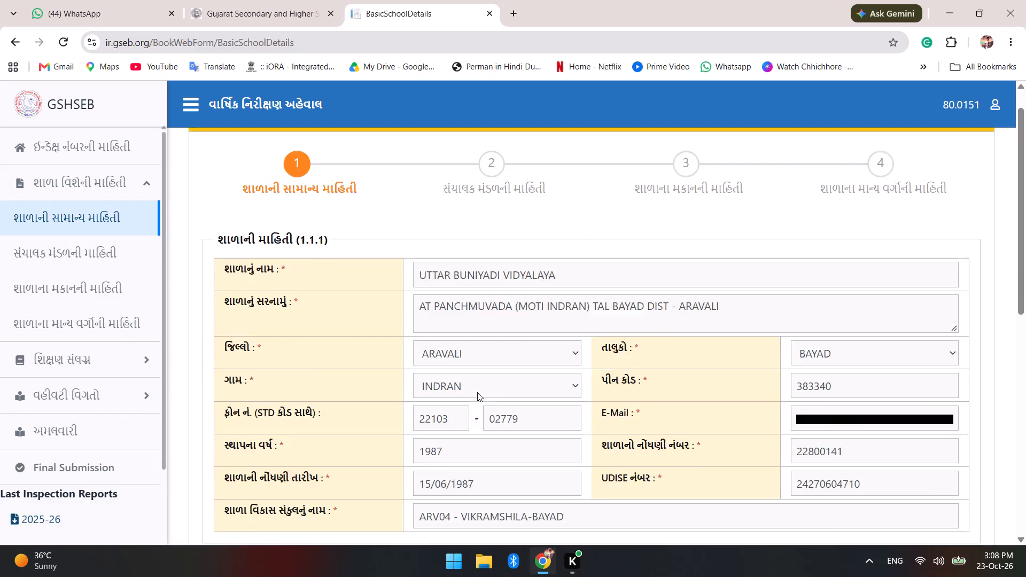
left_click(509, 304)
scroll(554, 448, "down", 7)
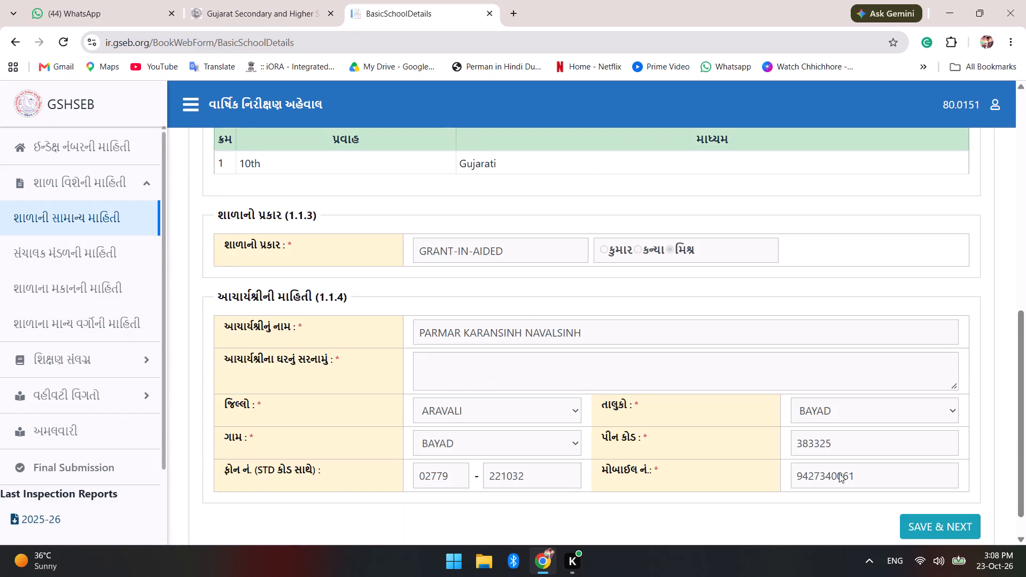
scroll(883, 354, "up", 3)
left_click(435, 314)
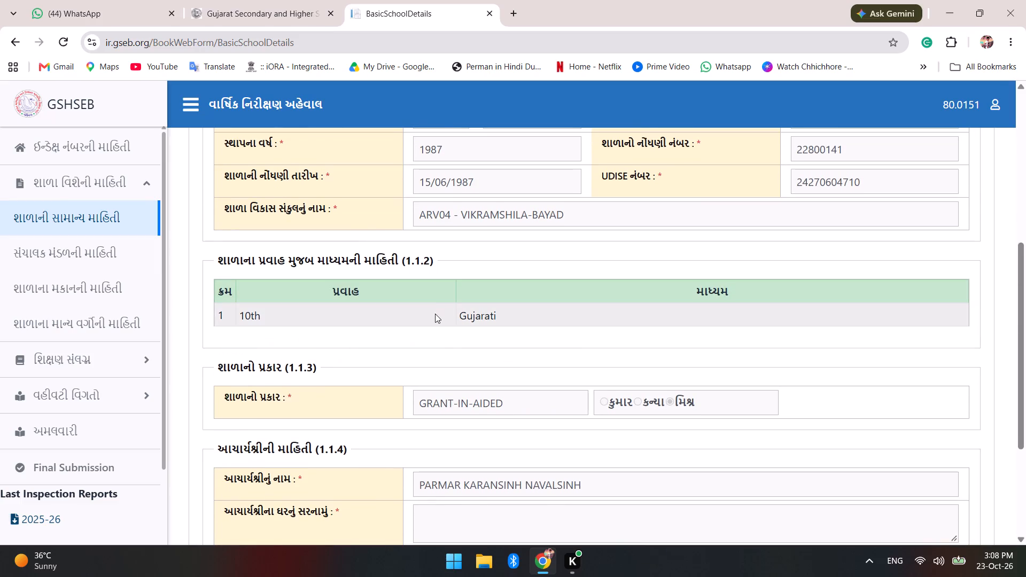
scroll(533, 300, "up", 3)
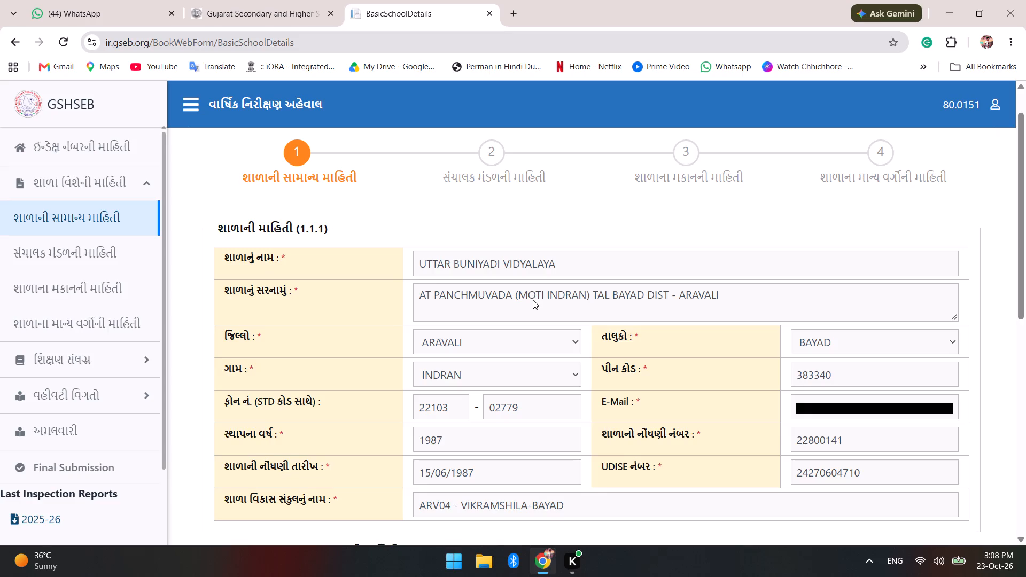
Examine the principal's details in section 1.1.4, including the home address field and the district options.
scroll(533, 300, "down", 1)
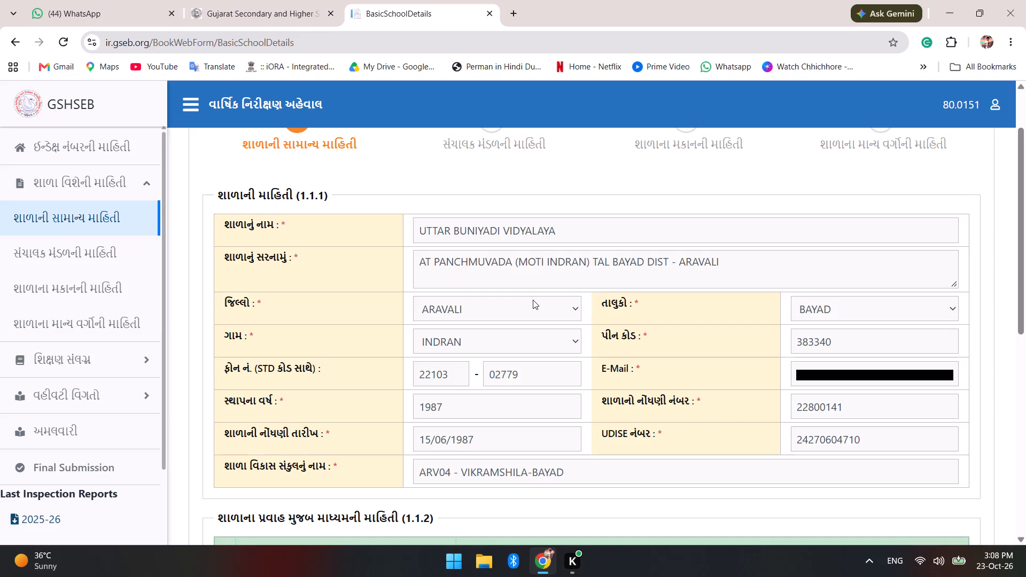
scroll(446, 279, "down", 5)
left_click(481, 324)
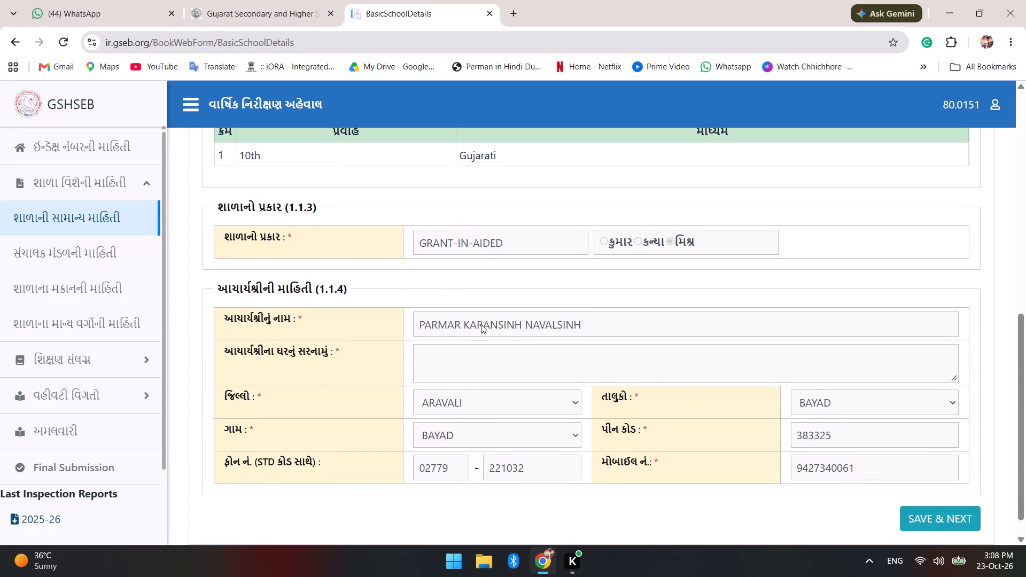
left_click(465, 385)
left_click(442, 410)
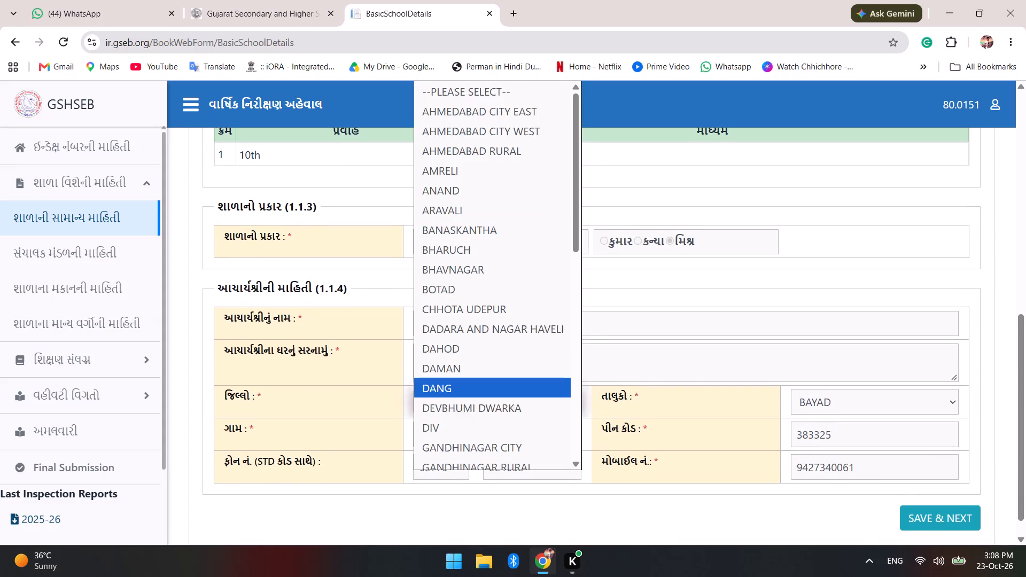
left_click(721, 353)
left_click(568, 414)
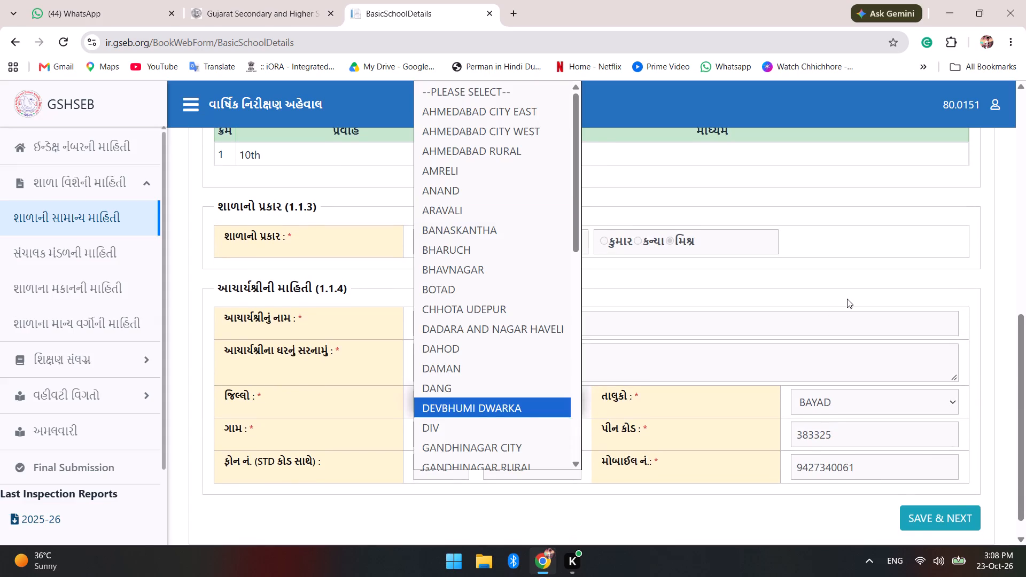
left_click(849, 295)
left_click(659, 347)
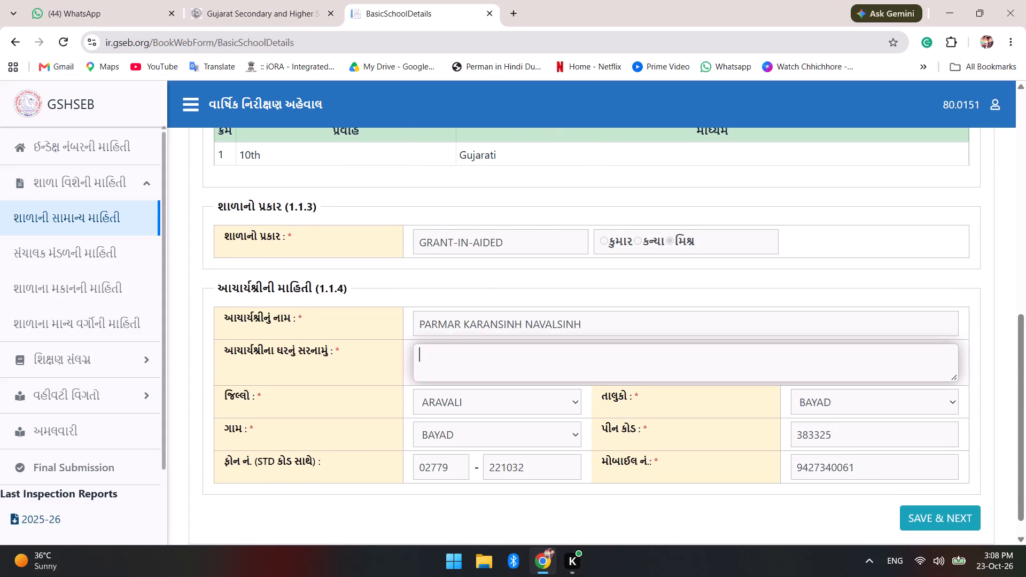
left_click(732, 313)
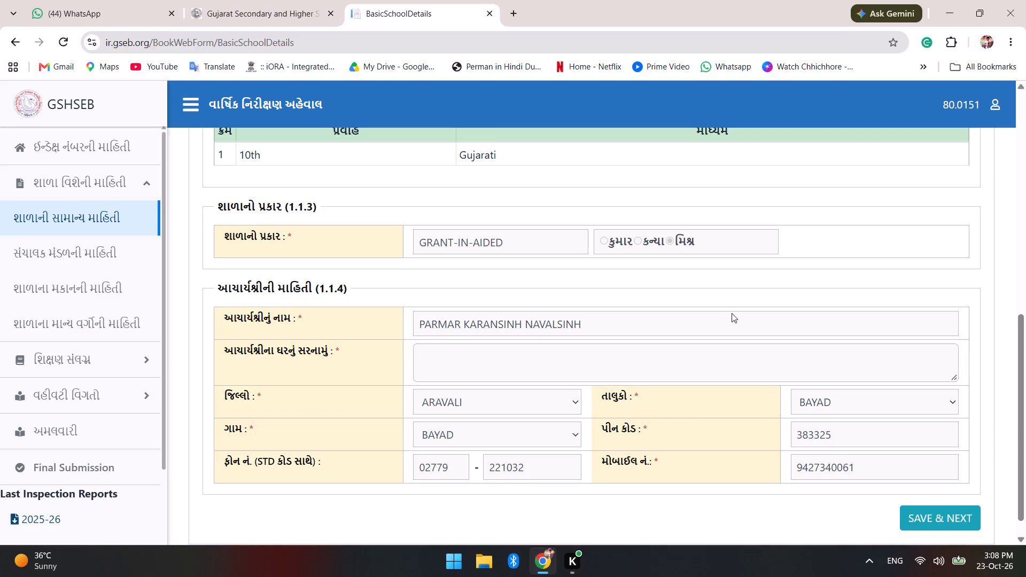
Recheck the school details in section 1.1.1 and the sections below, down to the principal's details.
scroll(572, 321, "up", 2)
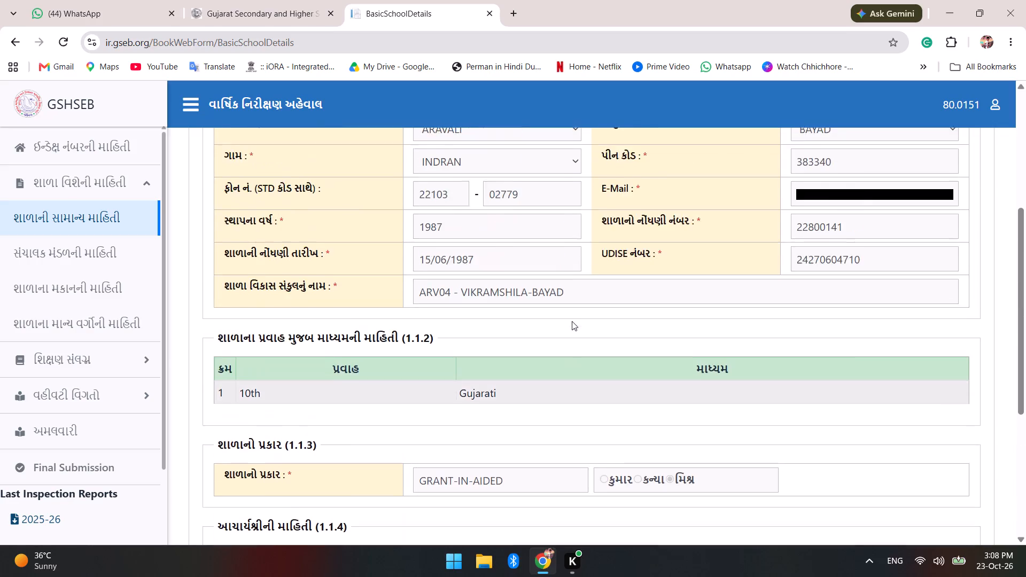
scroll(572, 321, "up", 2)
left_click(526, 272)
left_click(526, 286)
left_click(526, 286)
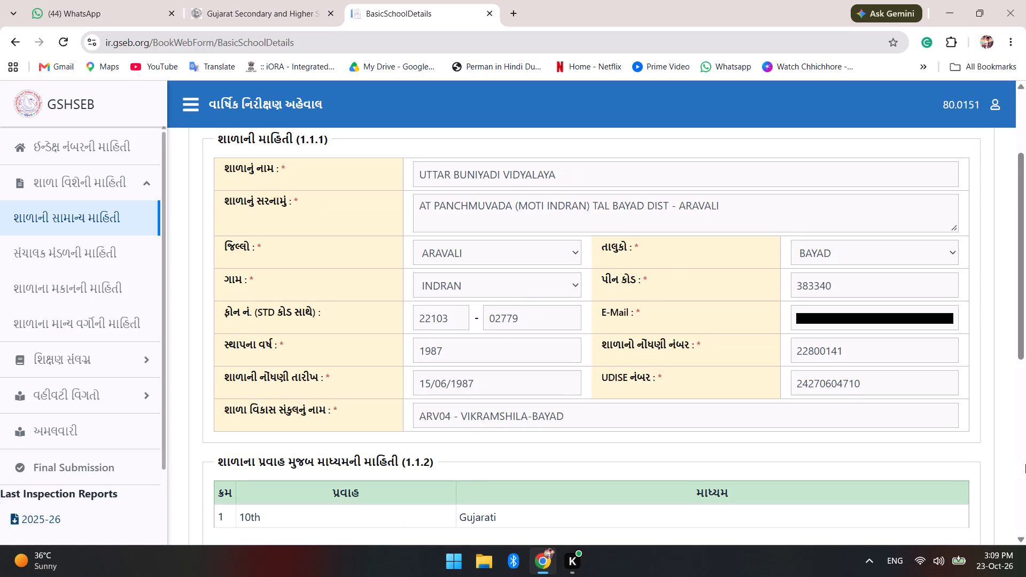
scroll(826, 439, "down", 4)
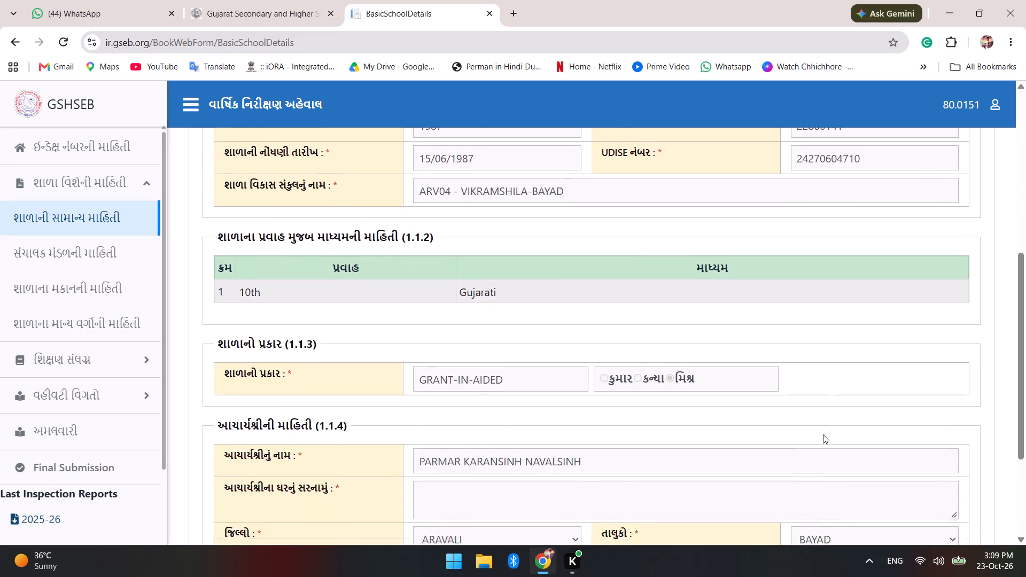
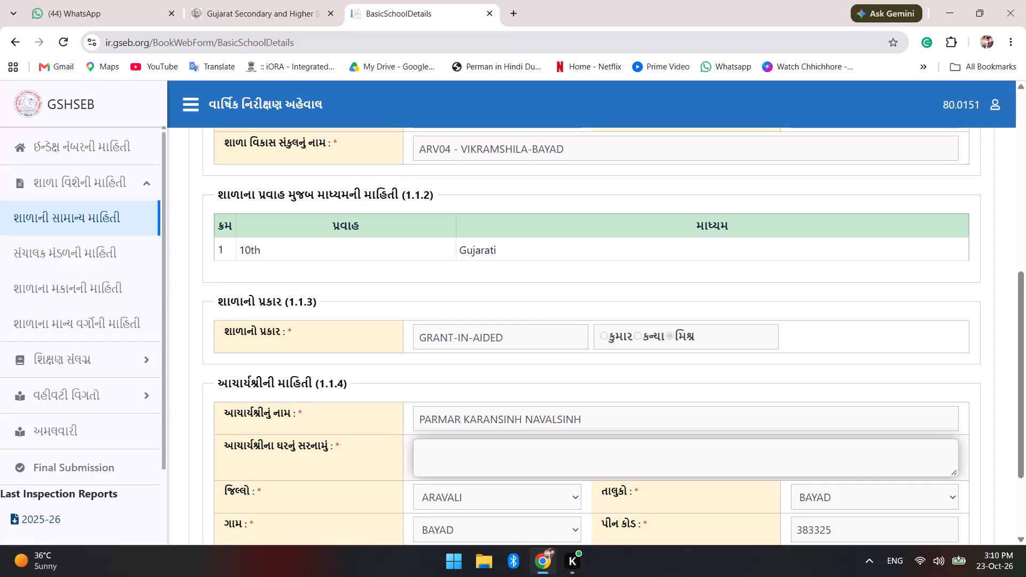
Enter the principal's home address, including taluka and district, in the આચાર્યશ્રીના ઘરનું સરનામું field of section 1.1.4.
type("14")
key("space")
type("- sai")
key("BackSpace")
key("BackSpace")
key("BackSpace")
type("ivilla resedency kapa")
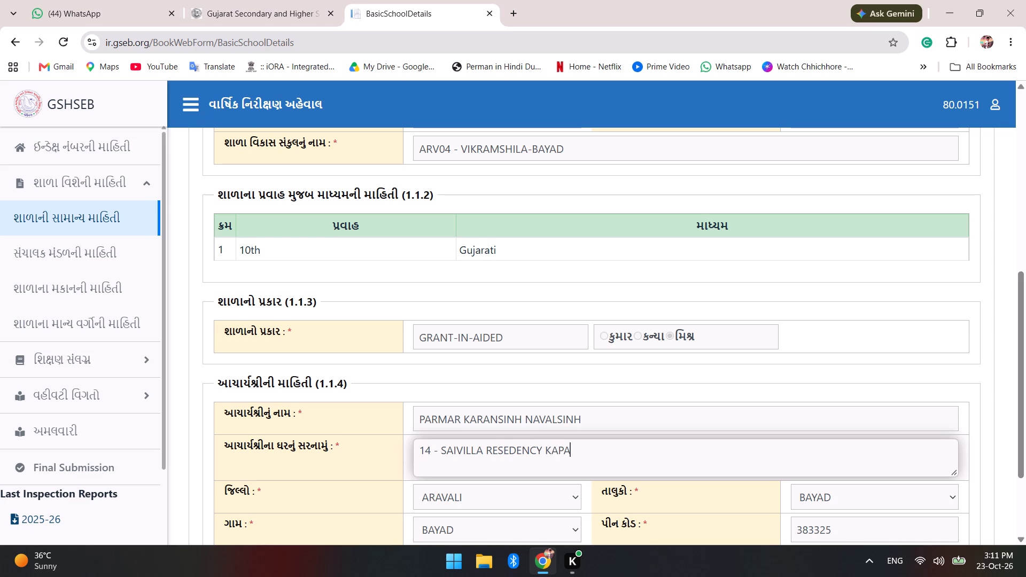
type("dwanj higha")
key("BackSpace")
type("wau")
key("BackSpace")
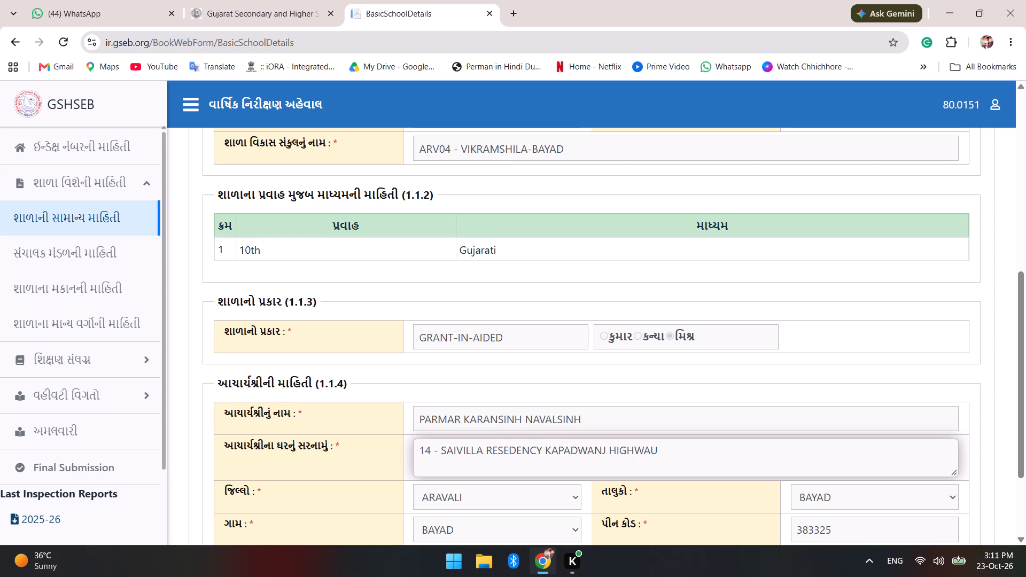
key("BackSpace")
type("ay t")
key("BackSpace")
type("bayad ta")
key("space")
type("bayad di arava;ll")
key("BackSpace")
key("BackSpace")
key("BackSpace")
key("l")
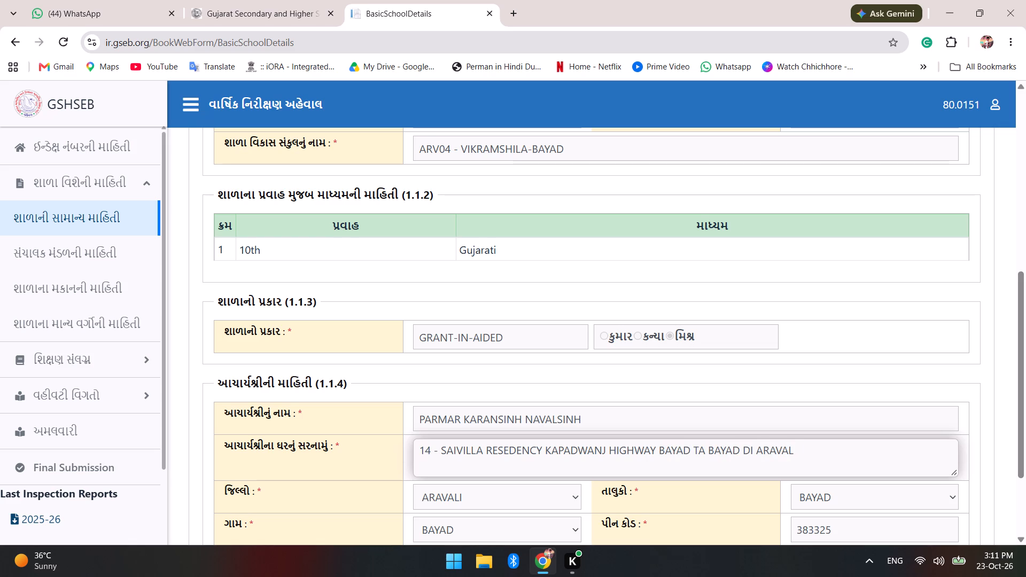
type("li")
Glance back over the school details, save the general information page and continue to the management trust page.
scroll(589, 456, "up", 5)
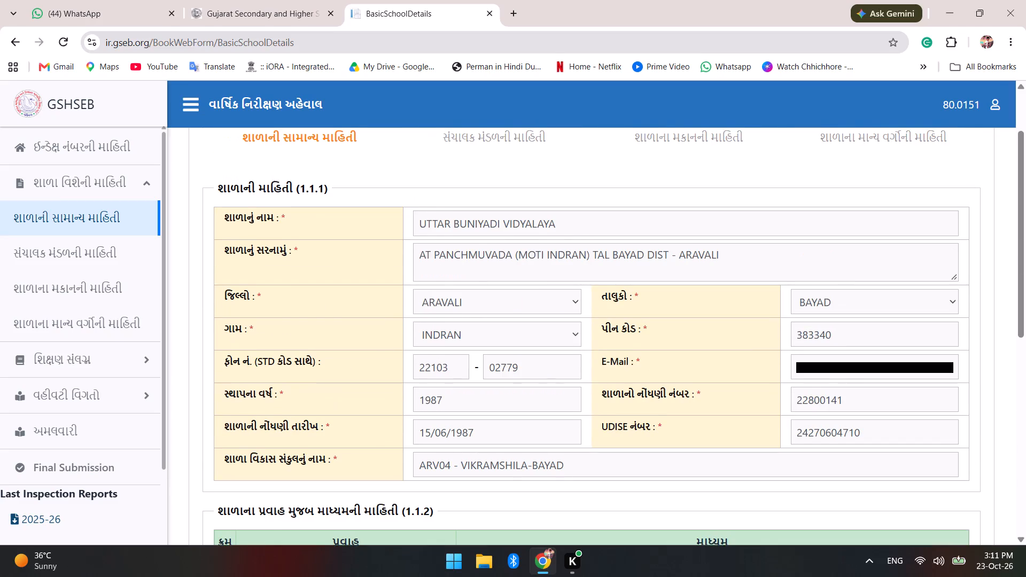
scroll(589, 456, "down", 1)
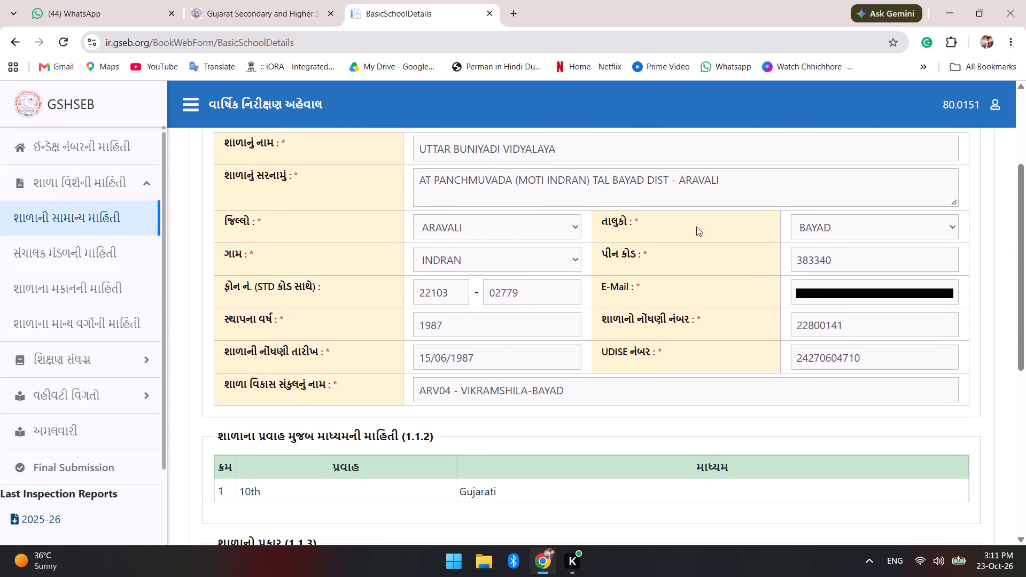
scroll(696, 227, "down", 3)
scroll(699, 347, "down", 5)
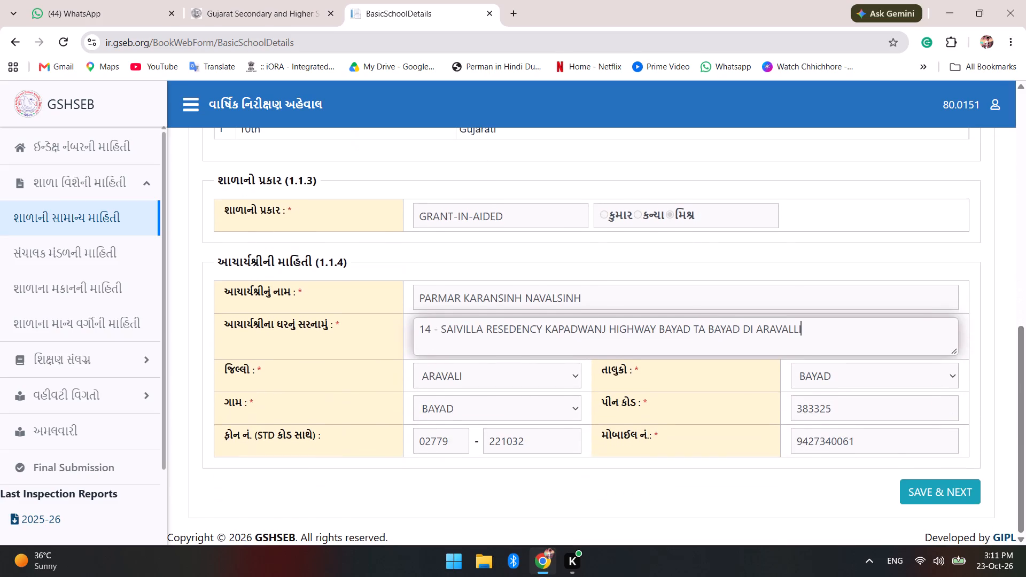
left_click(962, 494)
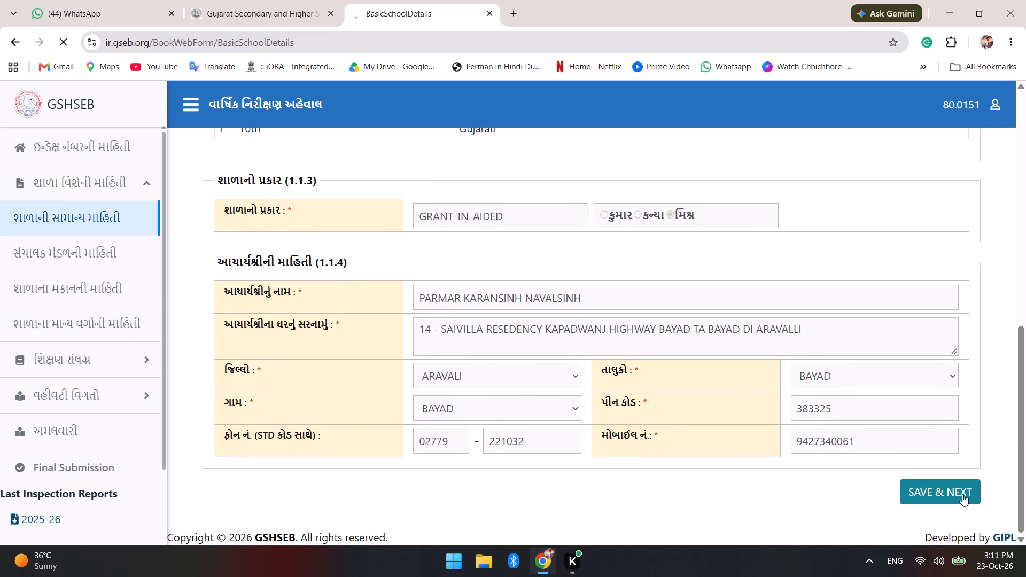
left_click(625, 370)
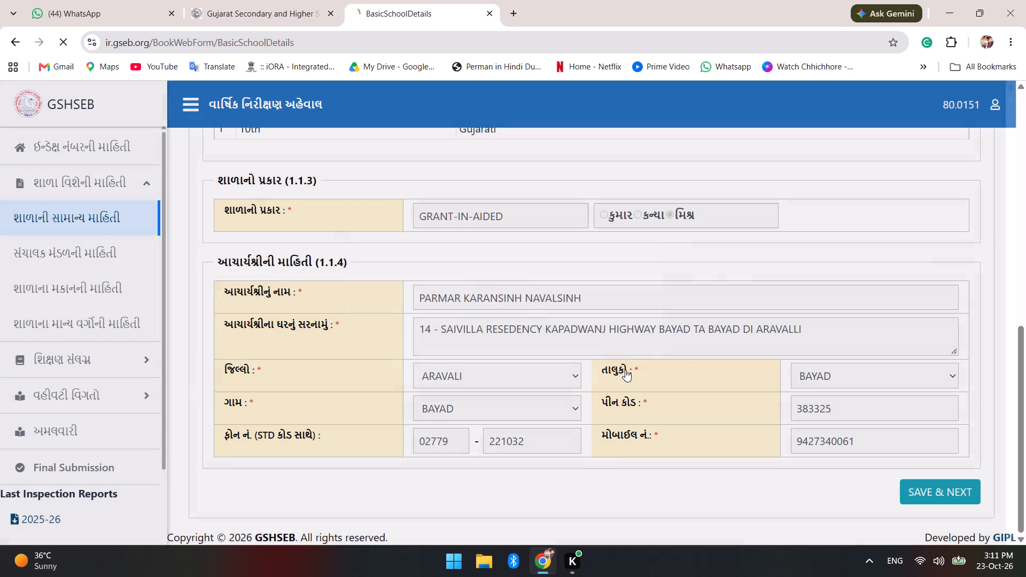
Review the management trust's details in section 1.2.1, the authorised person's details in 1.2.2 and the administrative and name change answers.
scroll(625, 370, "down", 1)
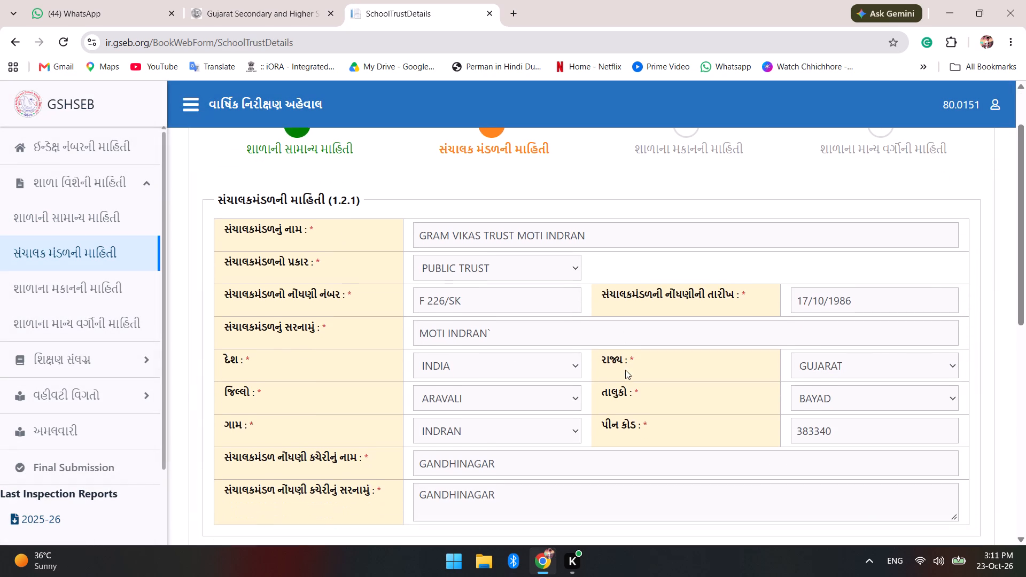
scroll(625, 370, "down", 1)
left_click(552, 263)
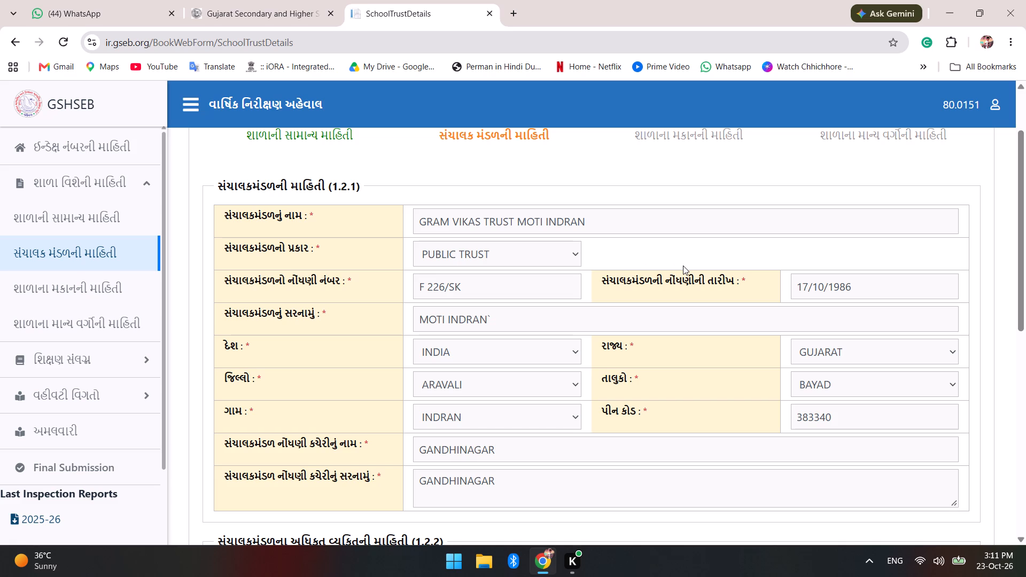
scroll(683, 266, "down", 2)
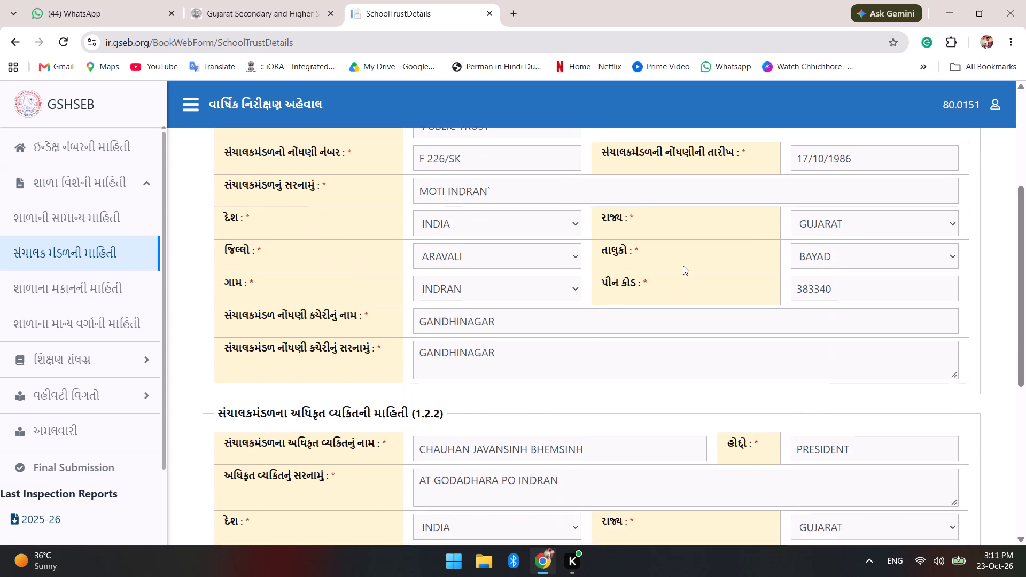
scroll(683, 266, "down", 2)
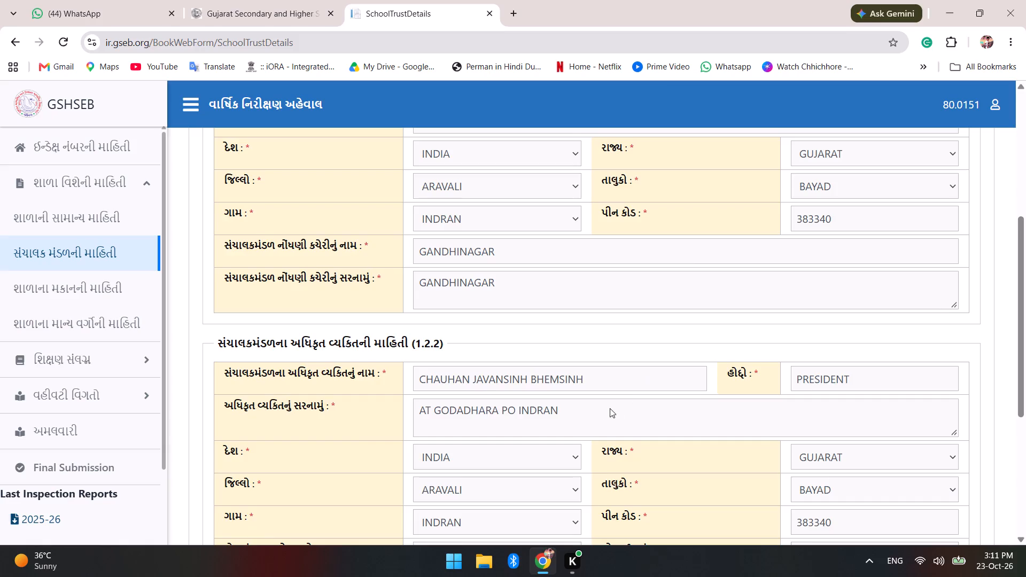
scroll(563, 409, "up", 1)
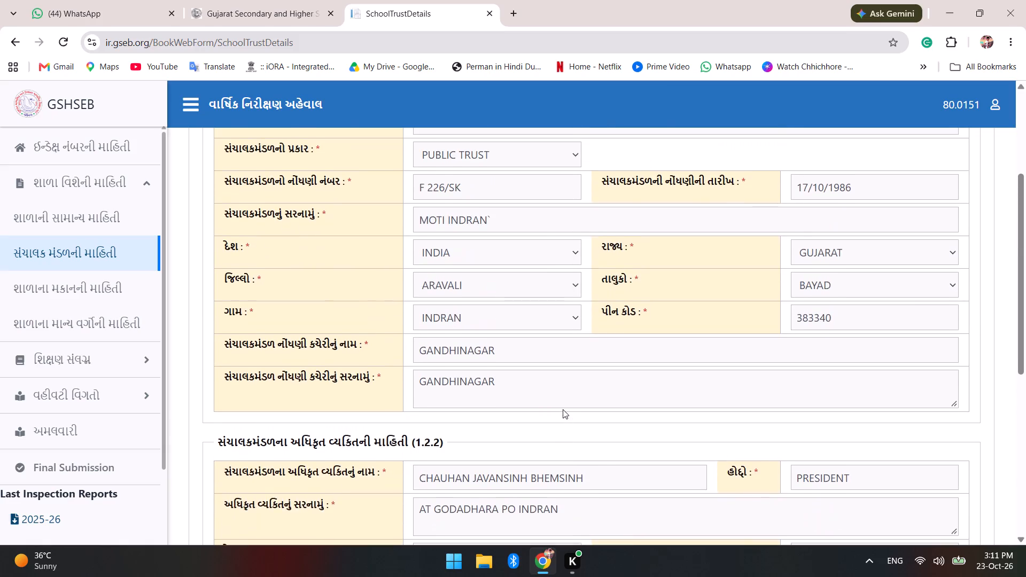
scroll(563, 409, "up", 3)
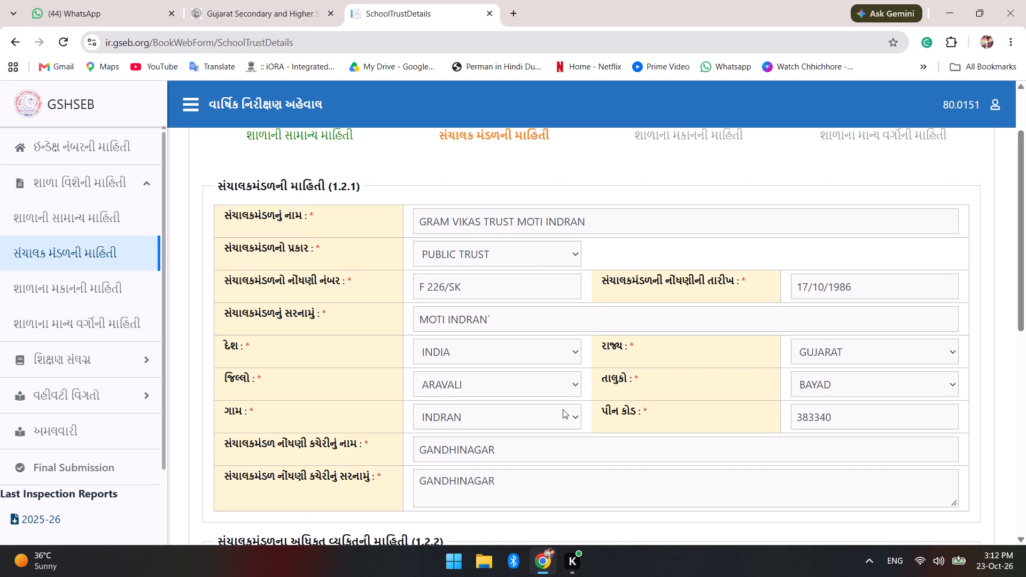
scroll(563, 409, "down", 4)
scroll(504, 358, "down", 2)
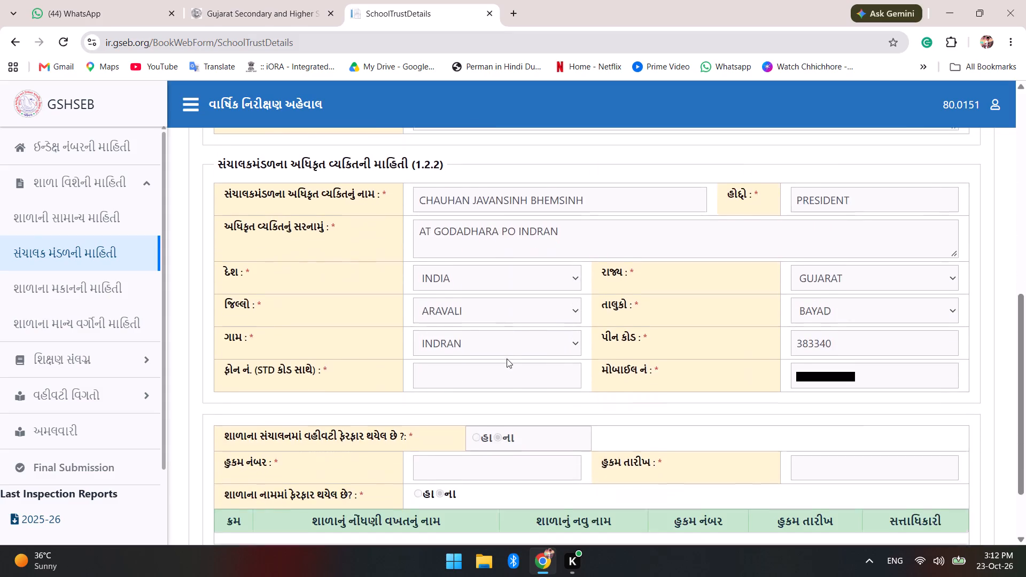
scroll(507, 358, "up", 1)
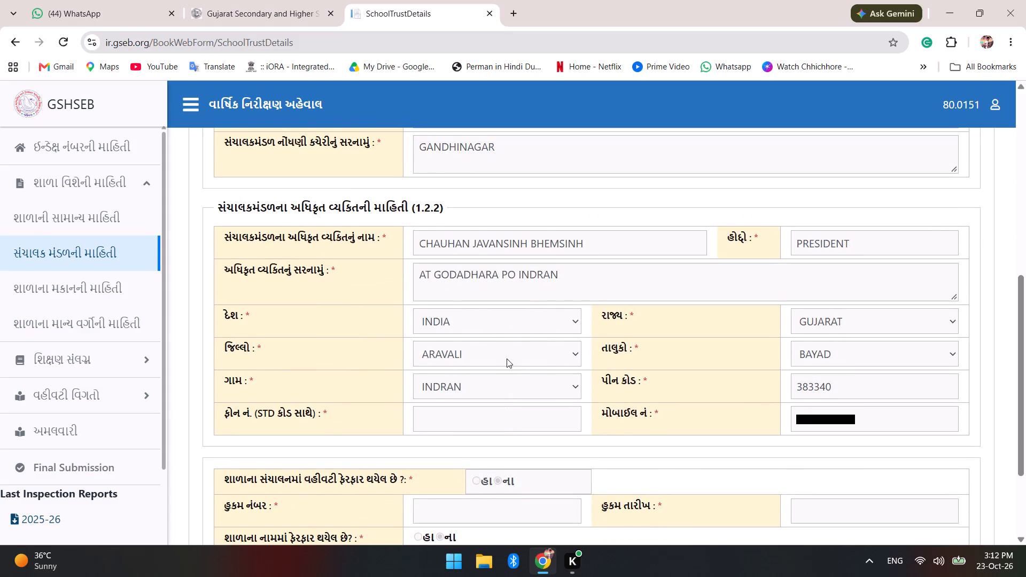
scroll(507, 358, "down", 1)
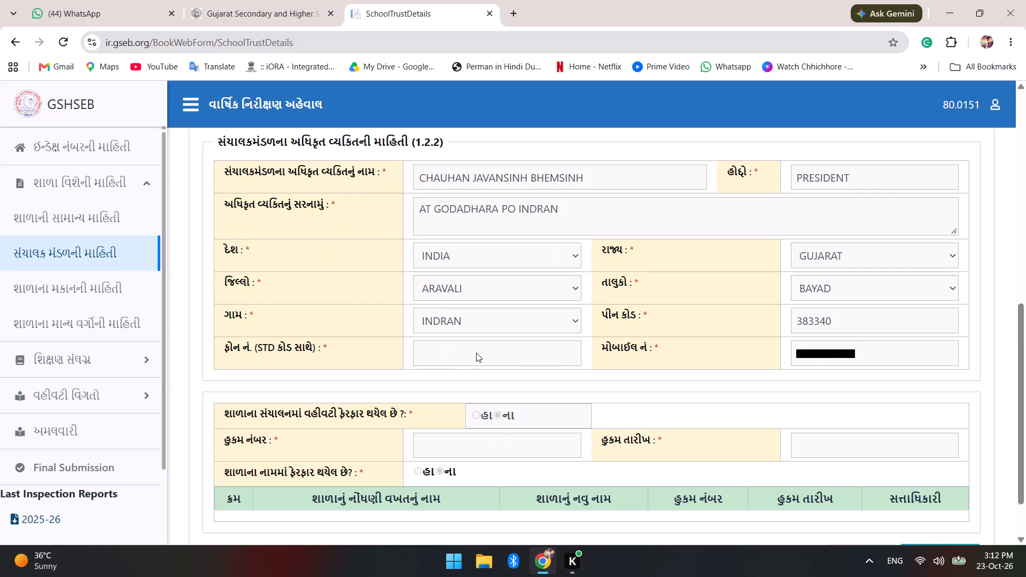
Save the management trust page and continue to the school building page.
scroll(476, 353, "down", 2)
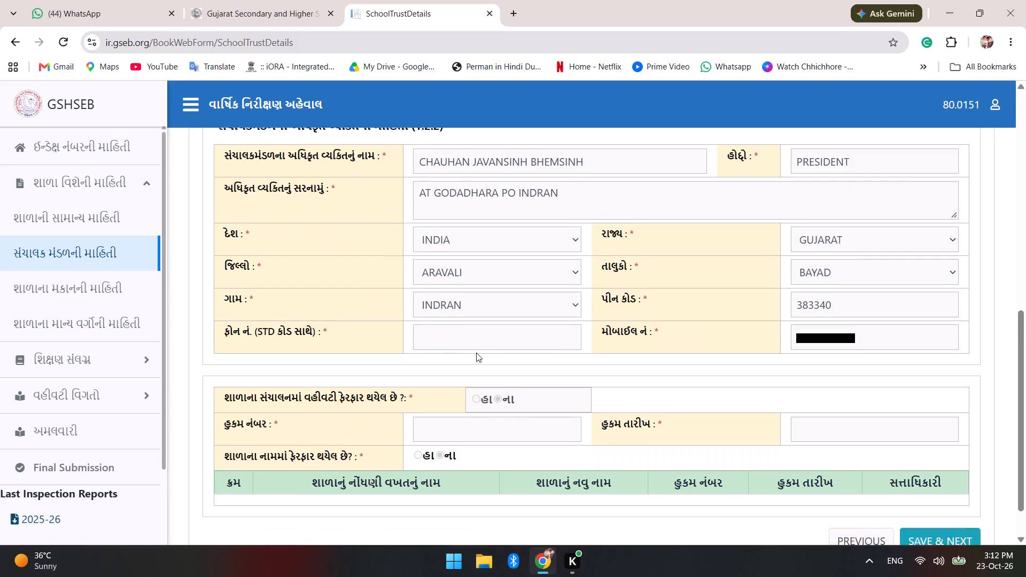
scroll(476, 353, "down", 4)
left_click(946, 481)
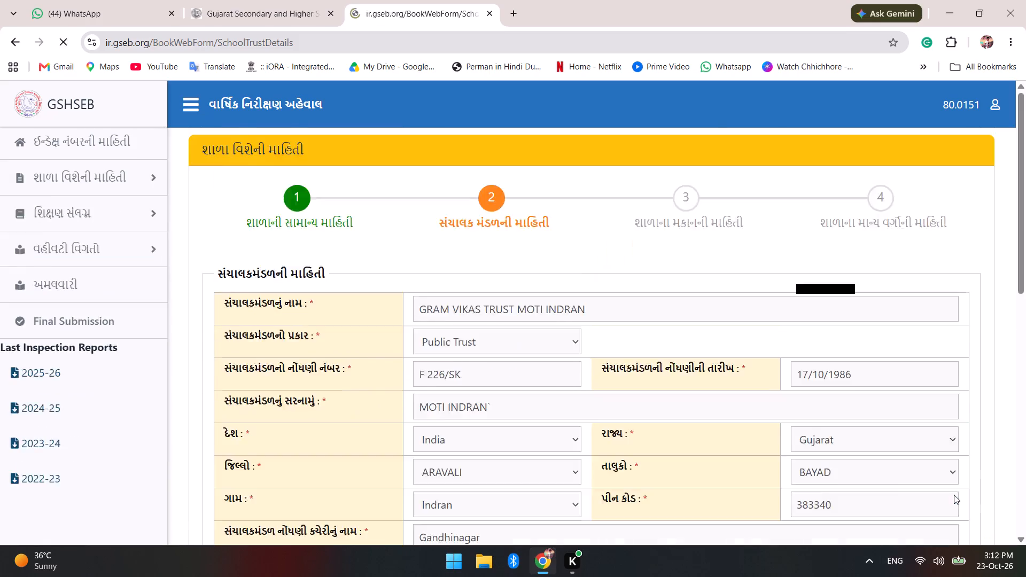
left_click(633, 357)
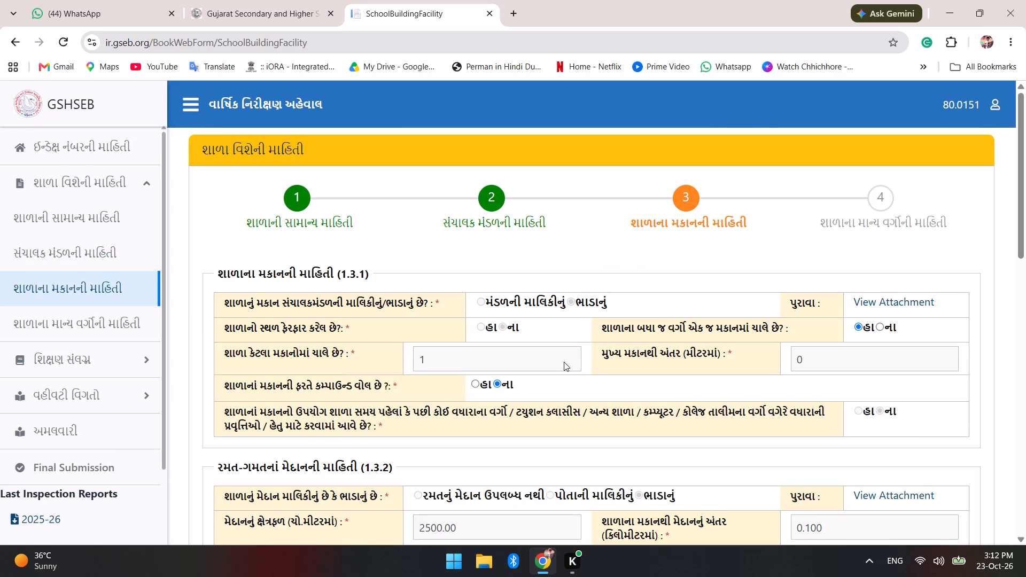
Download the building's proof attachment in section 1.3.1, view the 80_0151RentAggOfSchool.pdf rent agreement, and return to the form.
left_click(913, 299)
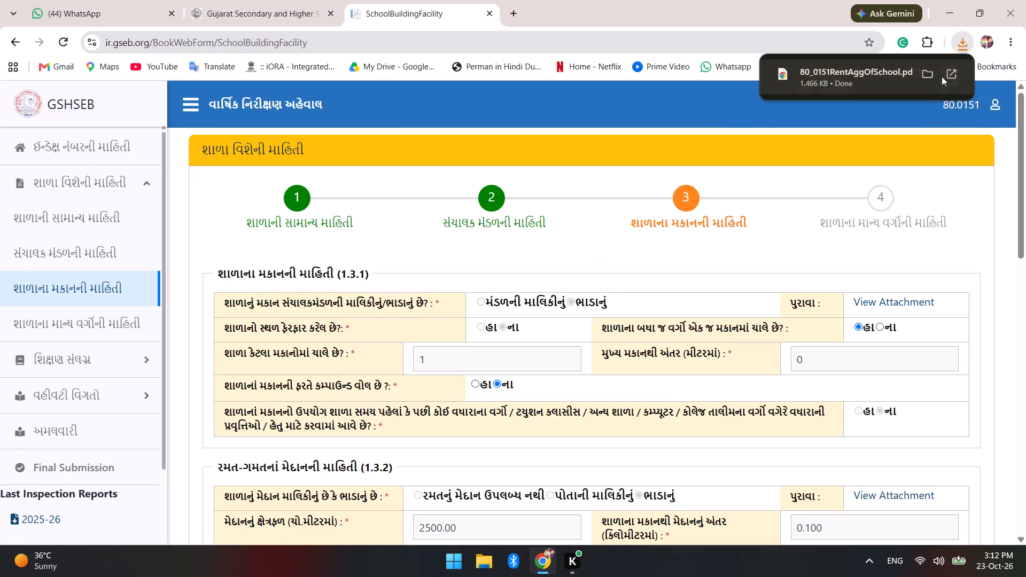
left_click(848, 73)
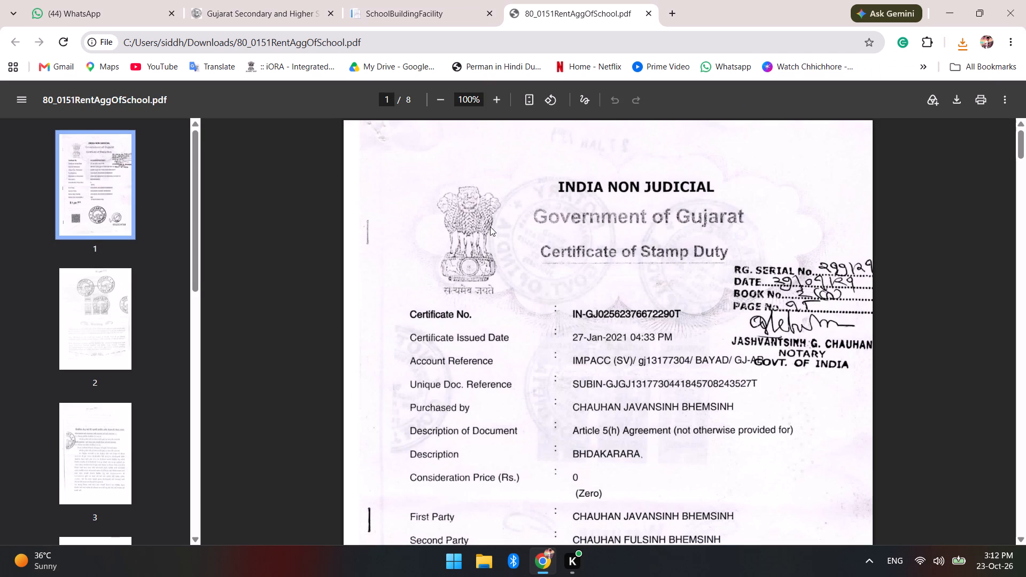
left_click(440, 0)
left_click(648, 12)
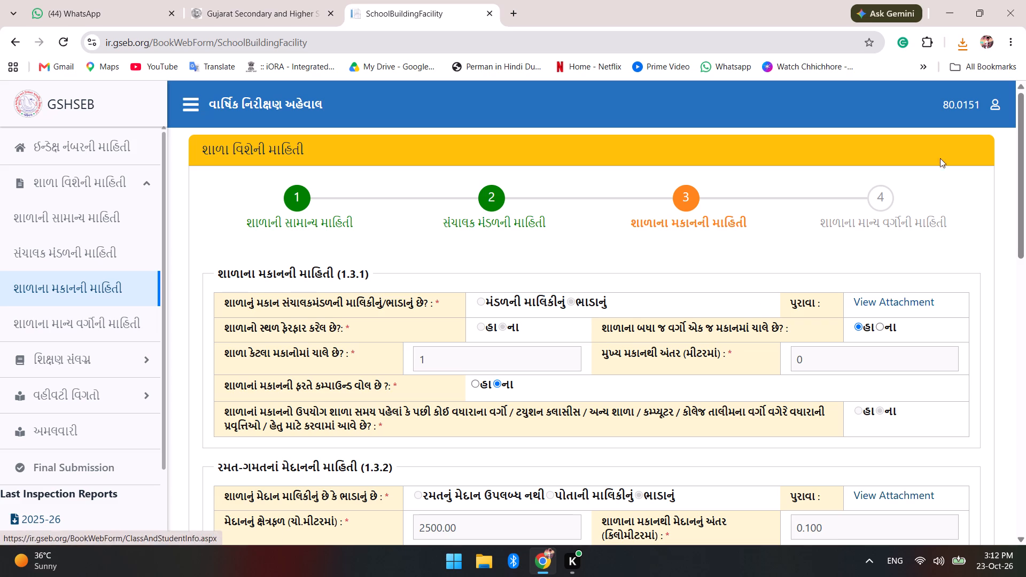
left_click(962, 37)
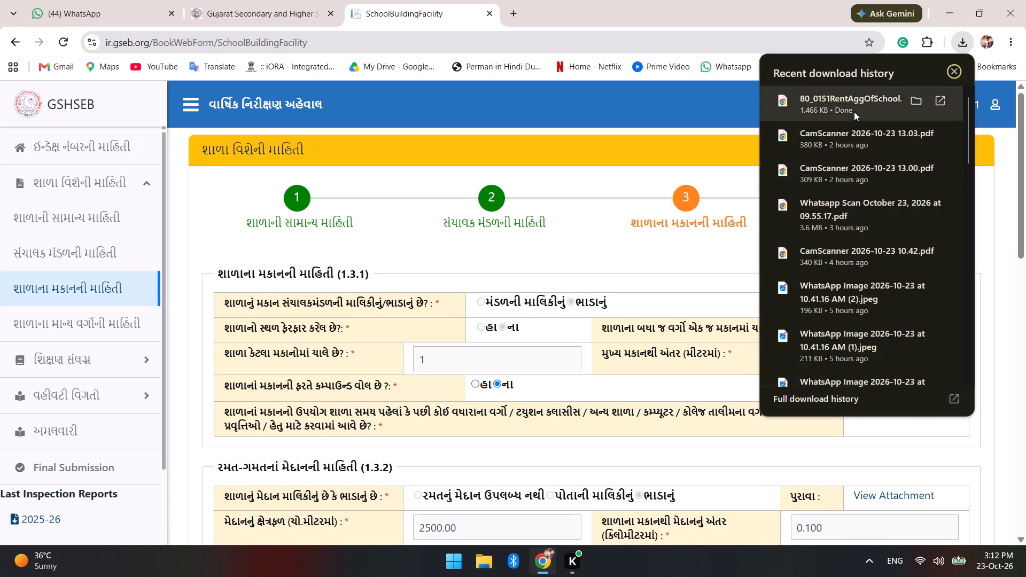
left_click(854, 112)
scroll(676, 306, "down", 8)
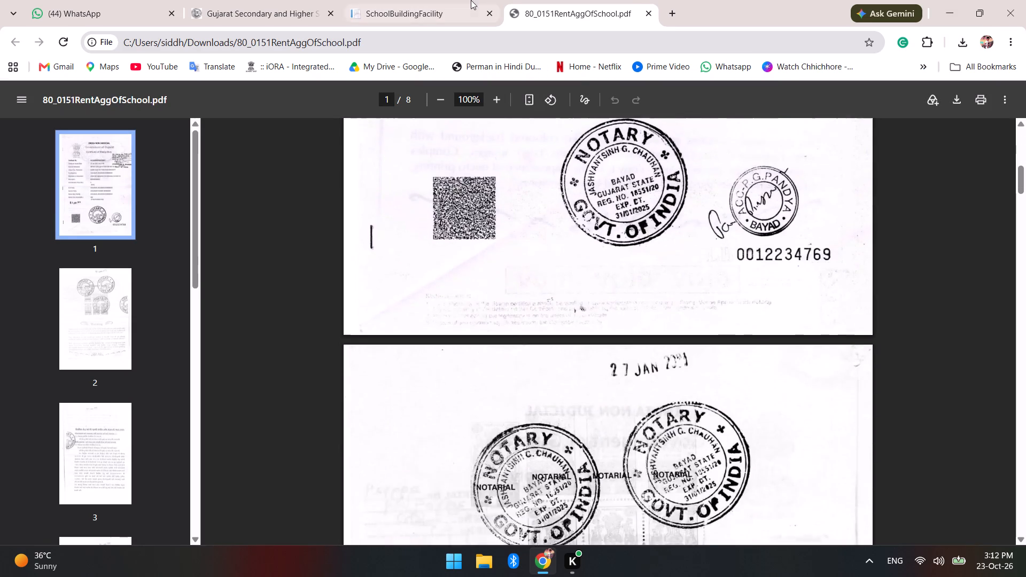
left_click(471, 0)
left_click(645, 16)
Check the building answers in section 1.3.1, and download and open the playground's proof attachment from section 1.3.2.
scroll(652, 206, "down", 1)
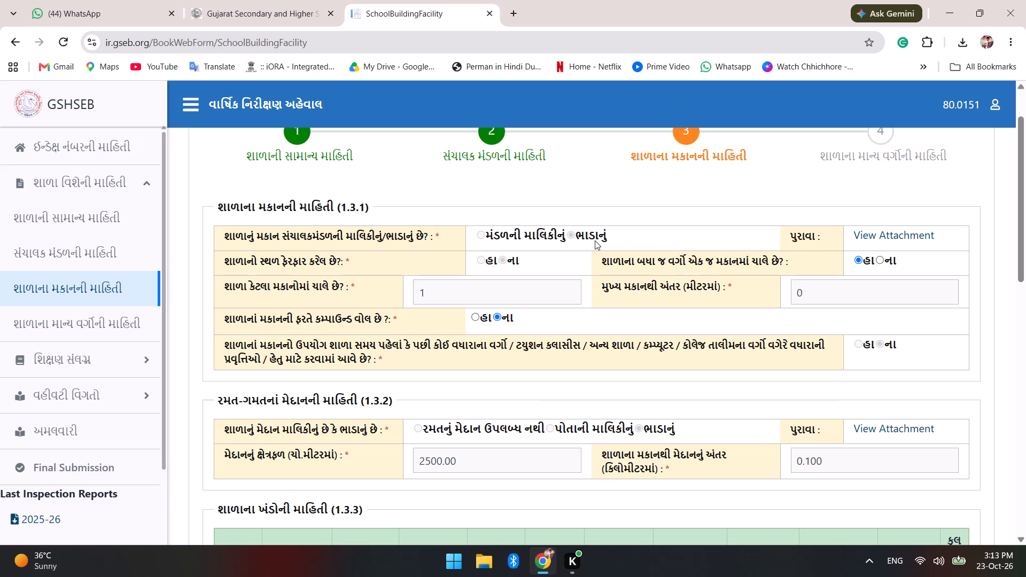
scroll(610, 298, "down", 1)
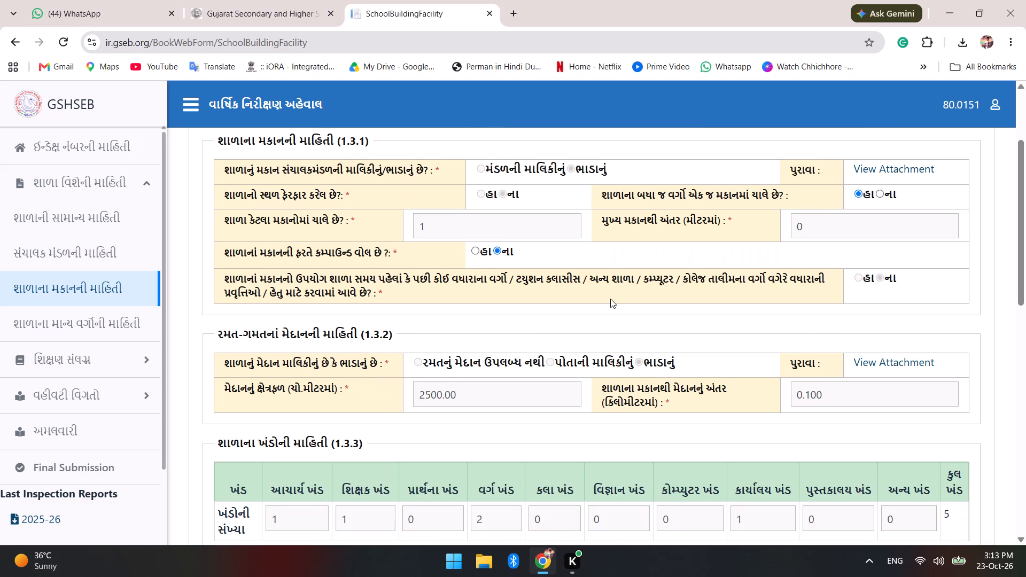
scroll(610, 299, "down", 2)
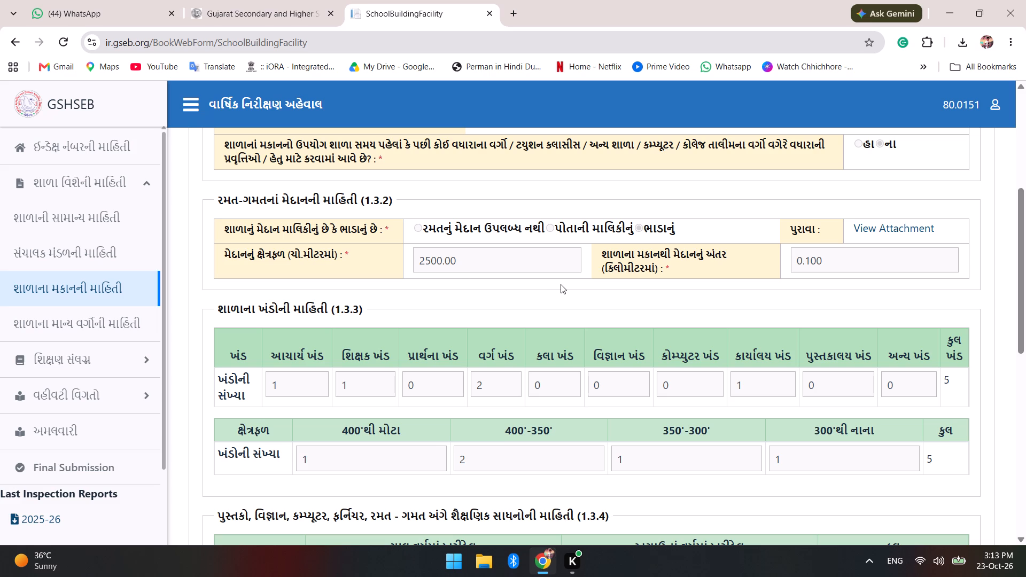
left_click(910, 228)
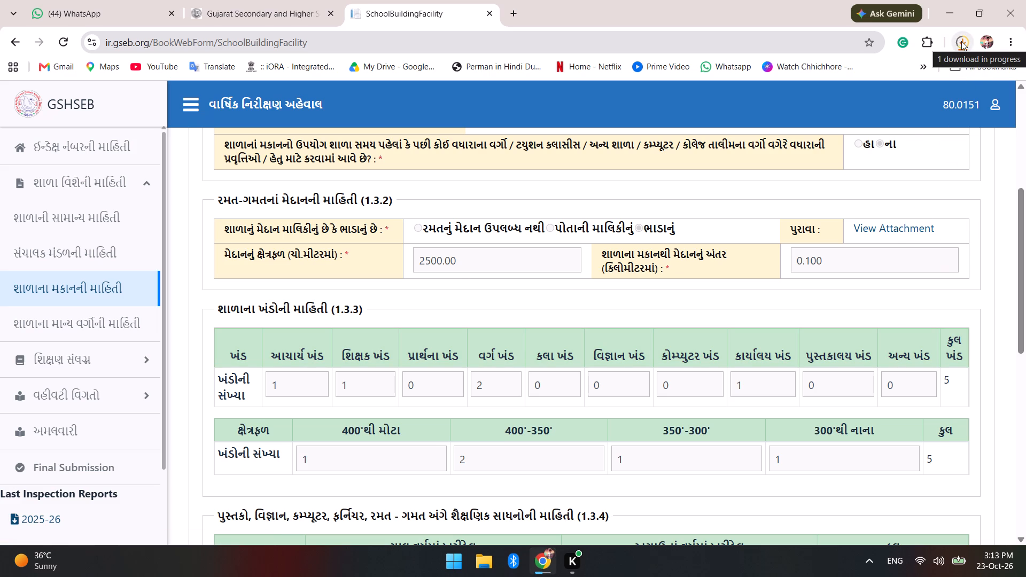
left_click(845, 90)
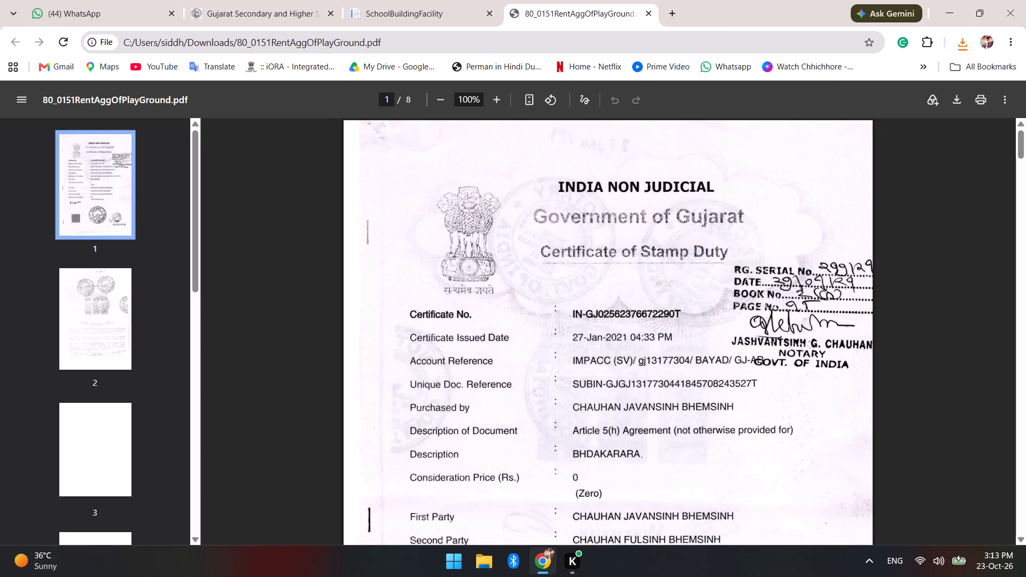
Skim the 80_0151RentAggOfPlayGround.pdf rent agreement from the stamp duty certificate through the conditions on page 4.
scroll(711, 395, "down", 11)
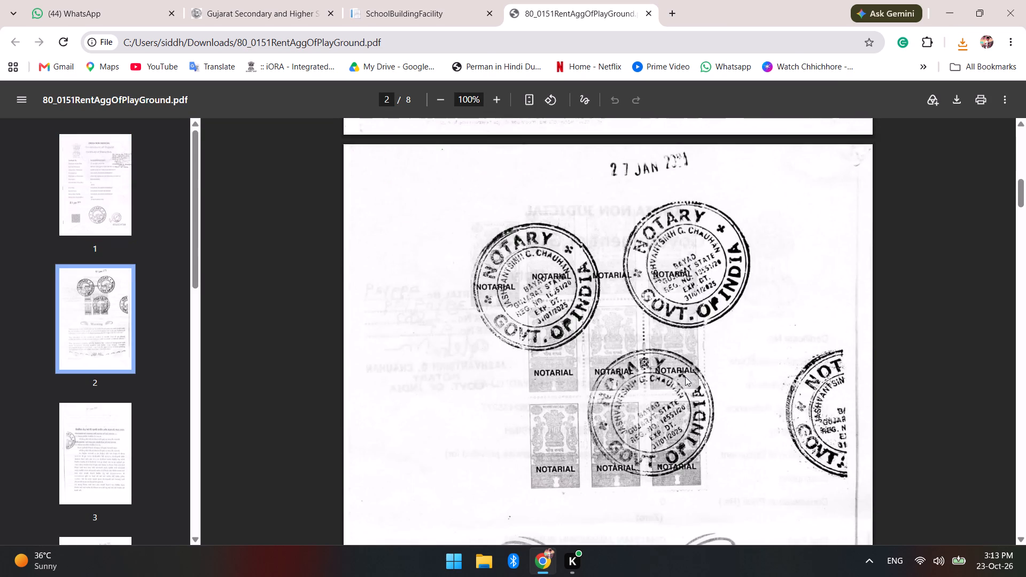
scroll(685, 377, "down", 20)
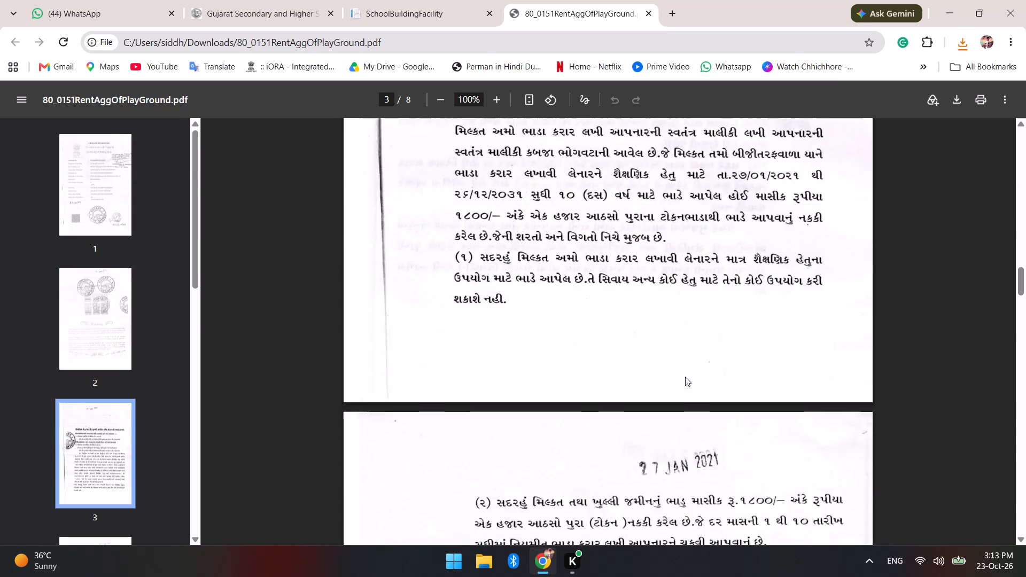
scroll(685, 377, "down", 14)
scroll(685, 377, "up", 3)
scroll(685, 377, "down", 1)
scroll(685, 377, "up", 6)
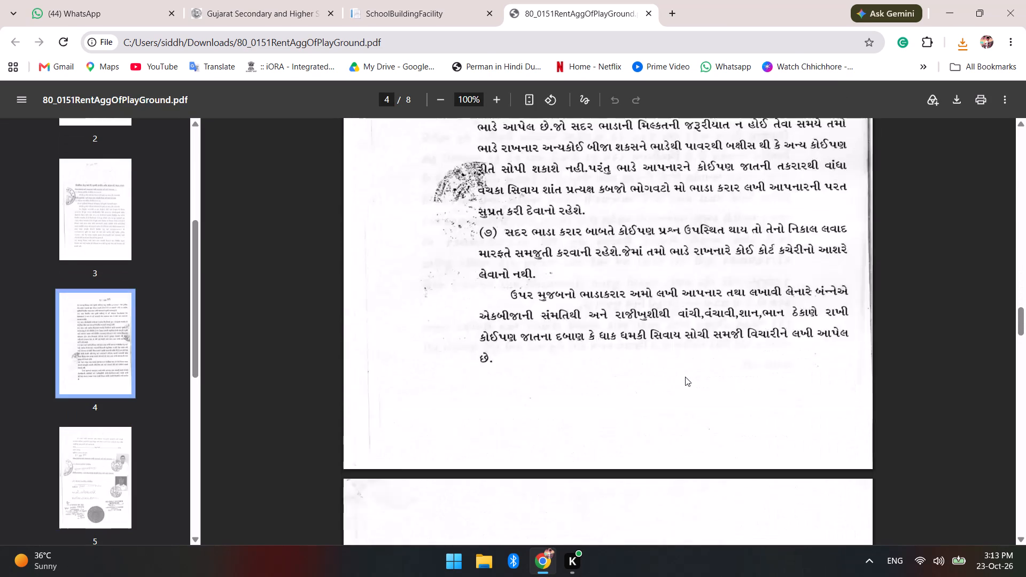
Read the parties, property description, rental period and rent conditions on pages 3 and 4 of the playground agreement, and close it.
scroll(685, 377, "up", 10)
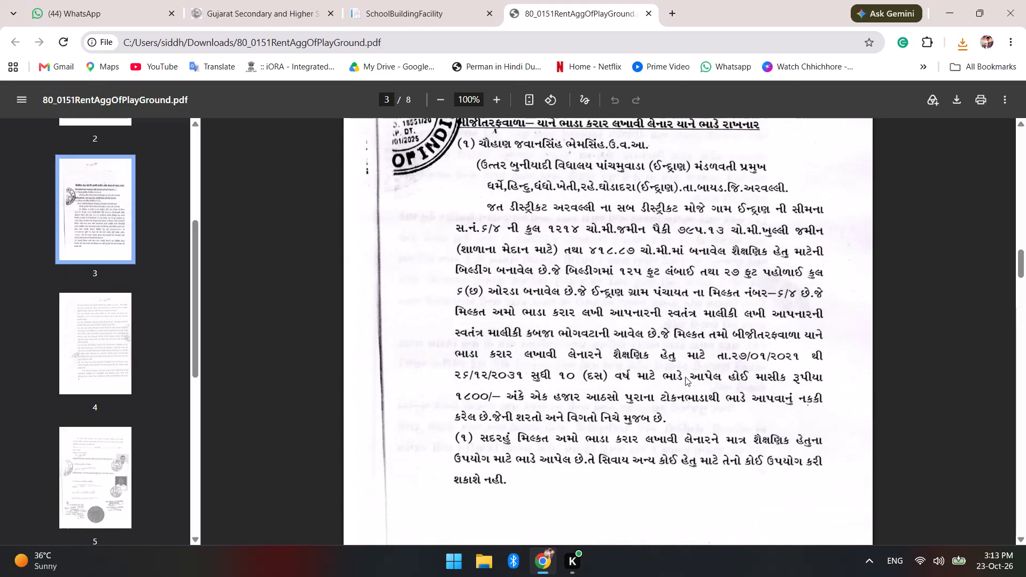
scroll(685, 377, "up", 1)
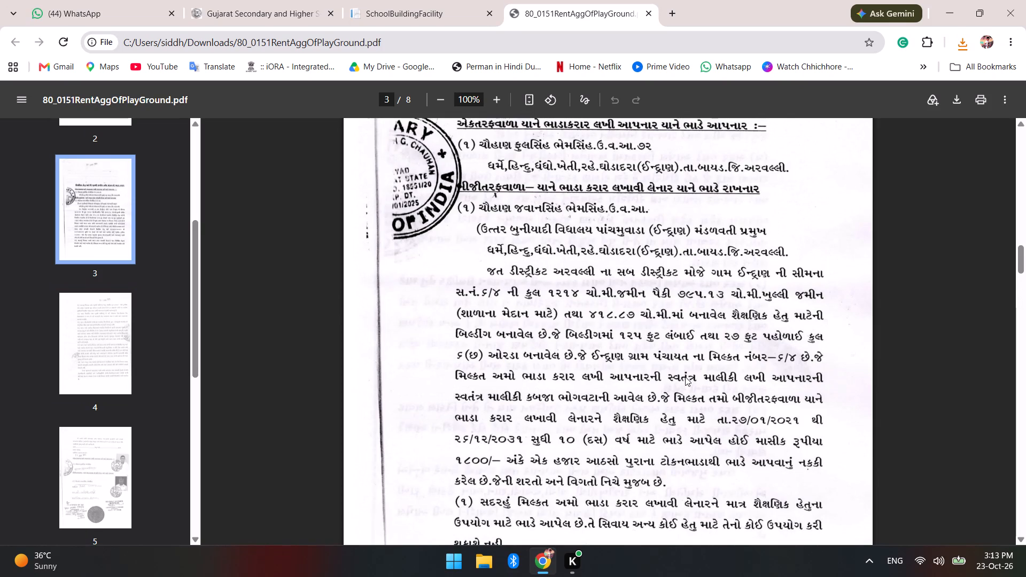
scroll(685, 377, "down", 2)
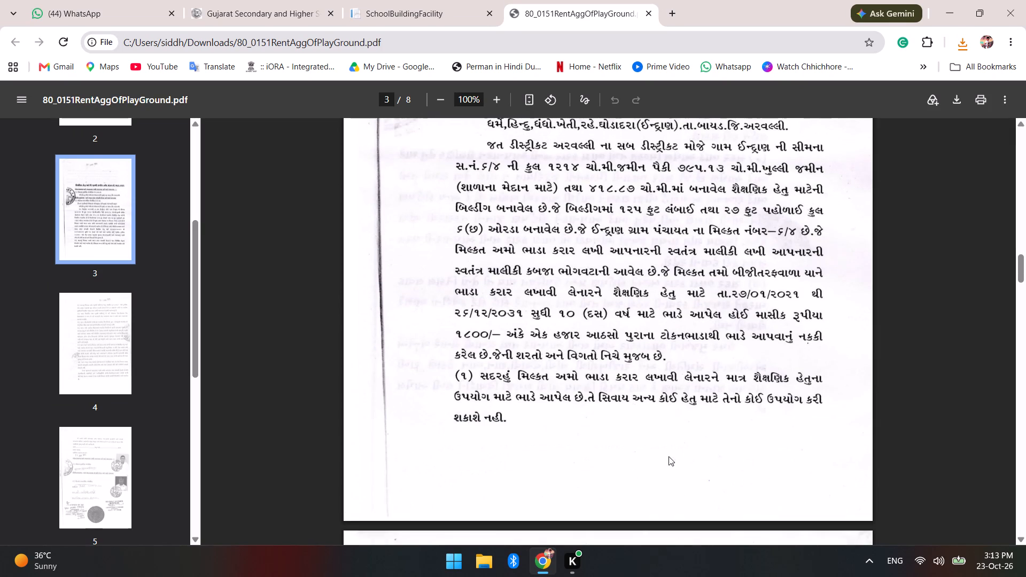
scroll(682, 349, "down", 1)
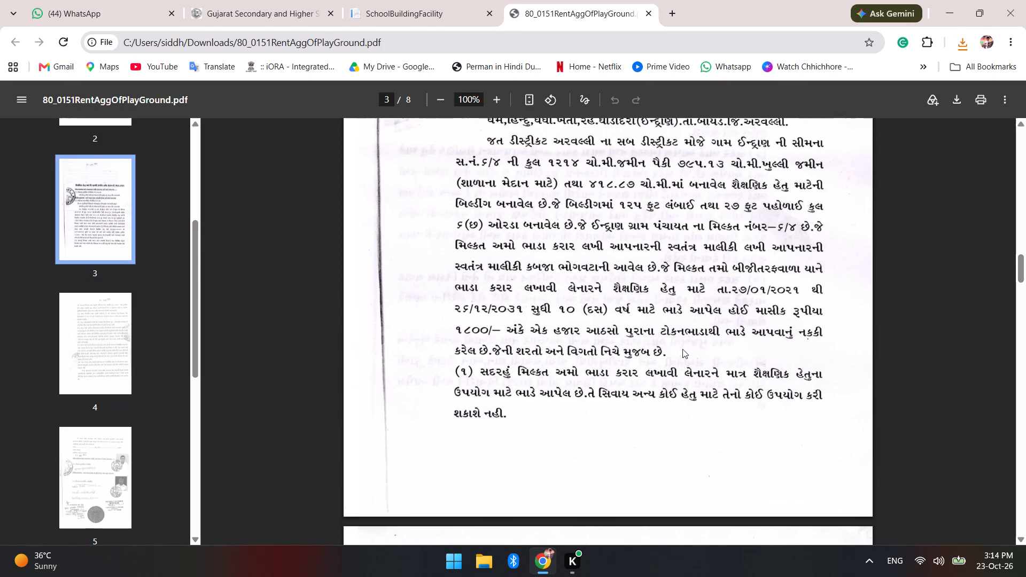
scroll(682, 349, "down", 3)
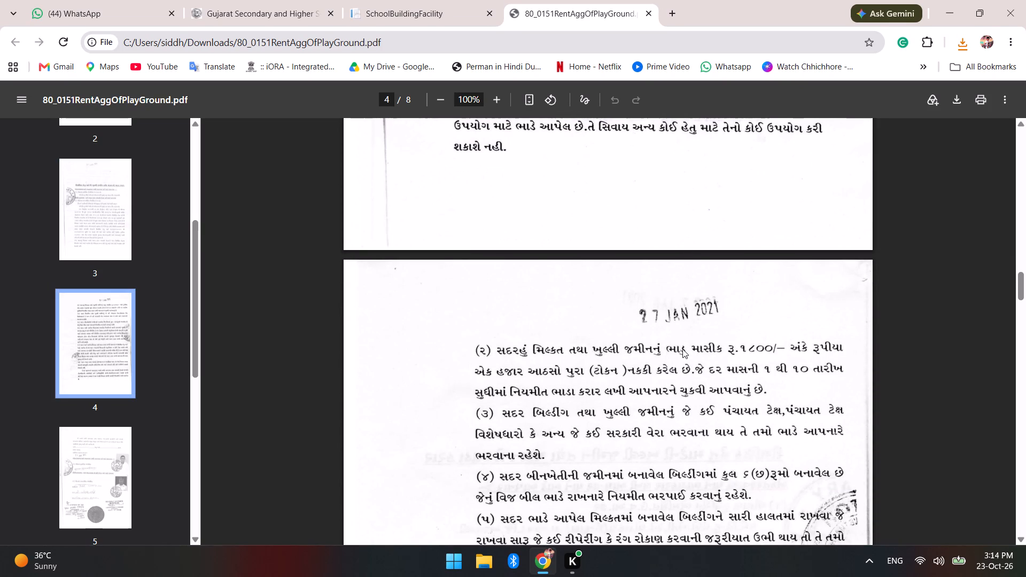
scroll(682, 349, "down", 2)
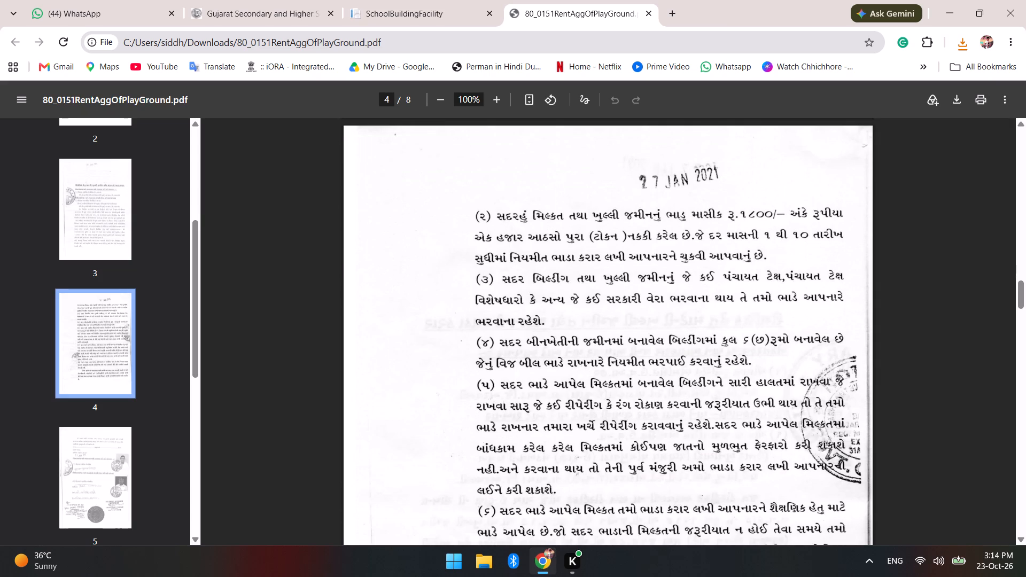
scroll(679, 354, "down", 3)
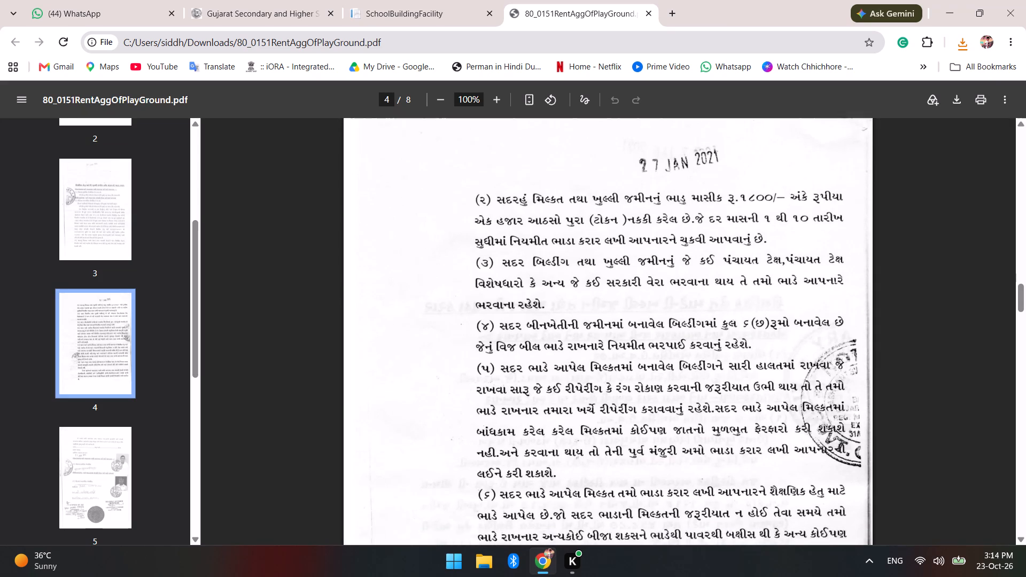
left_click(464, 0)
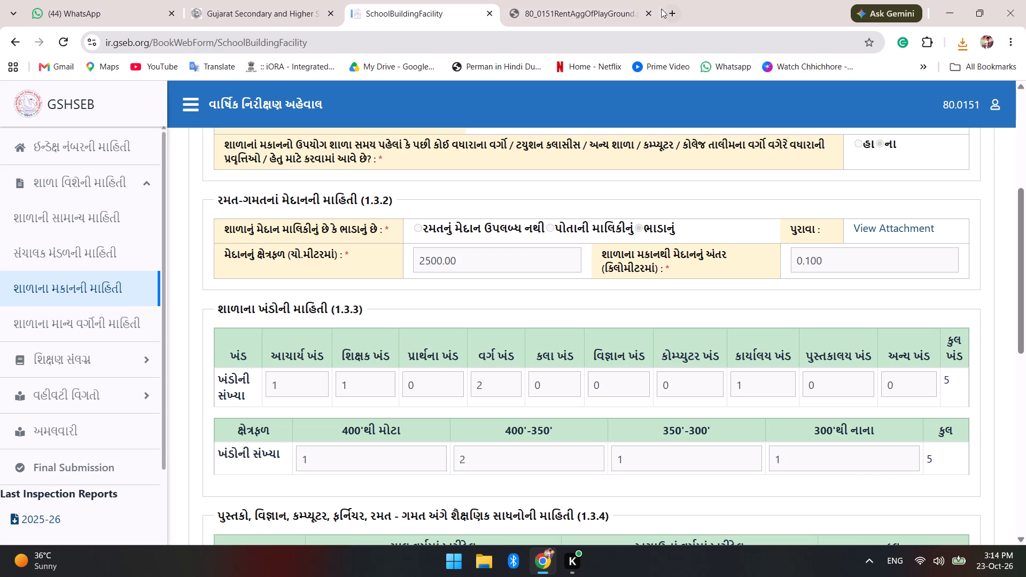
left_click(646, 12)
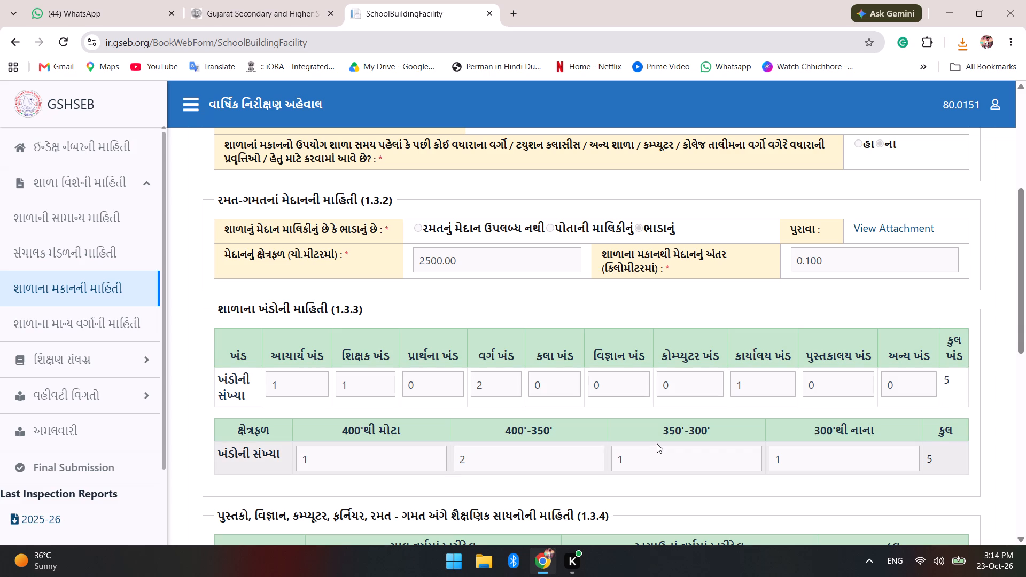
Review the school's room numbers and areas in section 1.3.3 and the equipment quantities and costs in section 1.3.4.
scroll(595, 443, "down", 1)
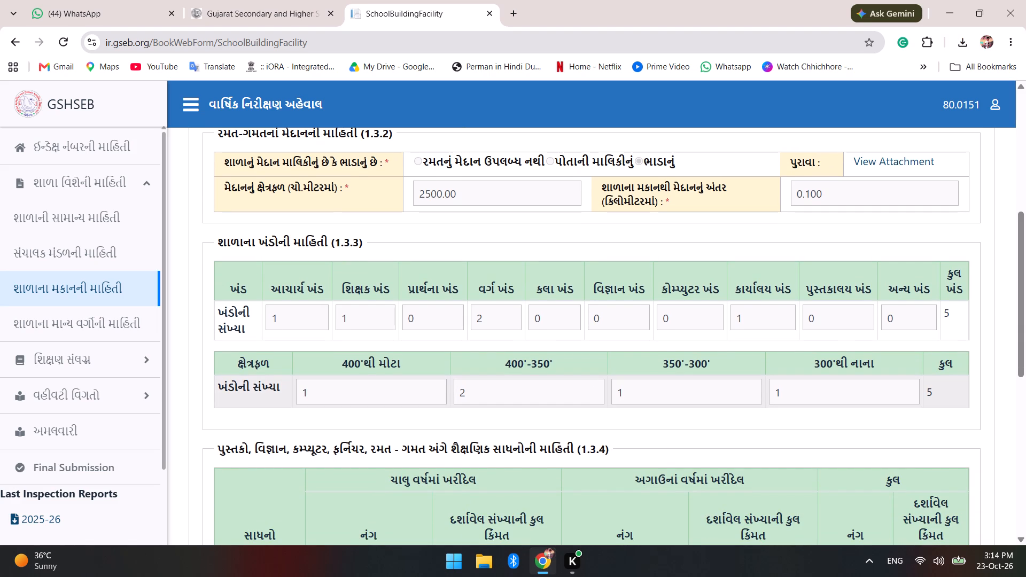
scroll(782, 423, "down", 1)
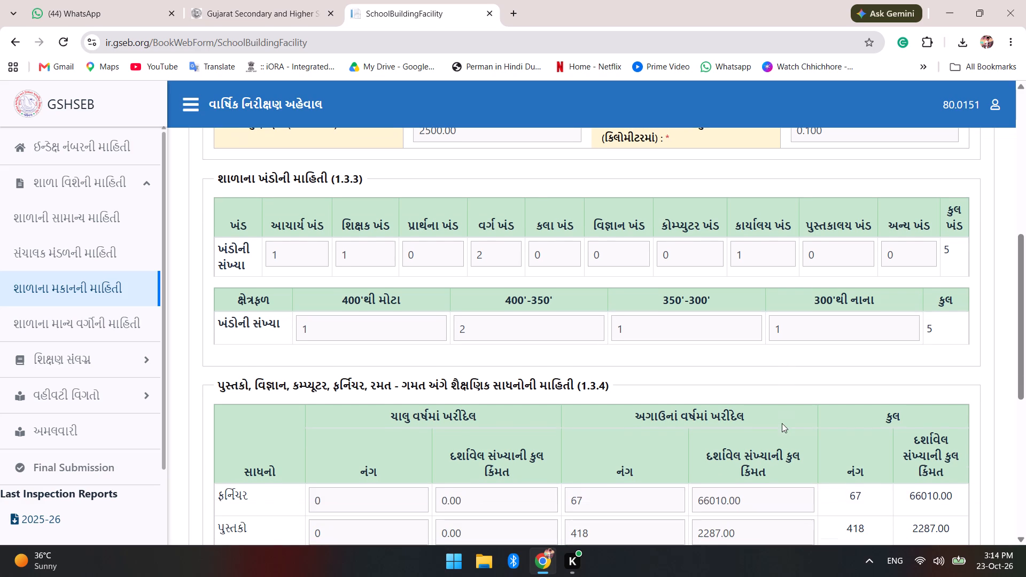
scroll(782, 423, "down", 2)
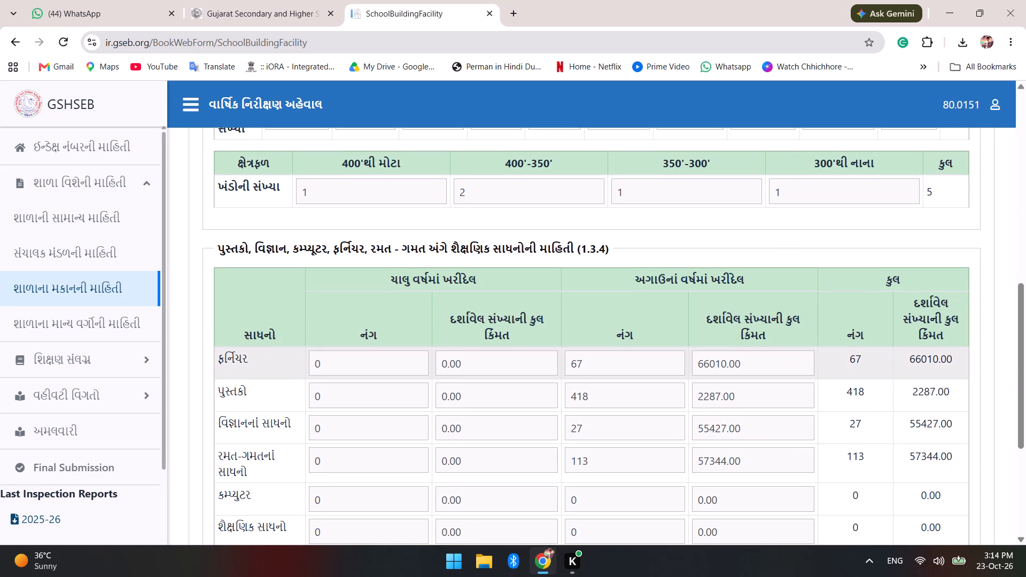
scroll(782, 423, "down", 1)
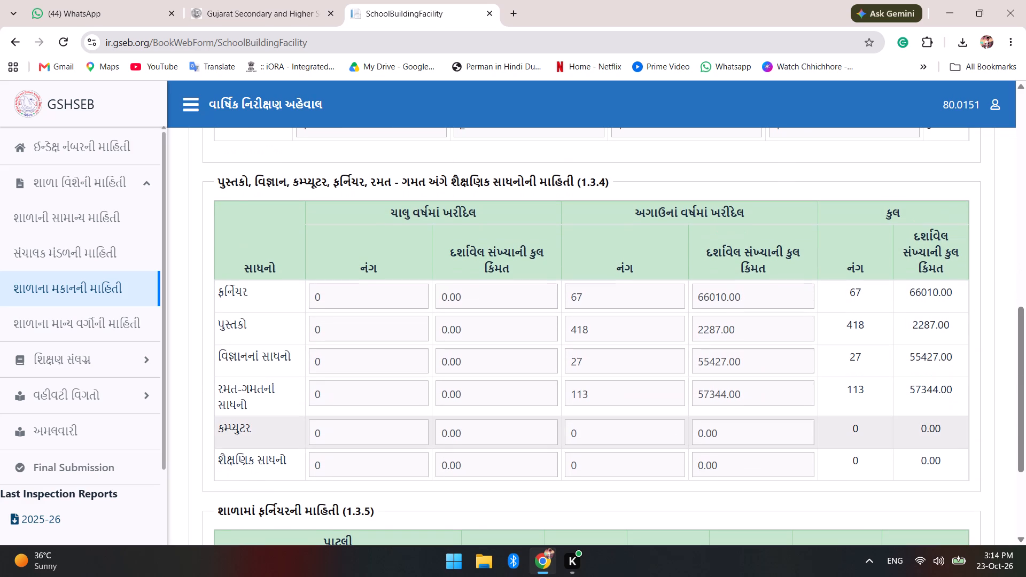
left_click(739, 306)
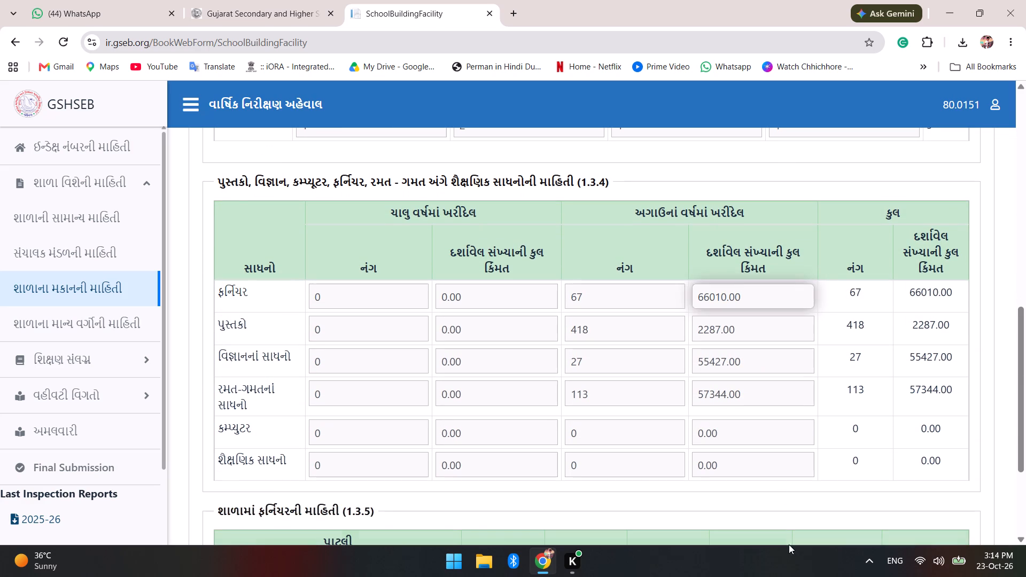
left_click(787, 534)
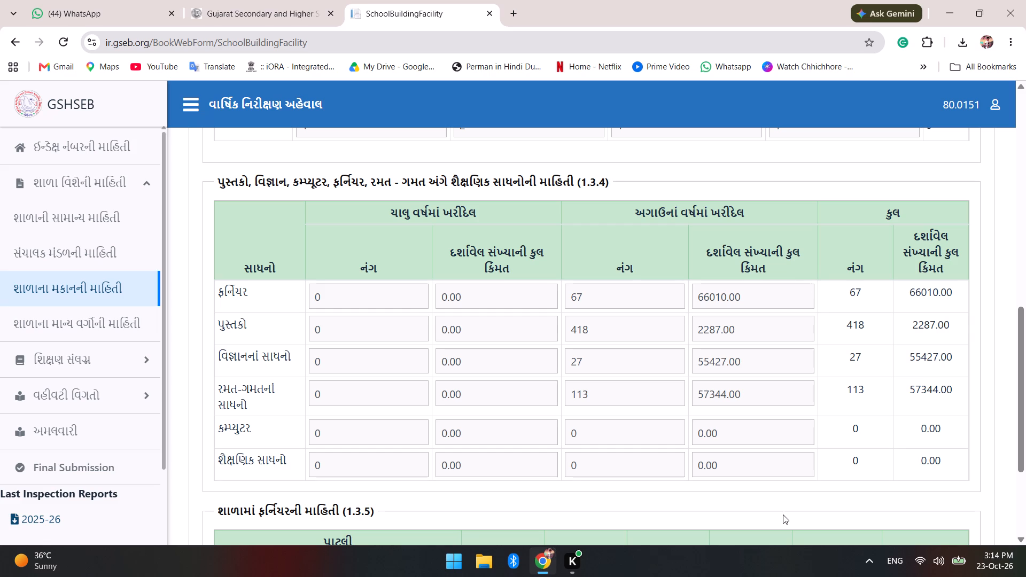
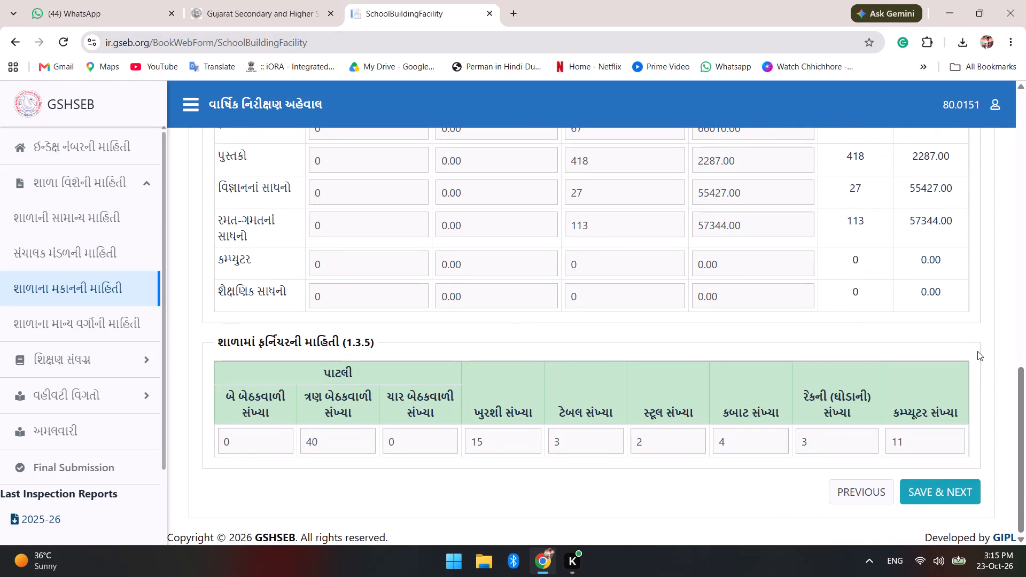
Check the furniture counts in section 1.3.5, save the school building information and continue to the approved classes page.
left_click(916, 439)
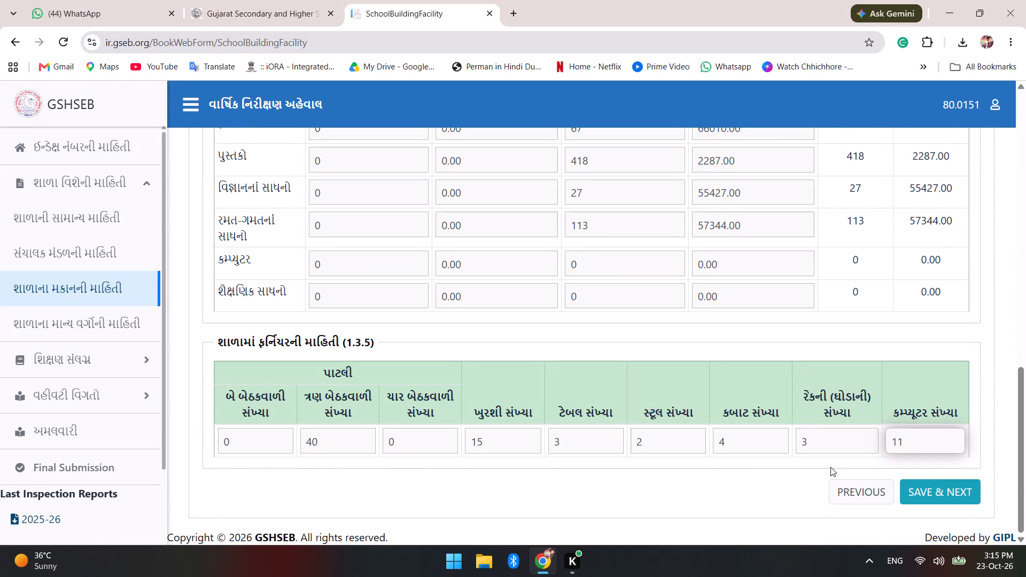
left_click(809, 470)
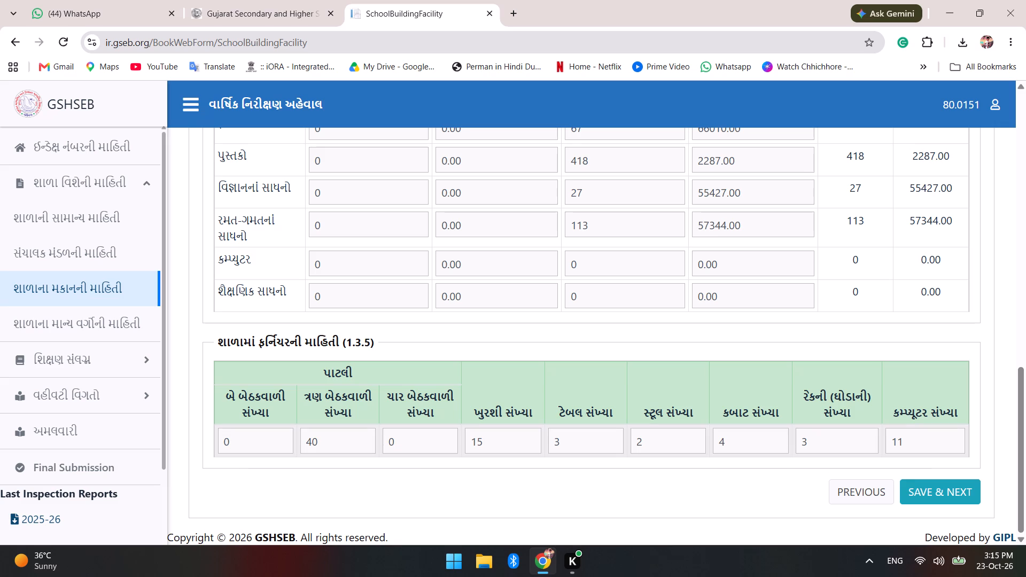
left_click(695, 505)
scroll(701, 505, "up", 1)
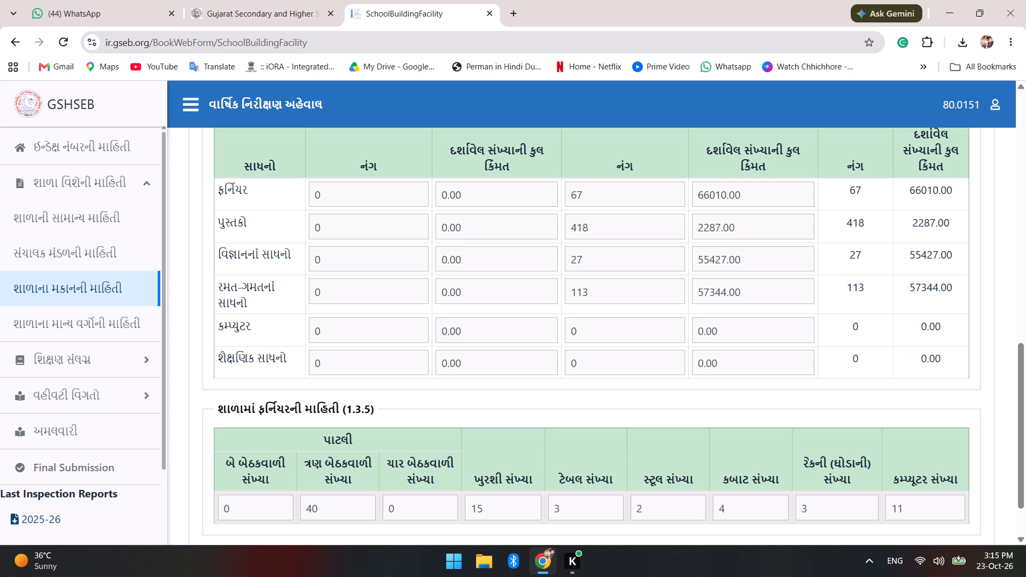
scroll(714, 504, "down", 3)
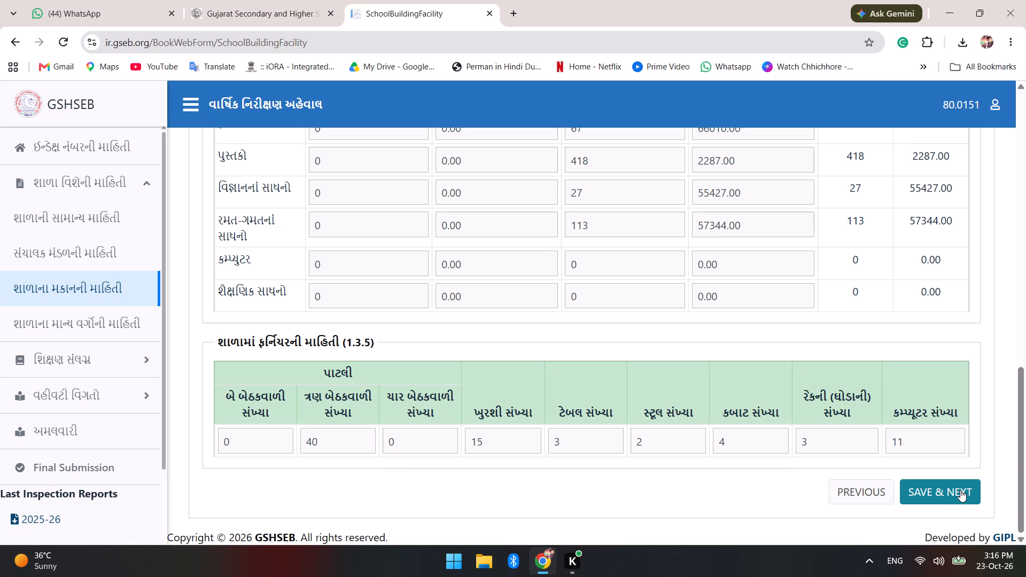
left_click(960, 490)
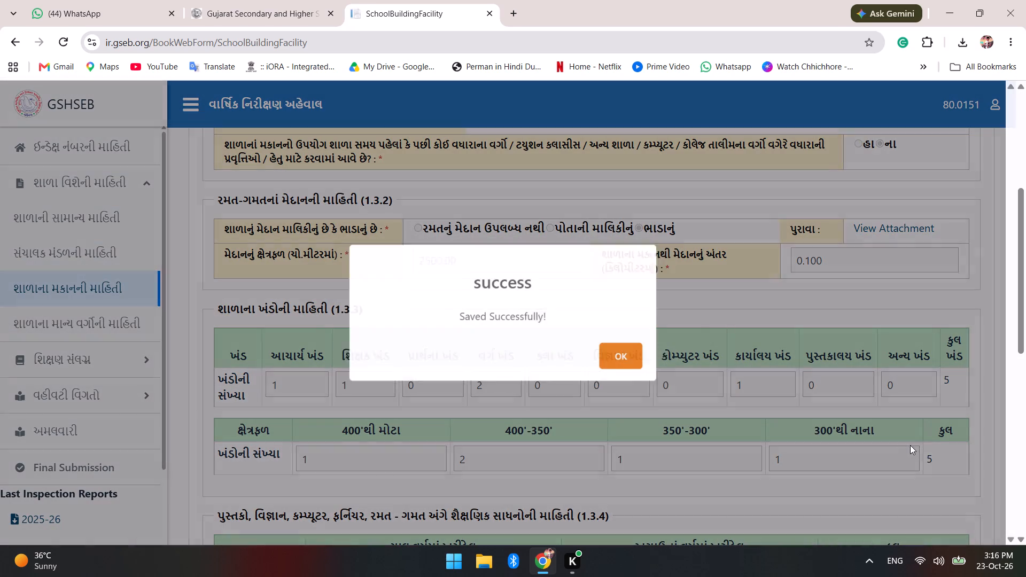
left_click(618, 357)
Examine the approved classes and students table in section 1.4.1 for class, medium and student entries.
scroll(646, 371, "up", 2)
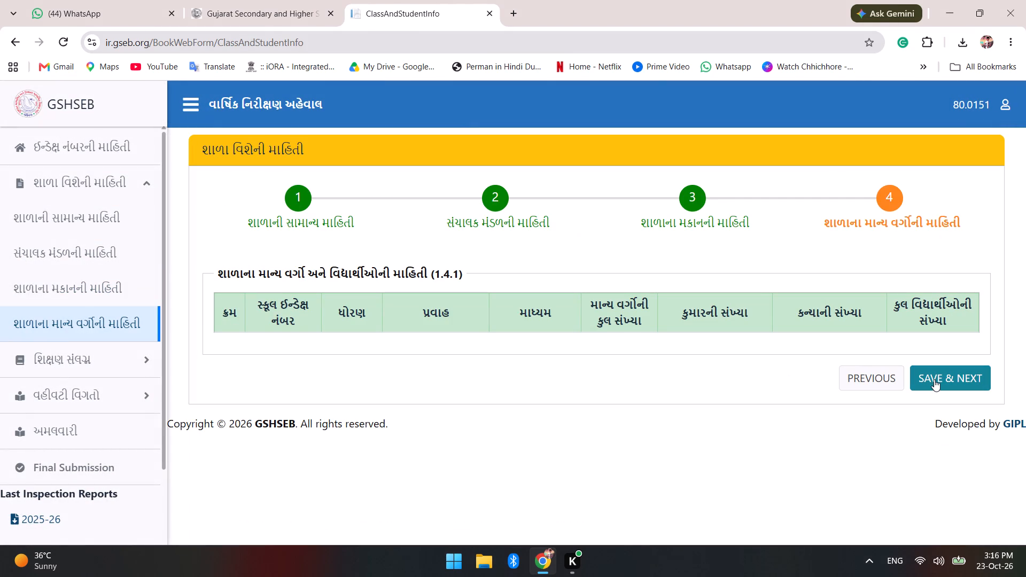
left_click(782, 339)
scroll(367, 330, "down", 2)
scroll(360, 333, "up", 1)
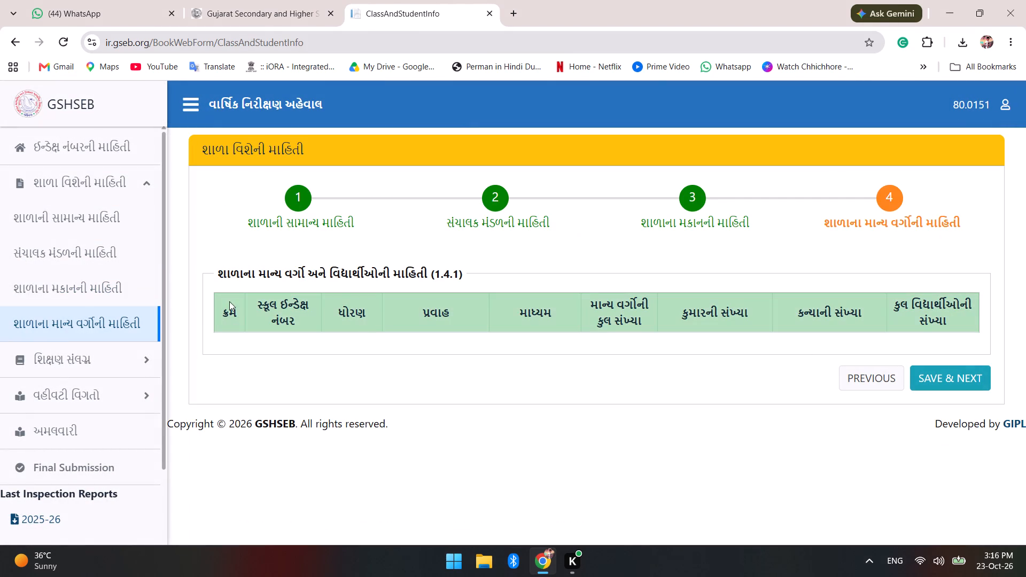
left_click(227, 309)
left_click(338, 329)
left_click(433, 303)
scroll(798, 249, "down", 5)
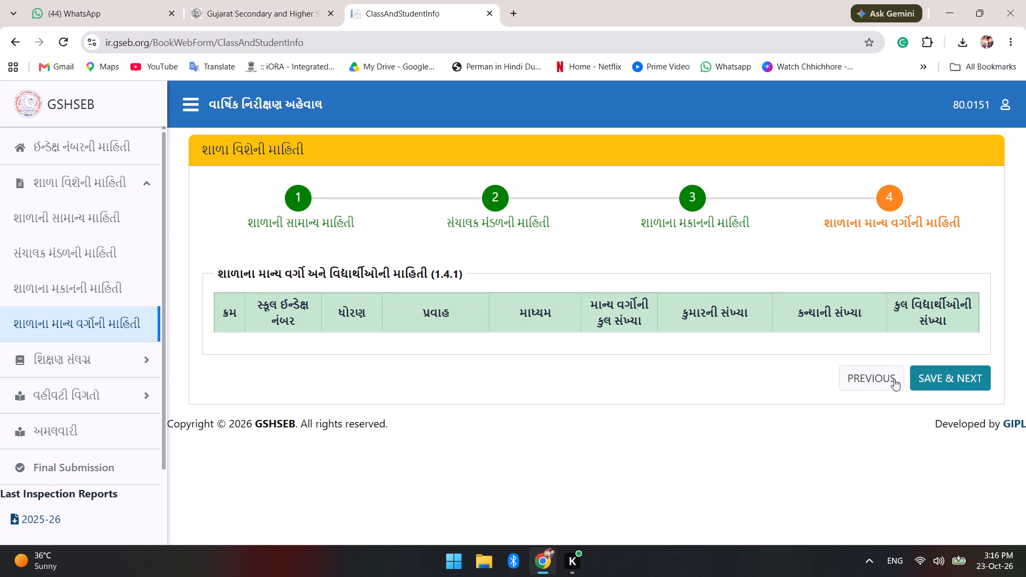
scroll(478, 376, "down", 7)
scroll(435, 388, "up", 6)
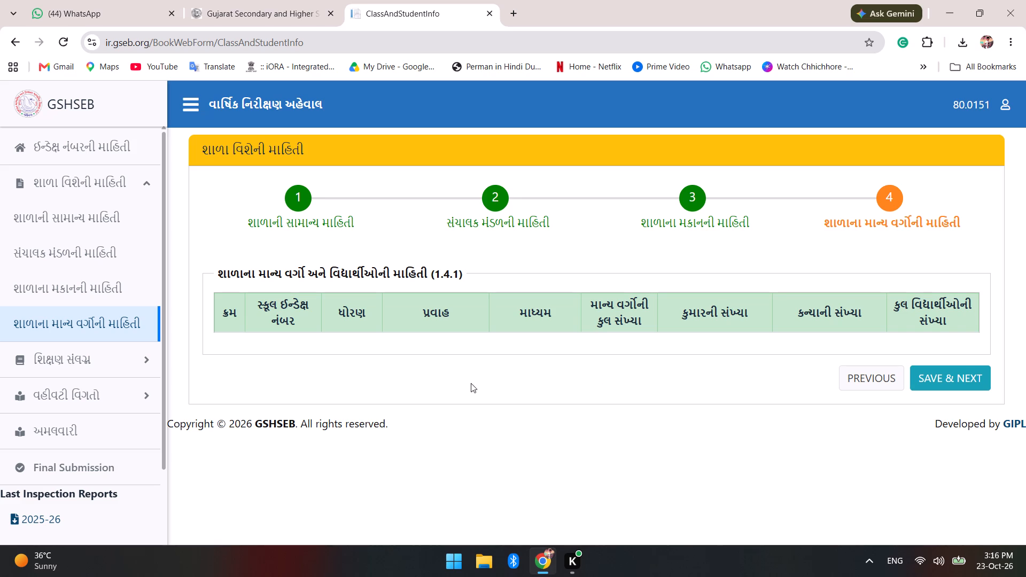
scroll(471, 383, "down", 6)
left_click(214, 392)
left_click(238, 357)
left_click(272, 324)
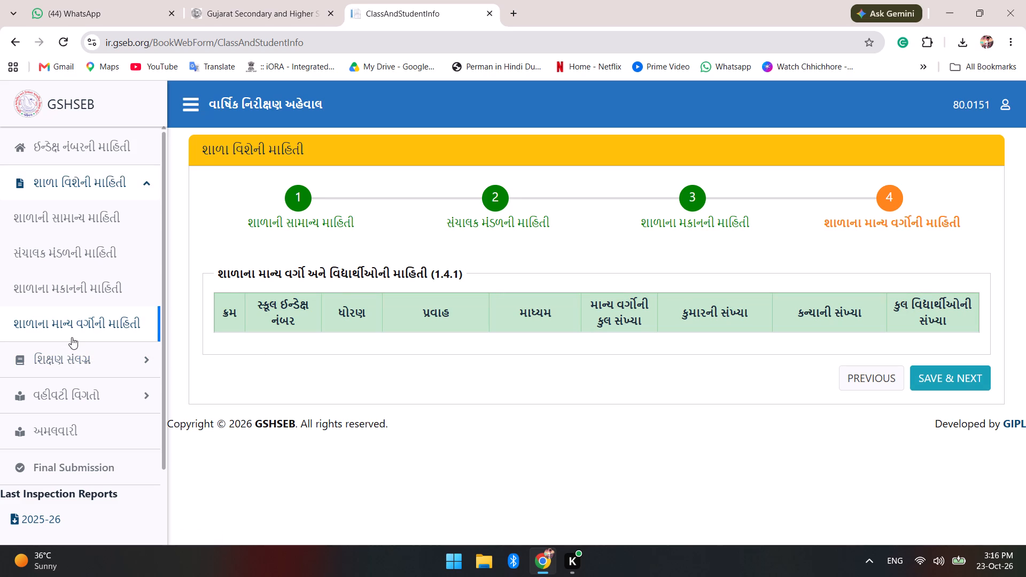
left_click(72, 337)
scroll(348, 331, "down", 4)
scroll(348, 331, "up", 3)
Revisit the school building page to look over sections 1.3.4 and 1.3.5, and return to the approved classes page.
left_click(92, 280)
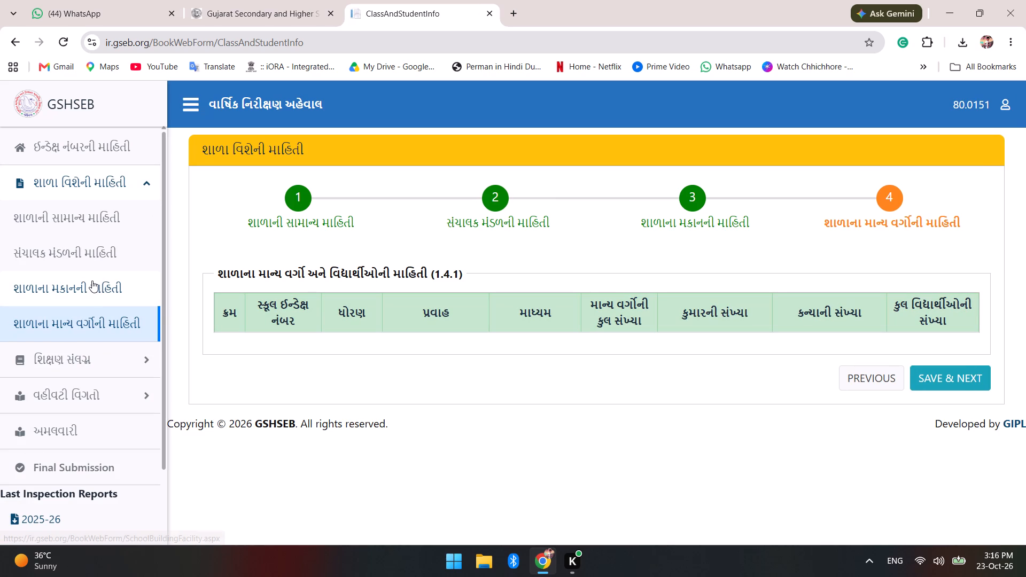
scroll(472, 328, "down", 11)
scroll(471, 398, "up", 1)
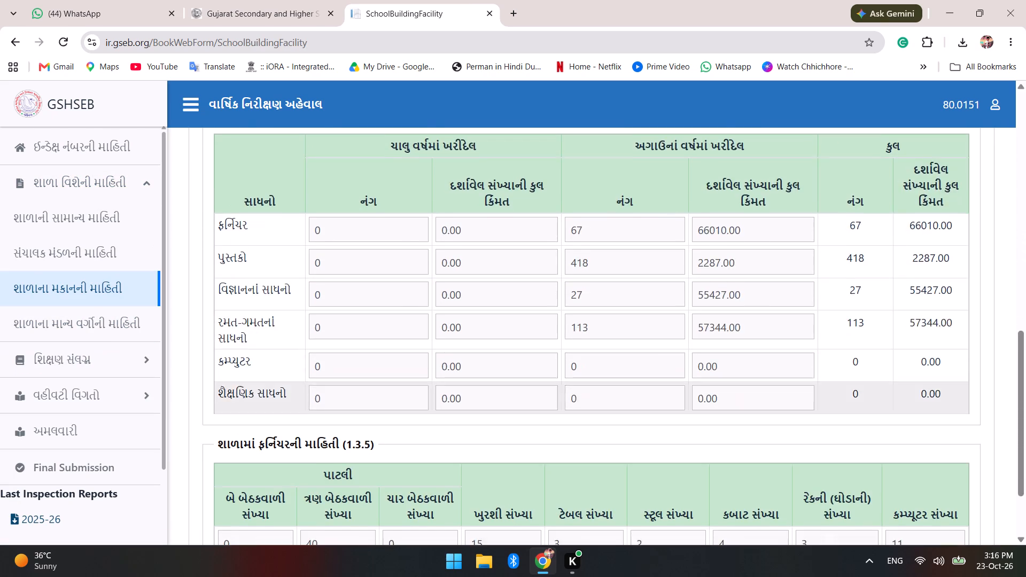
scroll(462, 389, "down", 11)
left_click(90, 316)
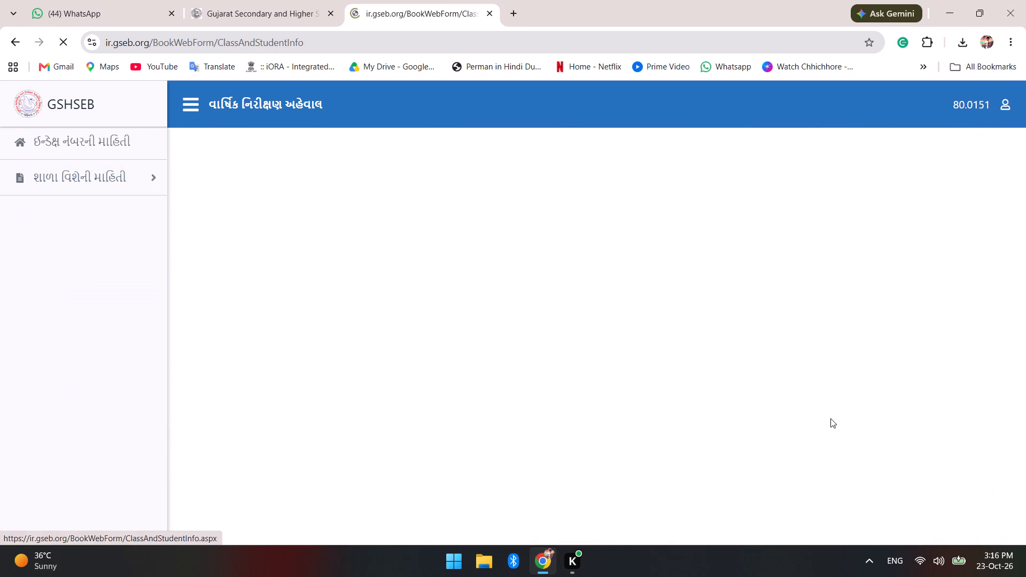
Save the approved classes page and continue to the school-related information page of the education section.
left_click(928, 380)
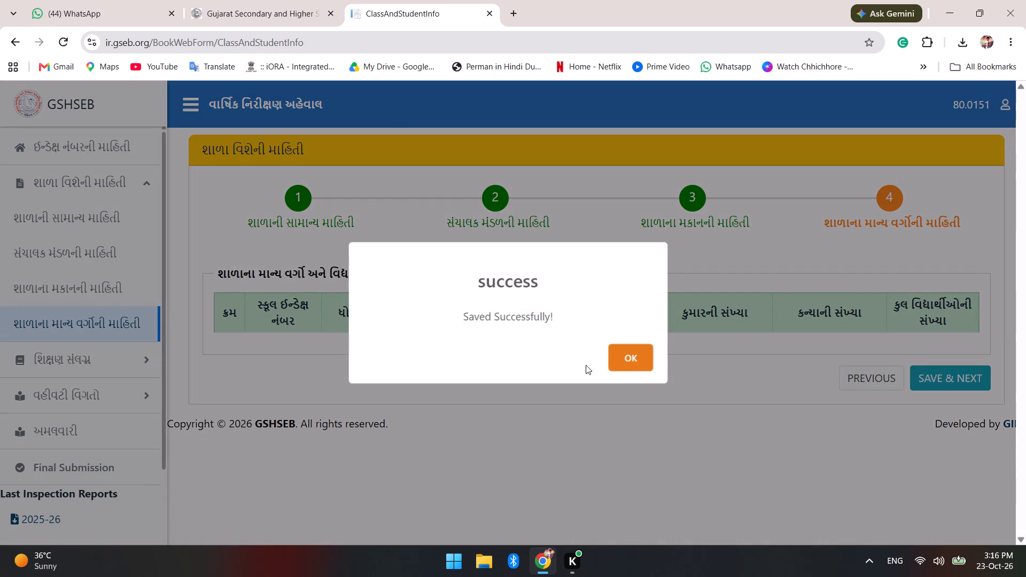
left_click(621, 357)
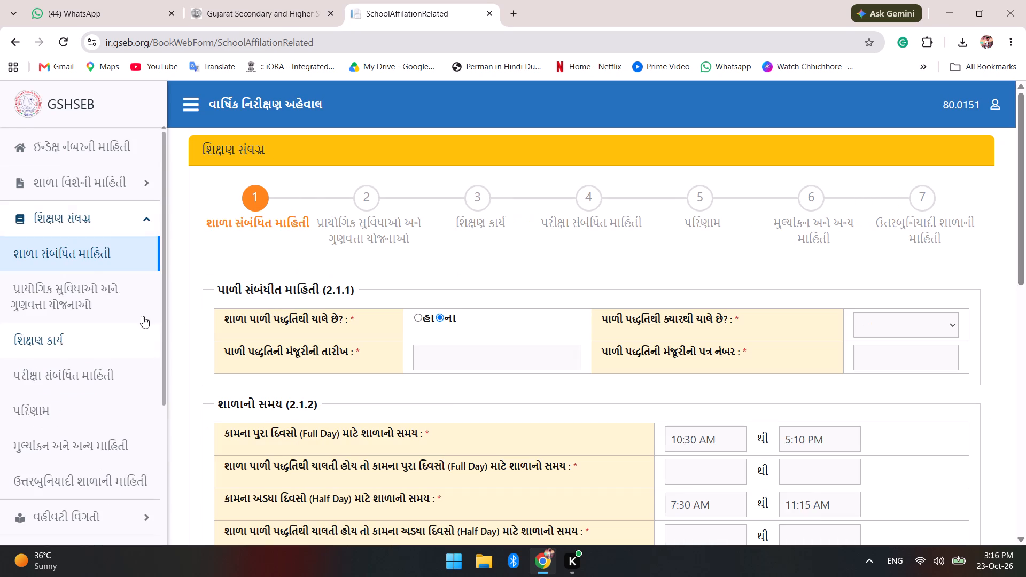
Go back through the approved classes page to the school building information, save it again and continue to approved classes.
left_click(95, 191)
left_click(96, 319)
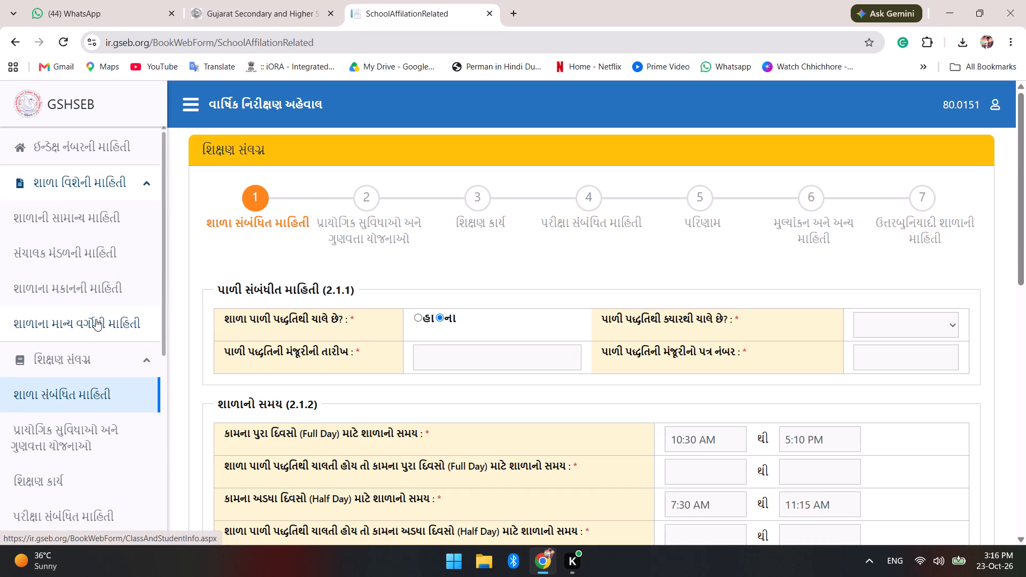
scroll(693, 329, "down", 5)
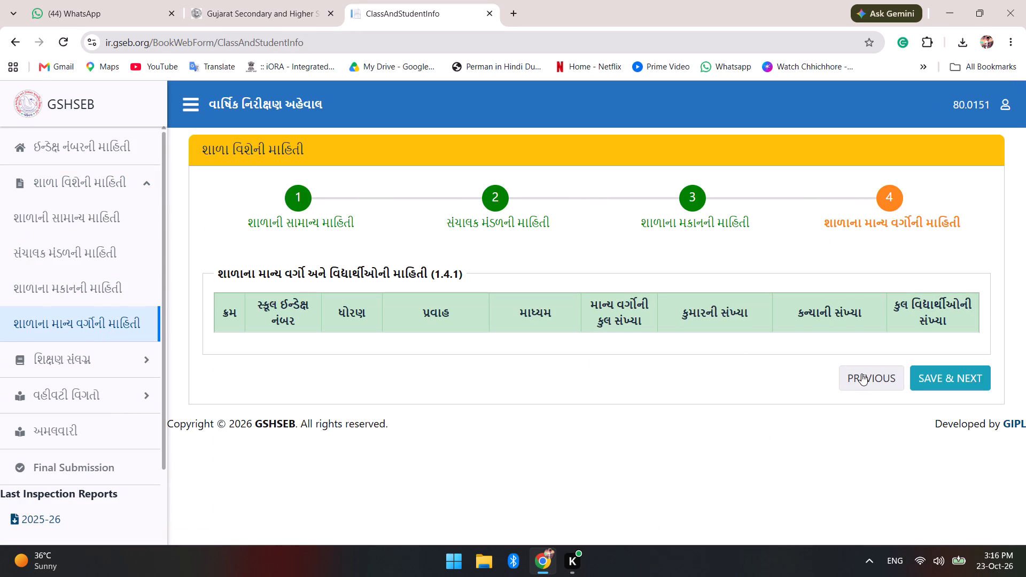
left_click(861, 373)
scroll(718, 363, "down", 12)
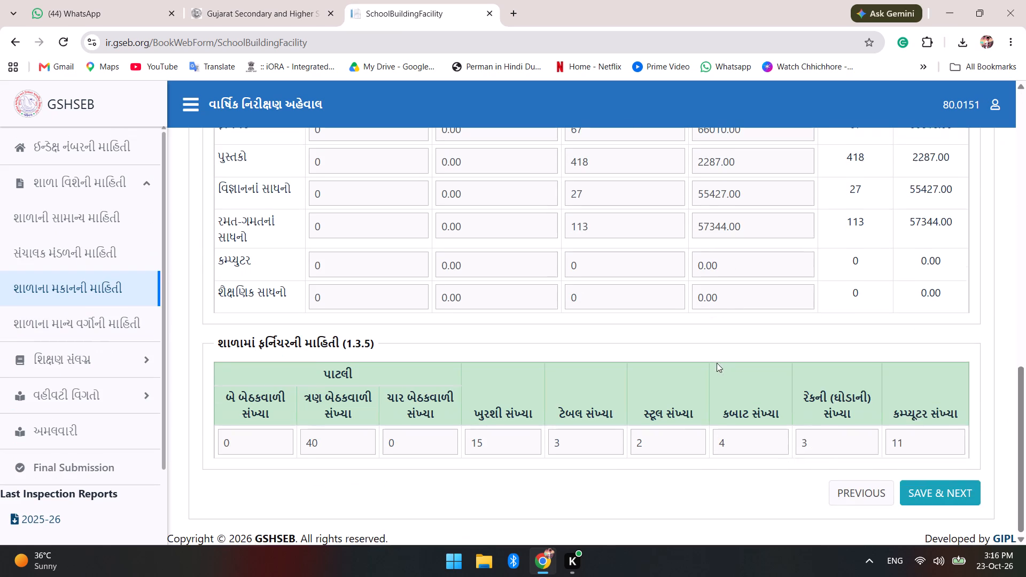
left_click(932, 487)
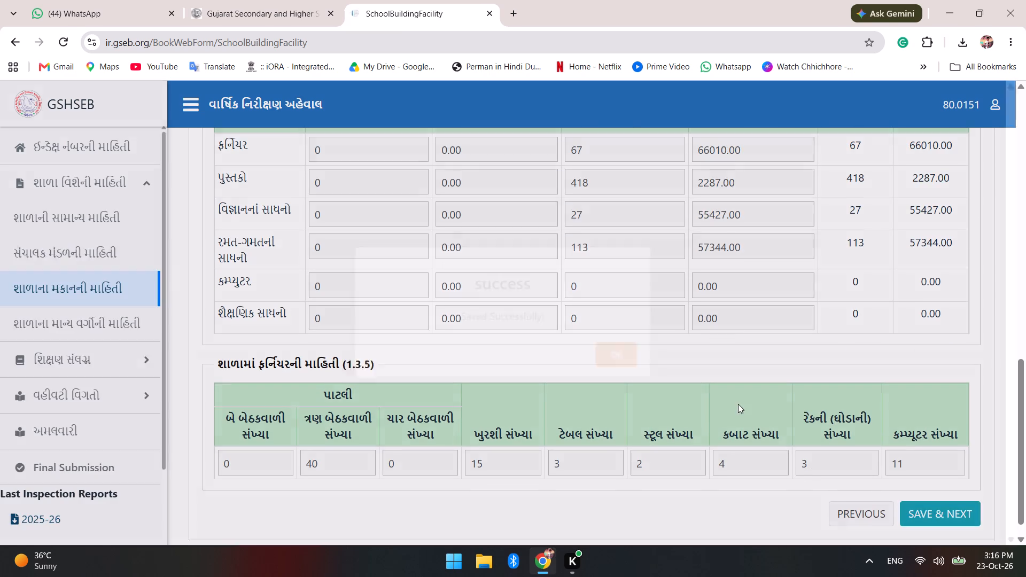
left_click(625, 356)
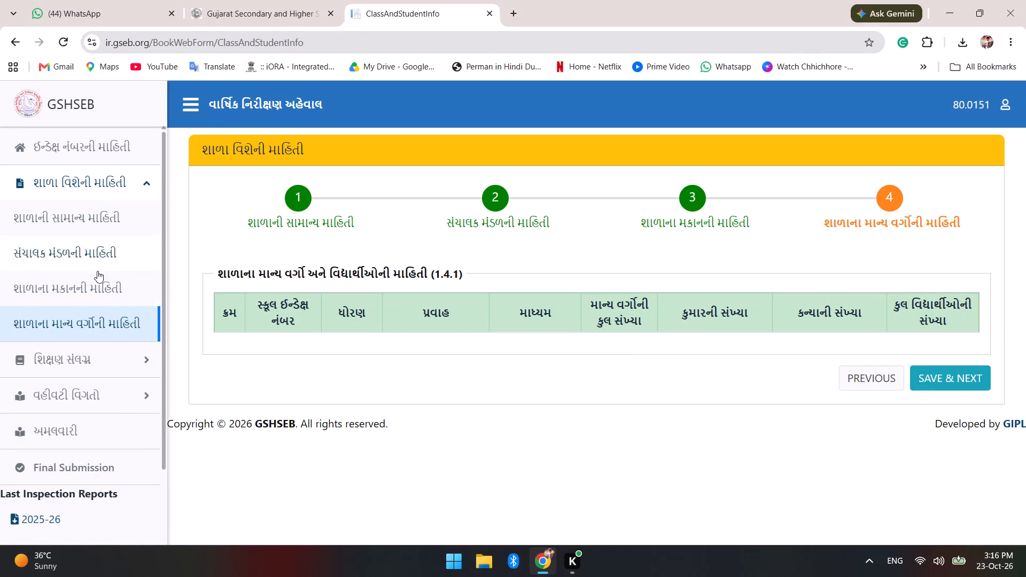
Recheck the approved classes and students table in section 1.4.1 for entries or editable rows.
scroll(93, 276, "up", 1)
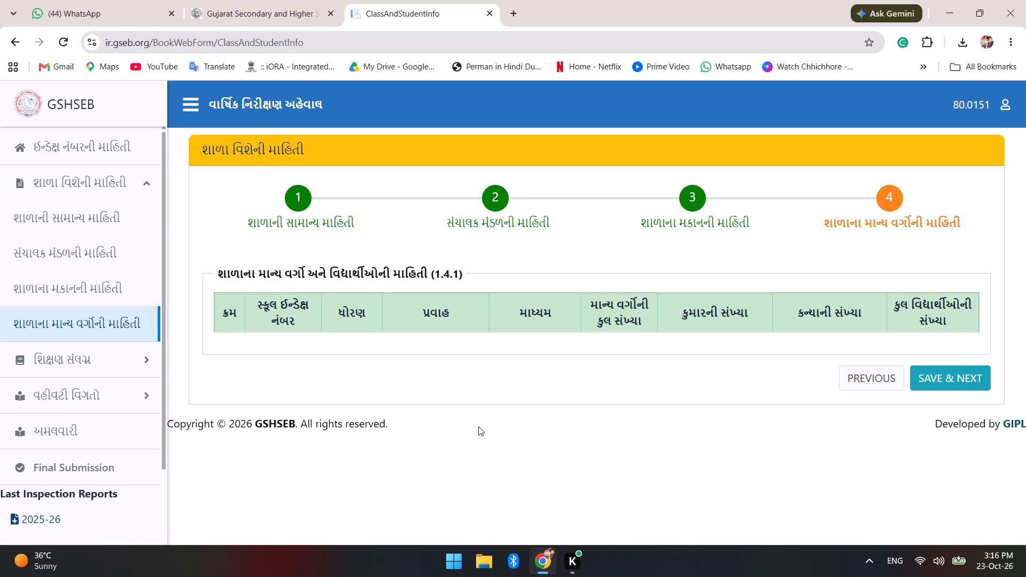
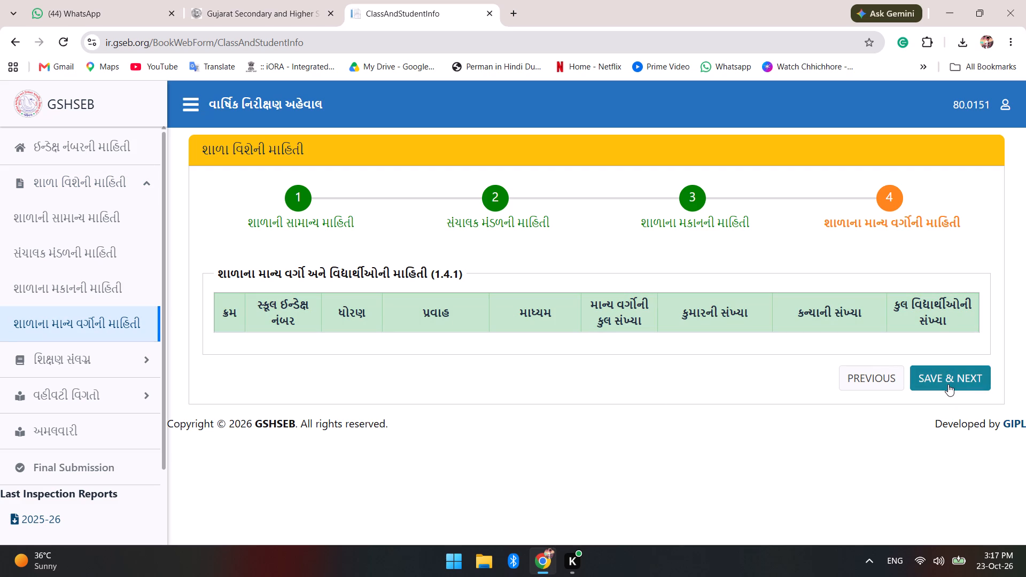
left_click(629, 367)
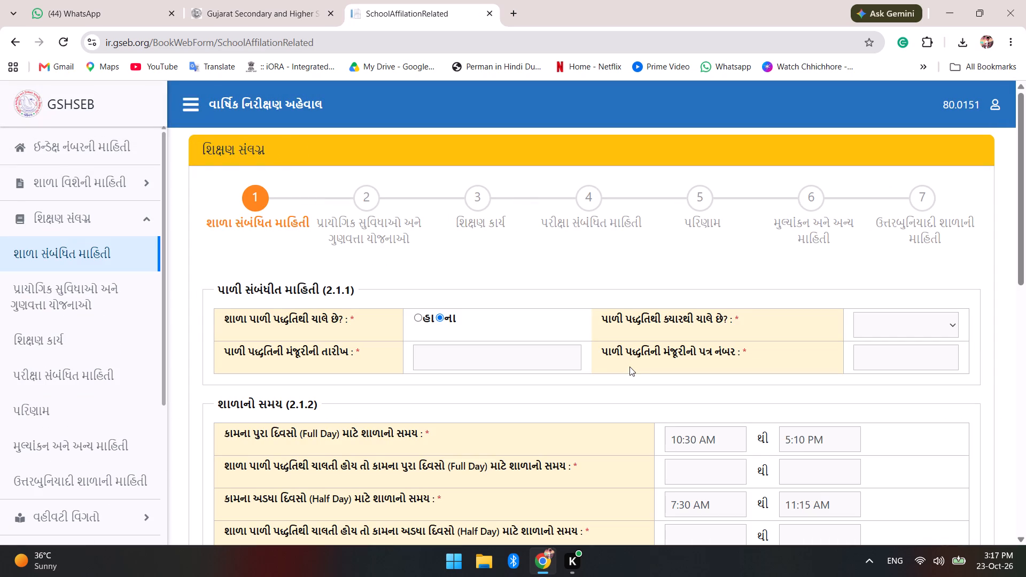
Review the school-related information in sections 2.1.1 to 2.1.4, covering shifts, school hours, recess, weekly working time and health facilities.
scroll(425, 322, "down", 1)
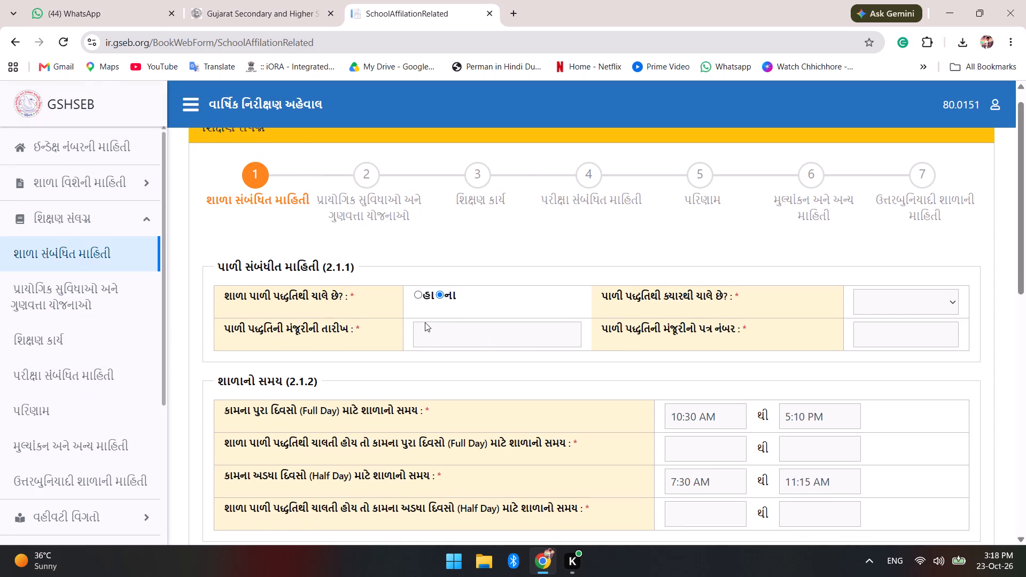
scroll(425, 322, "down", 2)
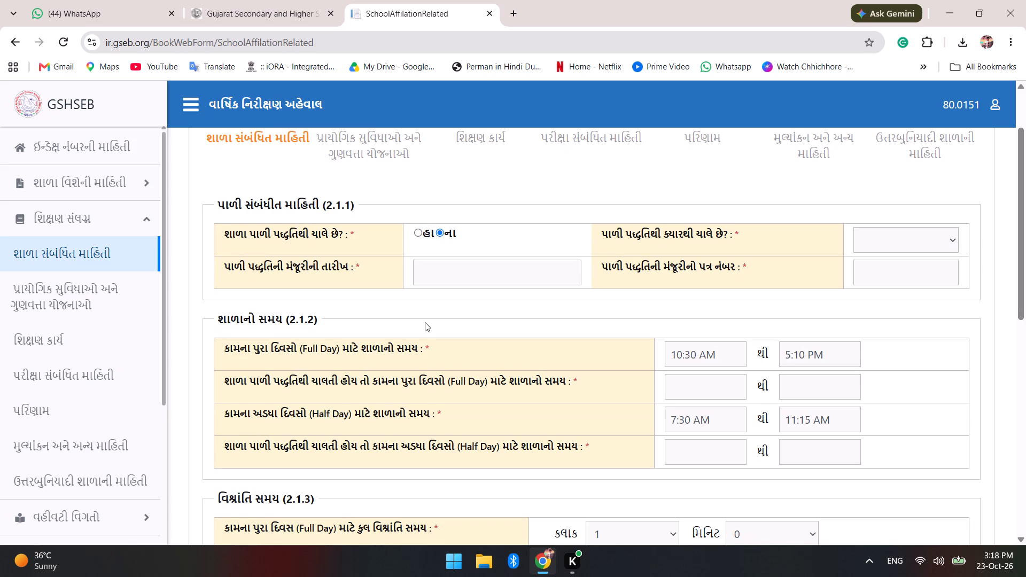
scroll(425, 322, "down", 2)
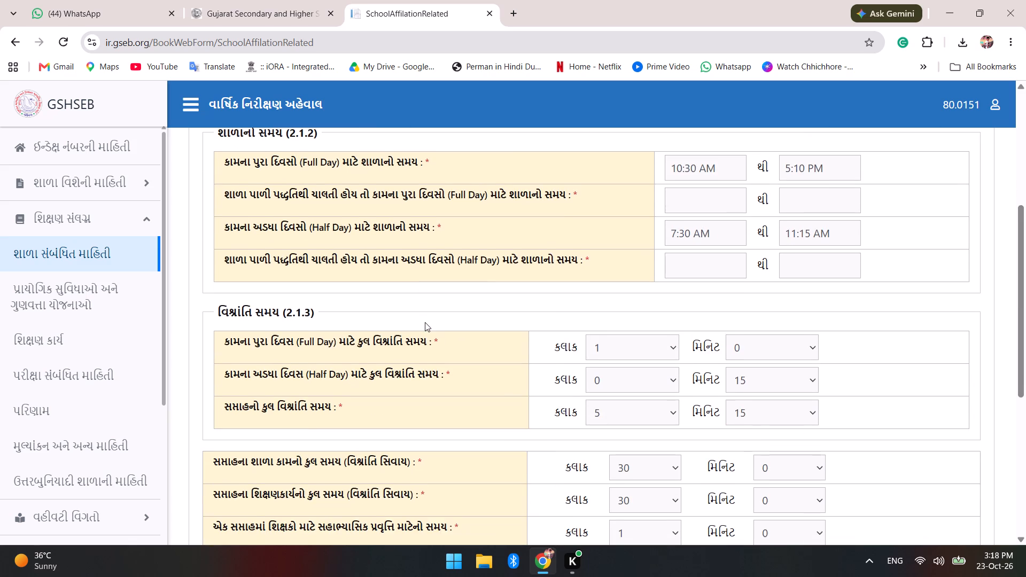
scroll(425, 322, "down", 6)
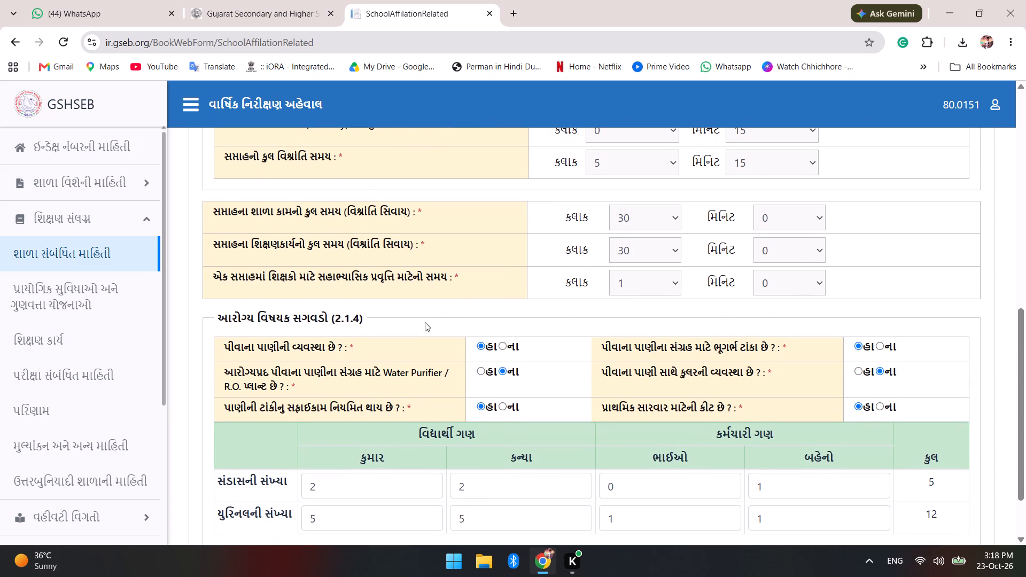
scroll(425, 322, "up", 3)
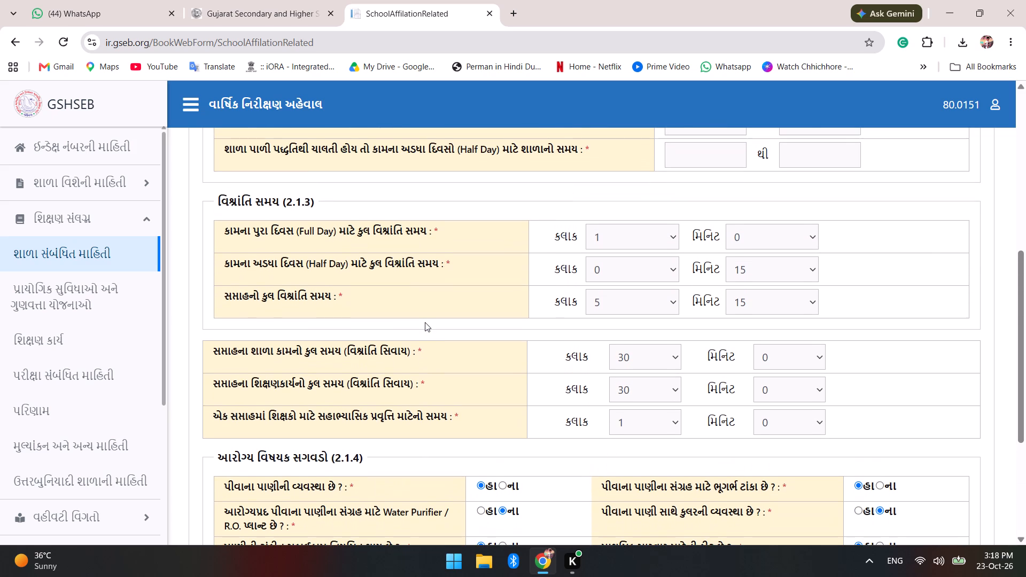
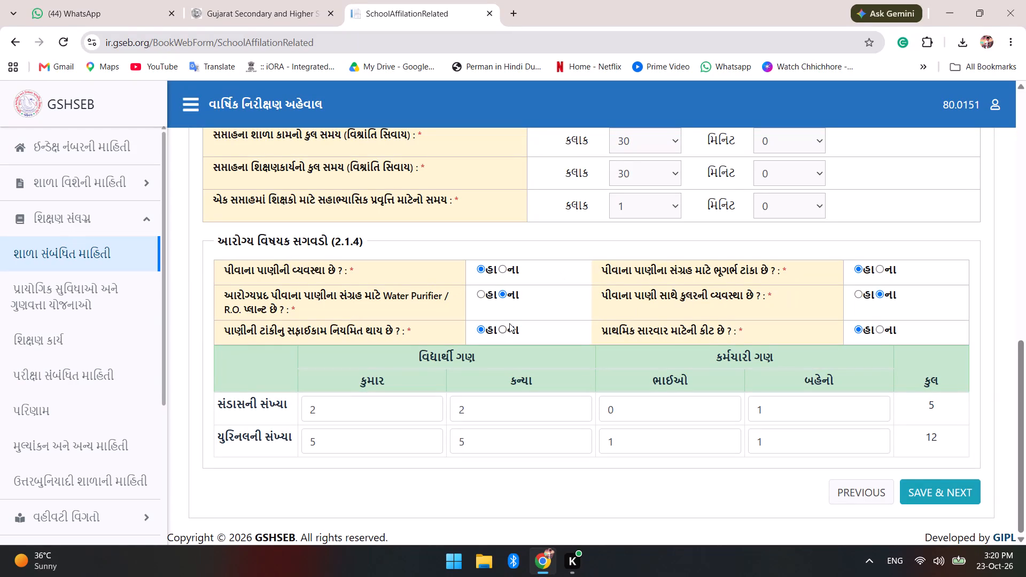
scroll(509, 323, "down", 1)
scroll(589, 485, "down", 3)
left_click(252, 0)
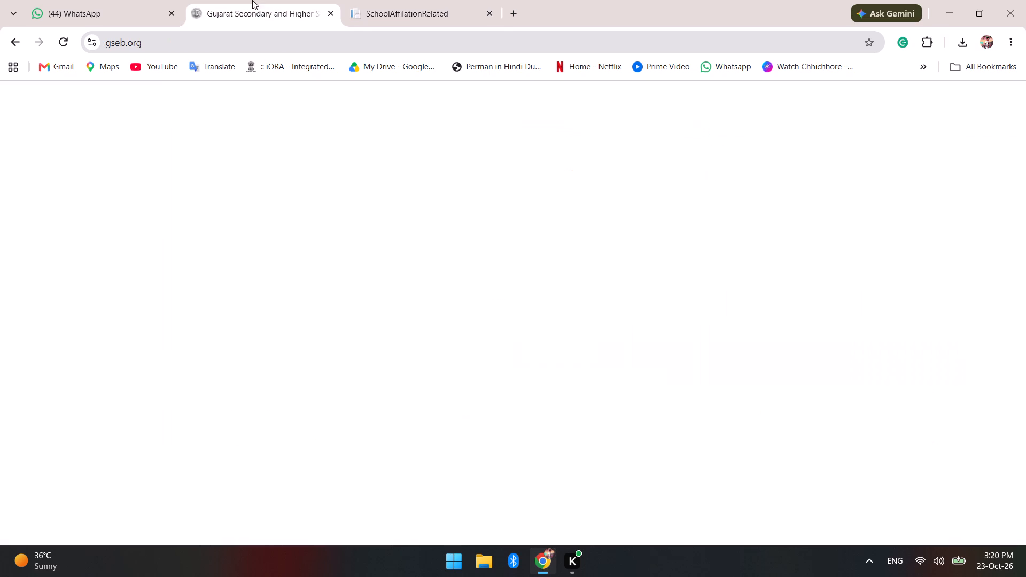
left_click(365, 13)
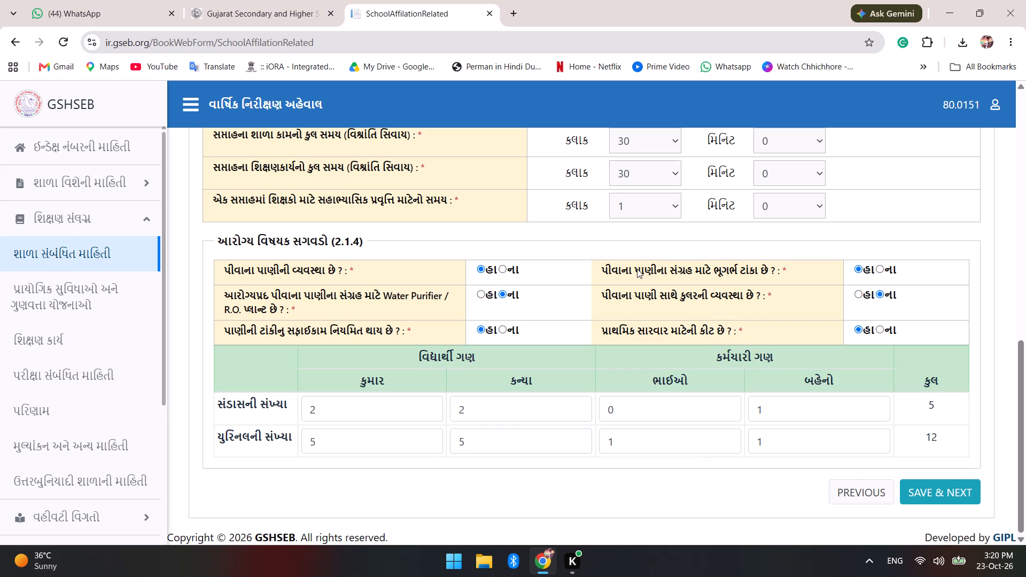
Recheck the weekly working time, recess time (2.1.3) and full-day and half-day school hours (2.1.2) entries of the school-related information.
scroll(637, 269, "up", 1)
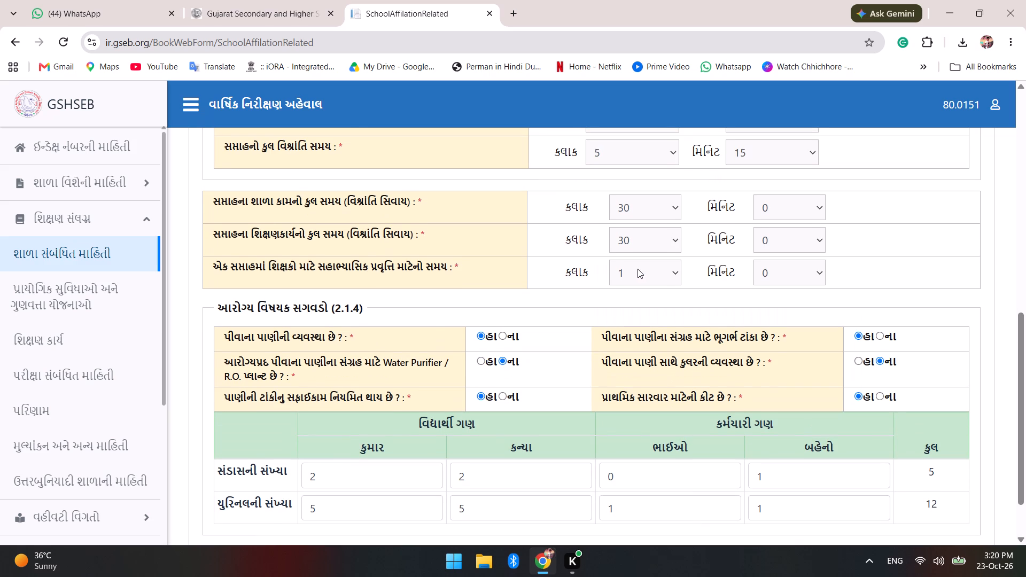
scroll(638, 269, "up", 2)
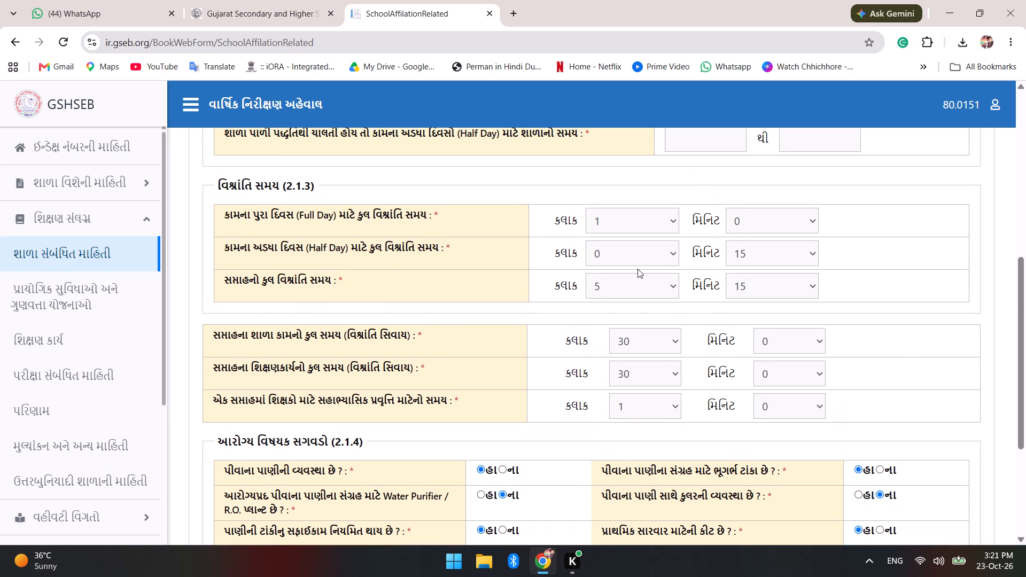
scroll(638, 269, "up", 2)
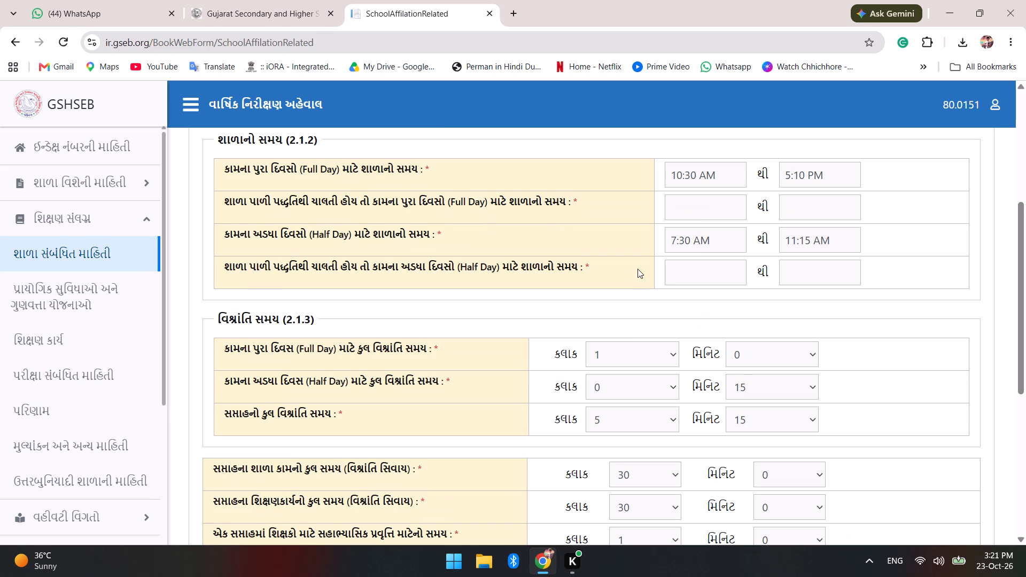
scroll(638, 269, "down", 2)
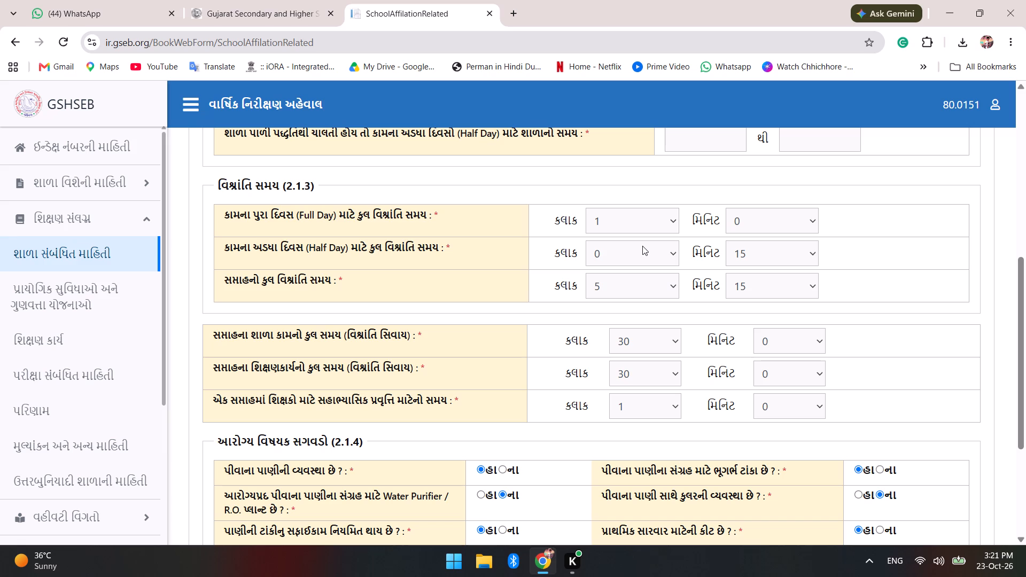
scroll(646, 233, "up", 3)
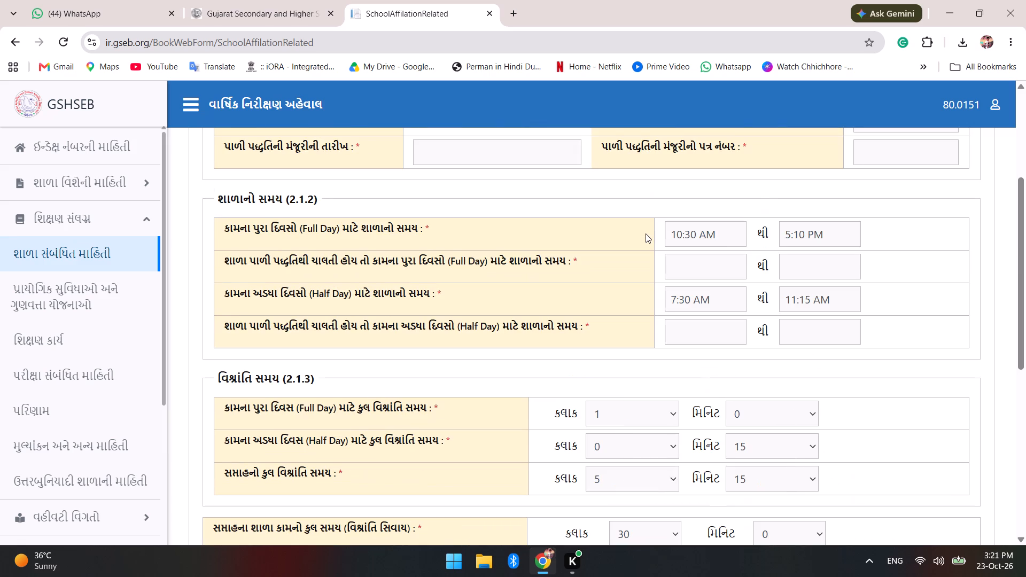
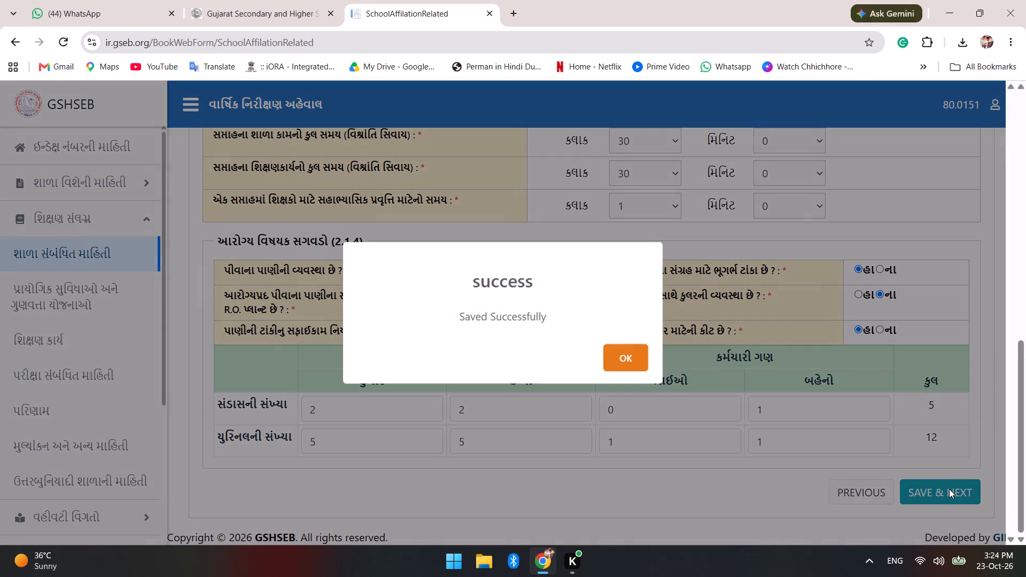
Save the school-related information and continue to the practical facilities and quality schemes page.
left_click(949, 489)
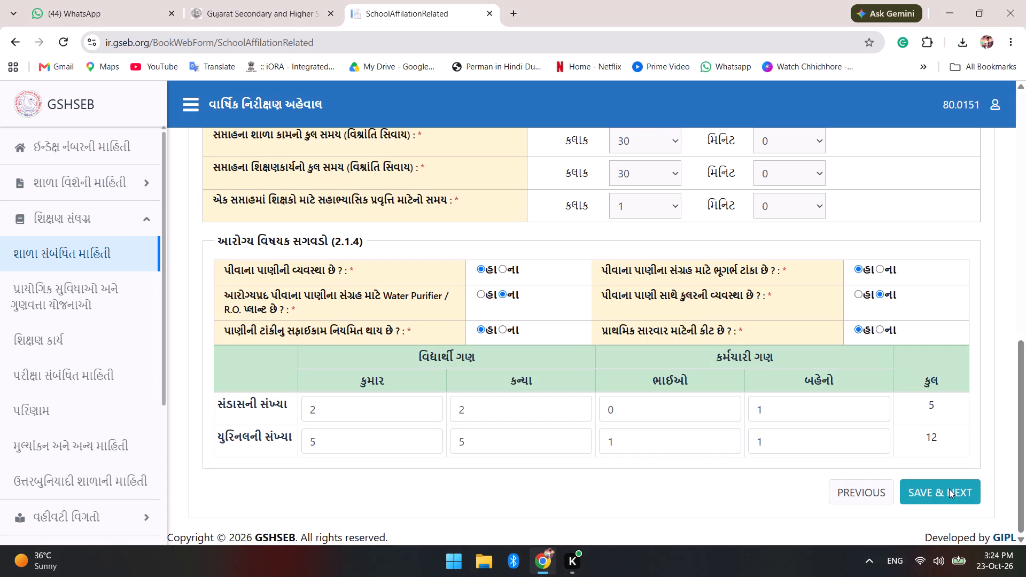
scroll(729, 425, "up", 6)
scroll(780, 414, "down", 7)
left_click(915, 492)
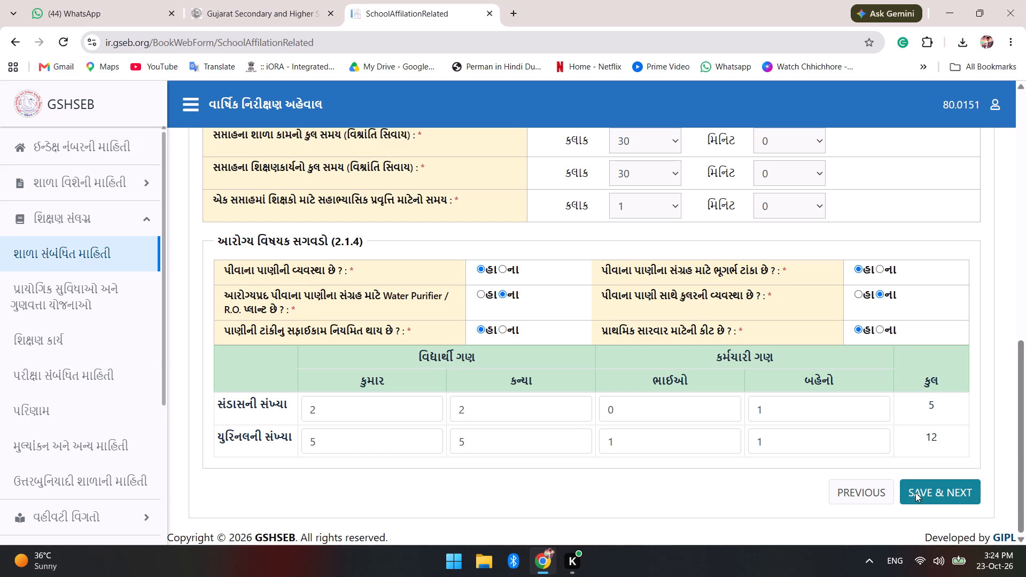
left_click(623, 358)
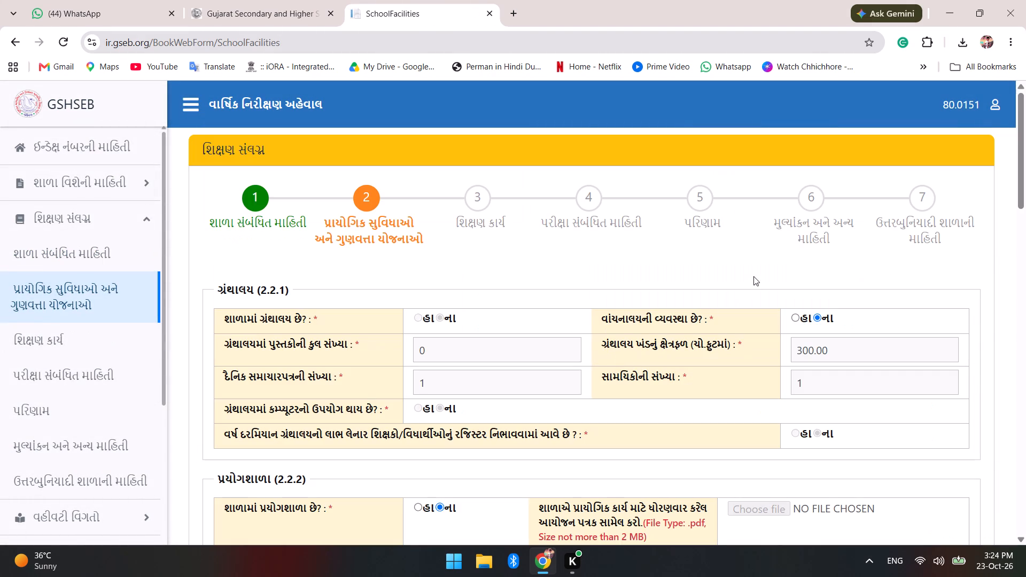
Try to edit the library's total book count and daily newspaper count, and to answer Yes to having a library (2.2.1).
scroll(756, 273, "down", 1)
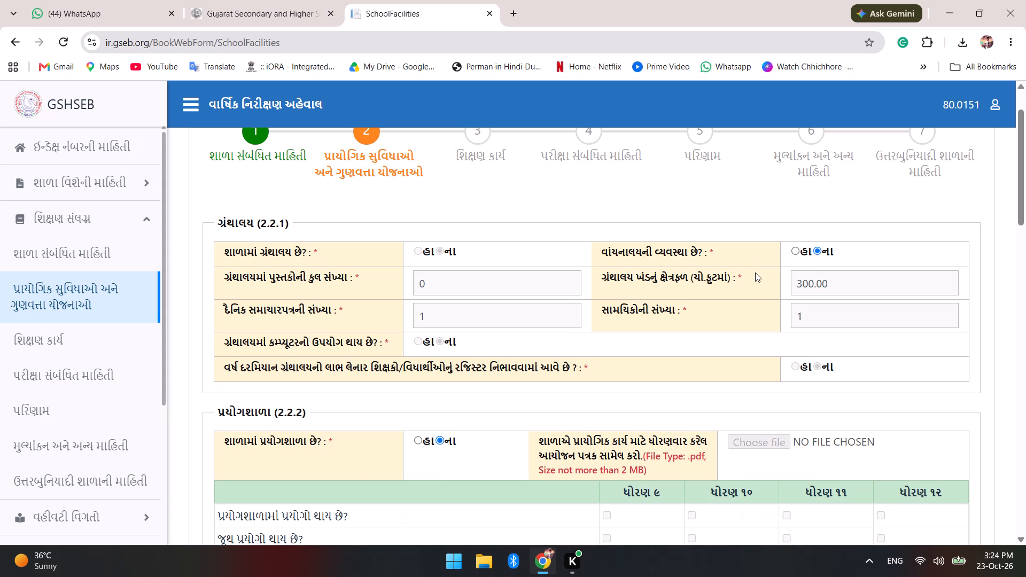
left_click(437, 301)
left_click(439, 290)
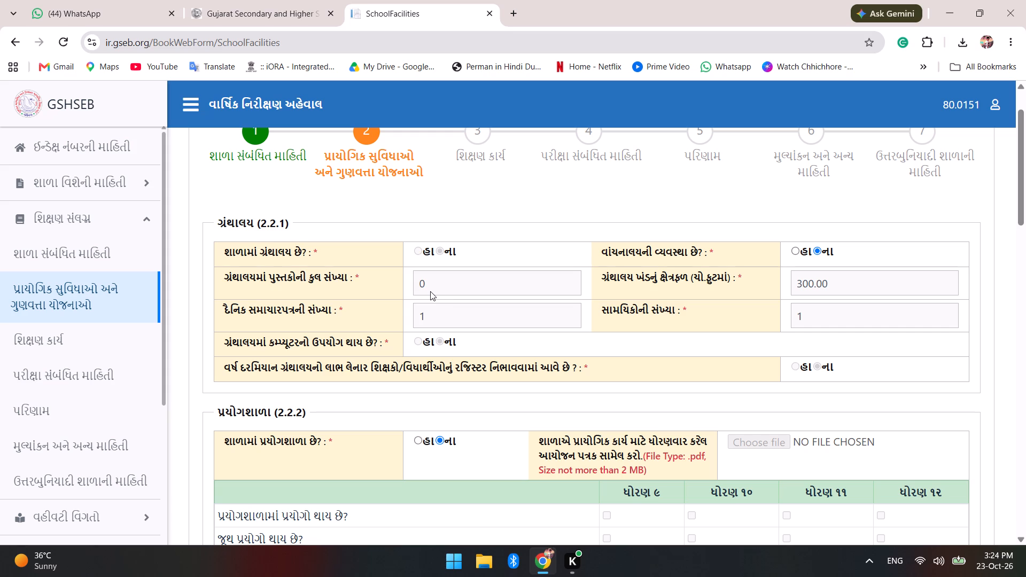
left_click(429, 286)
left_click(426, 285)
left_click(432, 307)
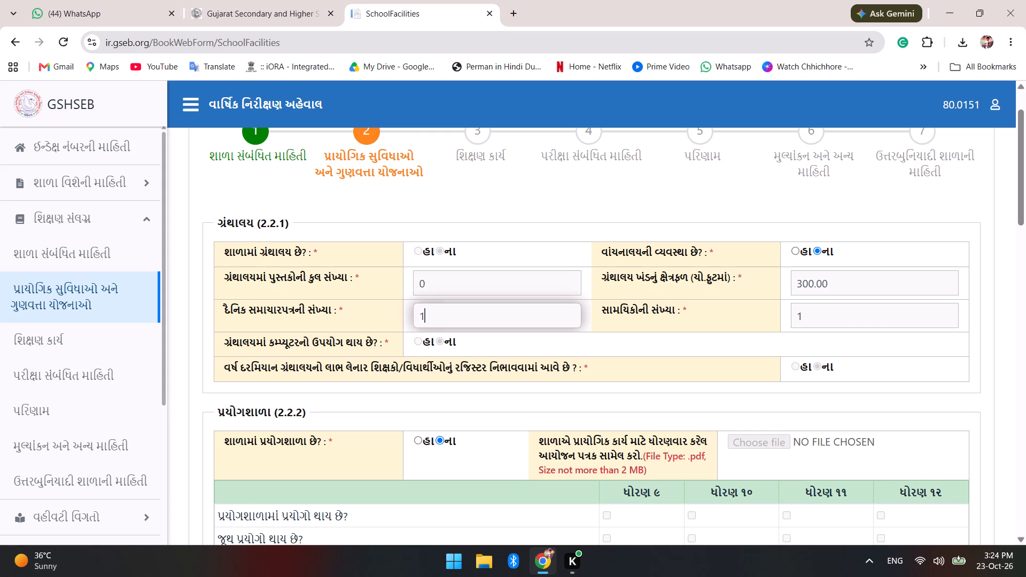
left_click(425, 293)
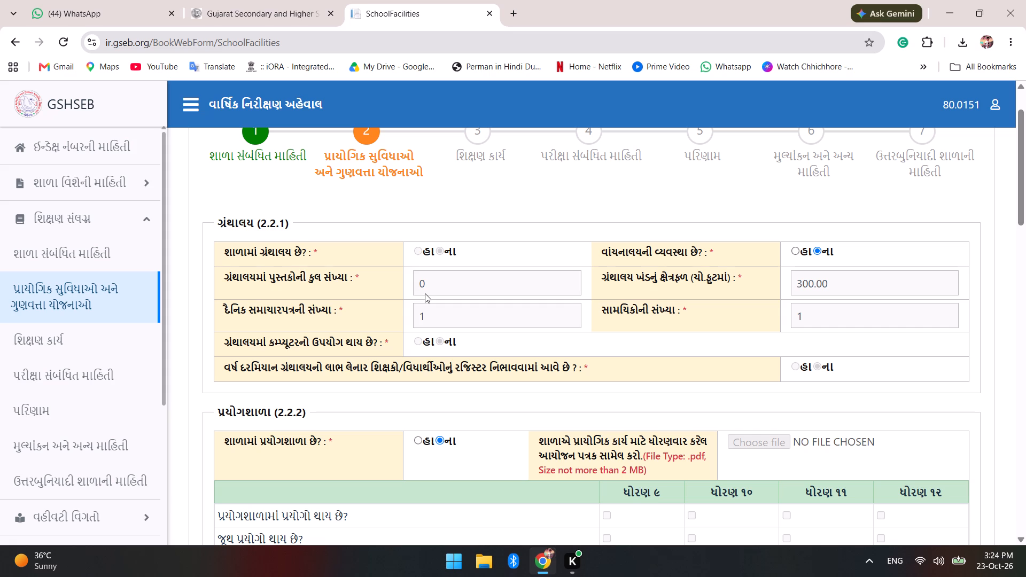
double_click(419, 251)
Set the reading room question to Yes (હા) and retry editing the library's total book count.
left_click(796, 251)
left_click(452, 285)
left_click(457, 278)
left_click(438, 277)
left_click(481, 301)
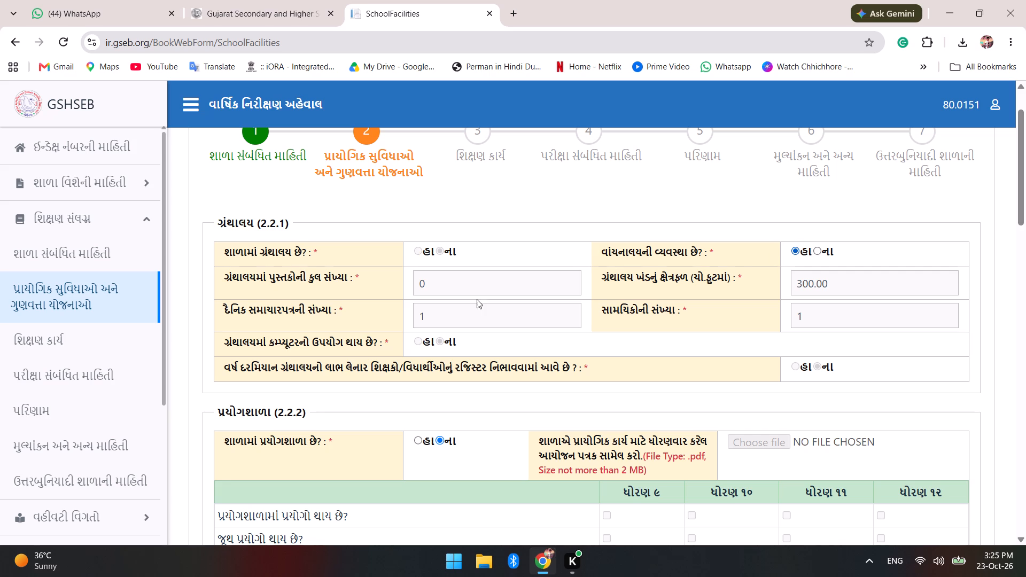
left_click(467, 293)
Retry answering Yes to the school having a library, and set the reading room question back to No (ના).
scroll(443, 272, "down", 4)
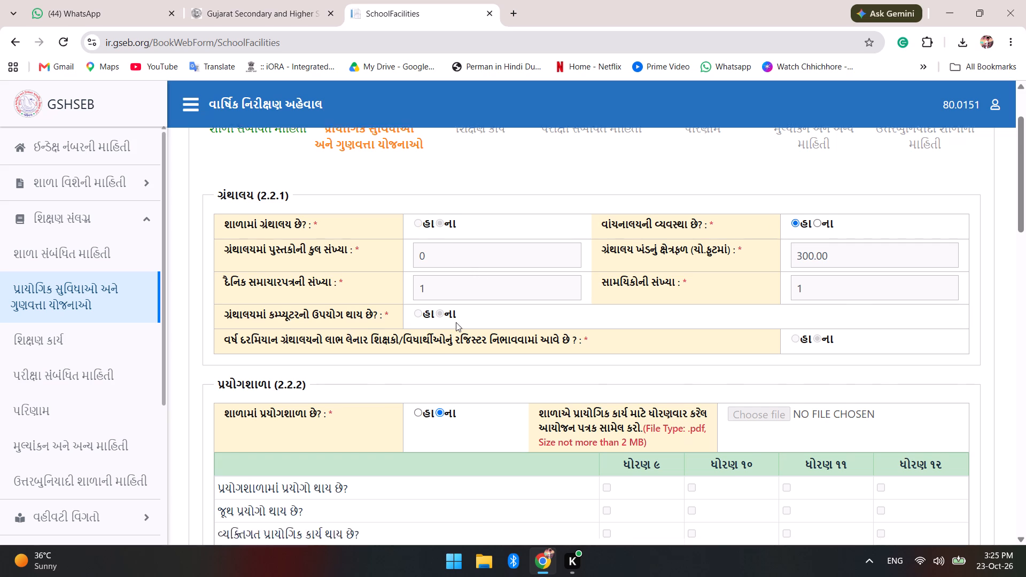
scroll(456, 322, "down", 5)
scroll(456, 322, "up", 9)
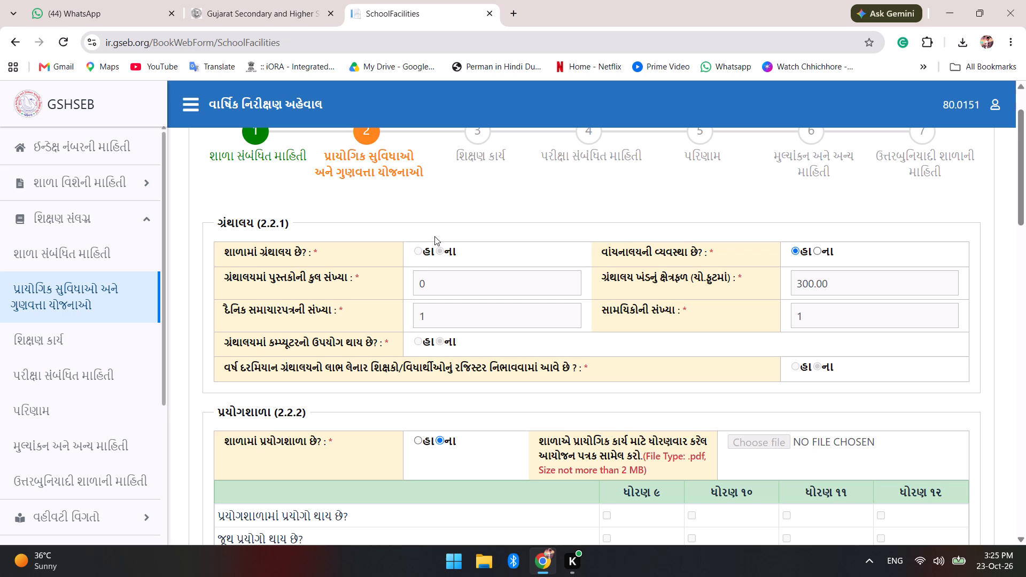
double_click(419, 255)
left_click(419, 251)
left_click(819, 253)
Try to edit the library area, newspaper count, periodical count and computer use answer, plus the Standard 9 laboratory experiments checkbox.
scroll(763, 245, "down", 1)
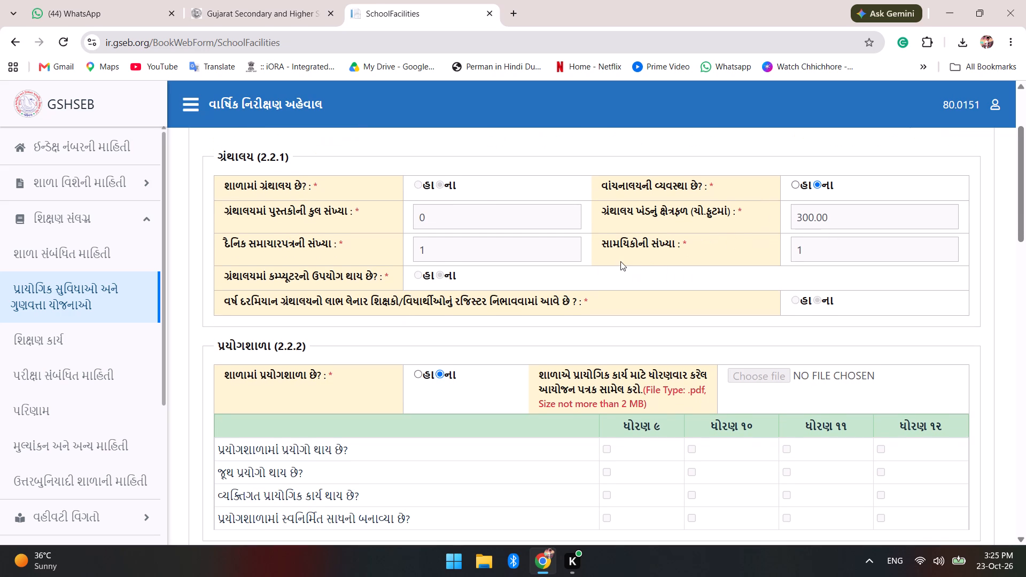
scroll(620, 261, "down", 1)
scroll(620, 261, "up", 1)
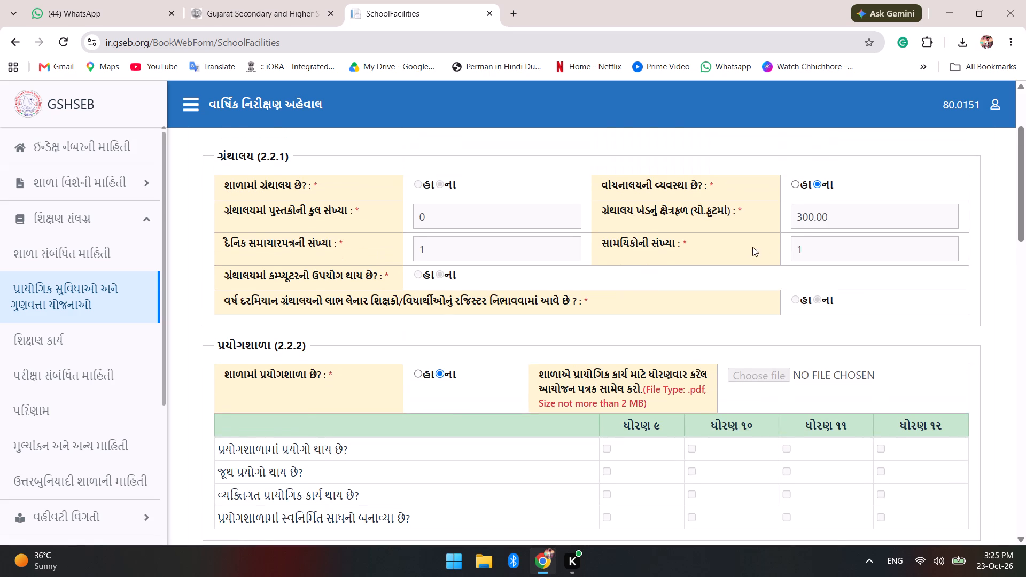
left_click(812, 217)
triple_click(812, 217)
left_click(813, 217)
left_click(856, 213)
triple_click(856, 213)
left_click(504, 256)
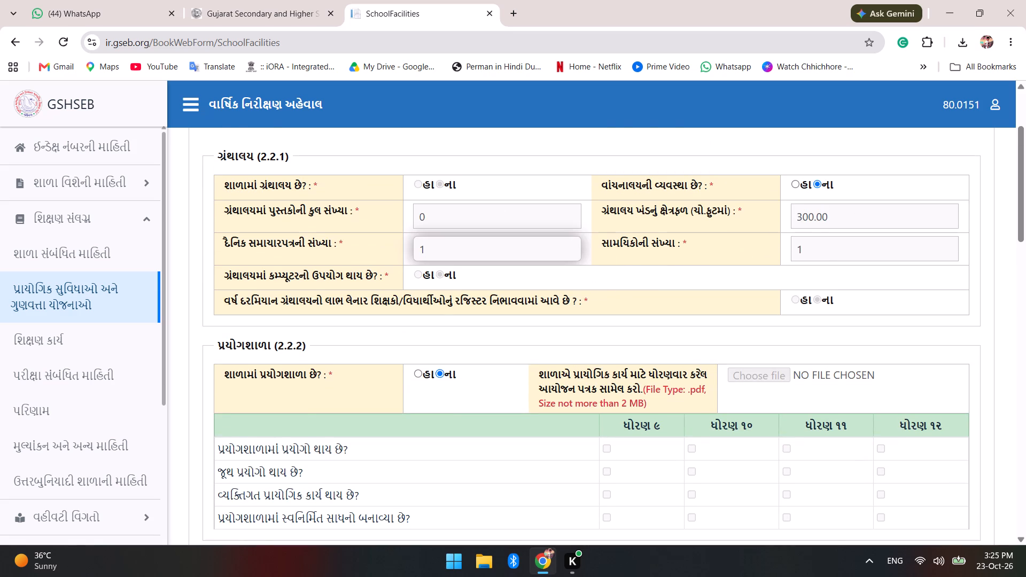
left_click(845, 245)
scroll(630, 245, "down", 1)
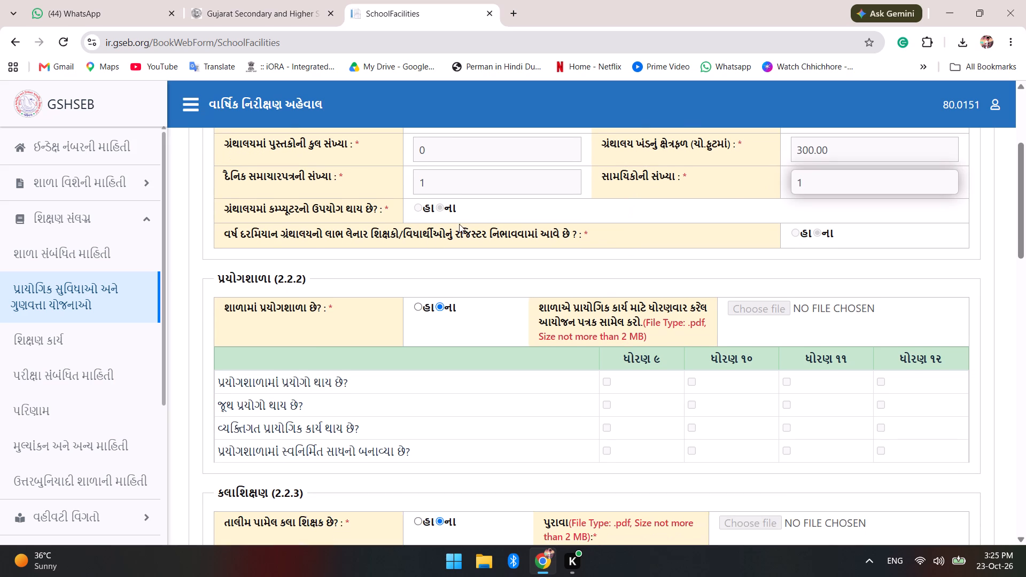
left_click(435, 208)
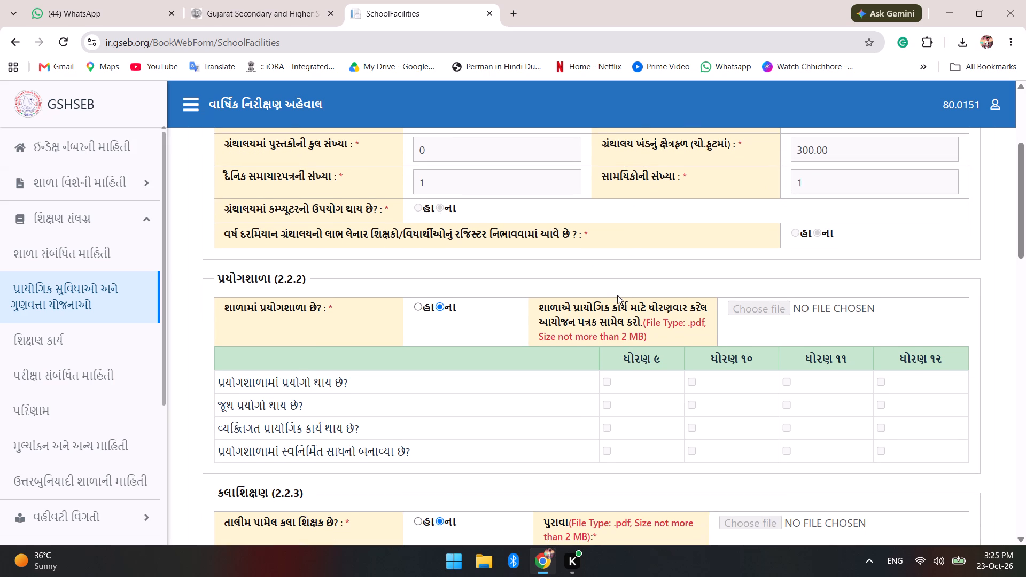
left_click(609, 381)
Examine the library (2.2.1), laboratory (2.2.2), art education (2.2.3) and computer studies (2.2.4) sections of the facilities form.
scroll(625, 341, "down", 2)
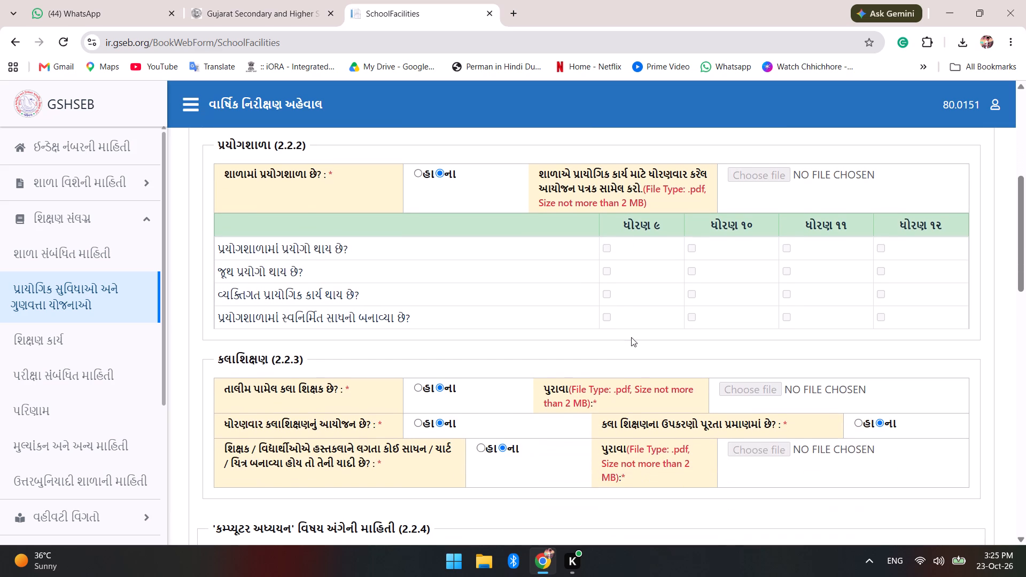
scroll(445, 385, "down", 2)
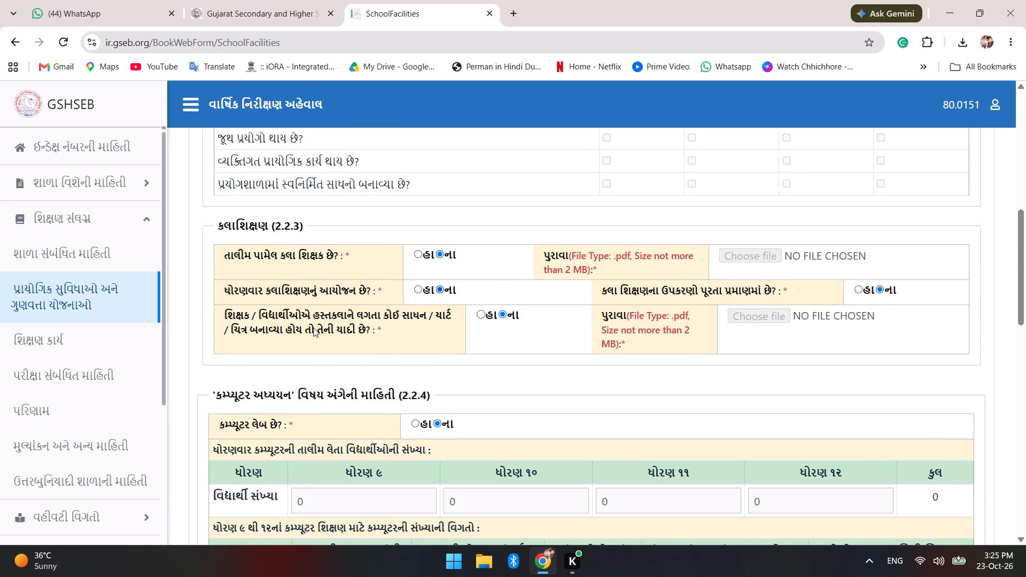
scroll(417, 297, "up", 7)
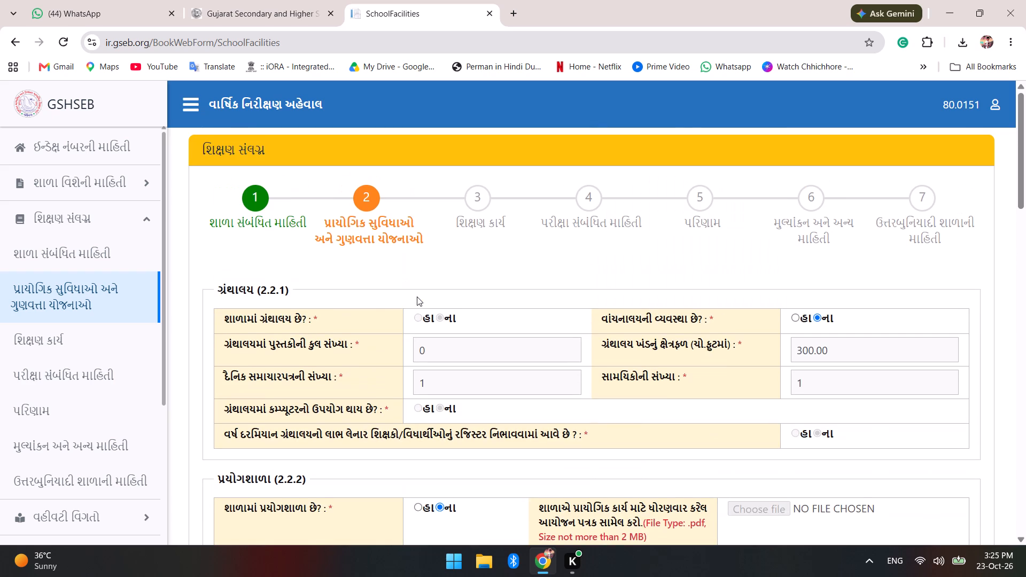
scroll(417, 297, "down", 2)
scroll(417, 297, "up", 2)
scroll(417, 297, "down", 4)
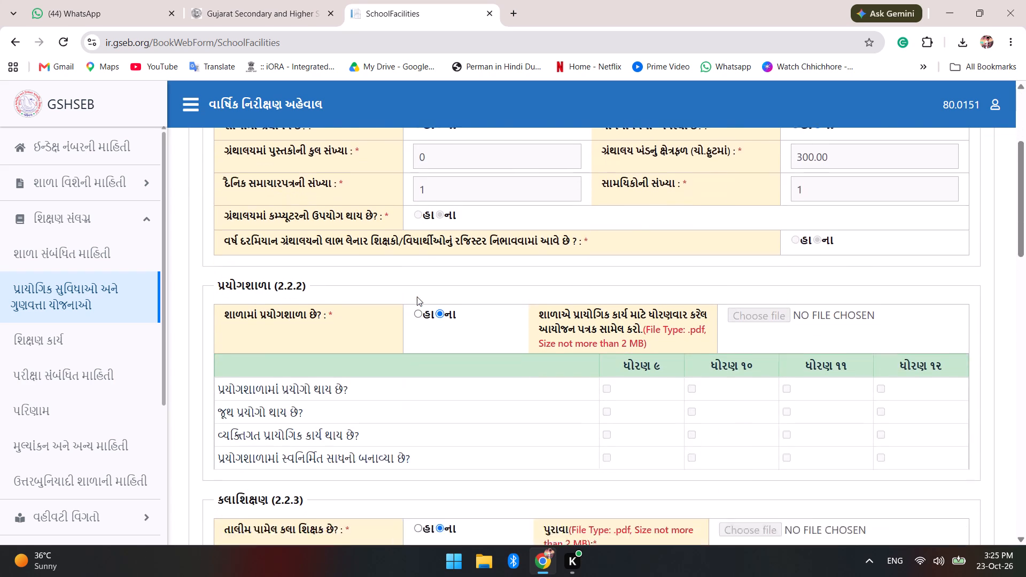
scroll(417, 297, "down", 4)
scroll(420, 358, "up", 4)
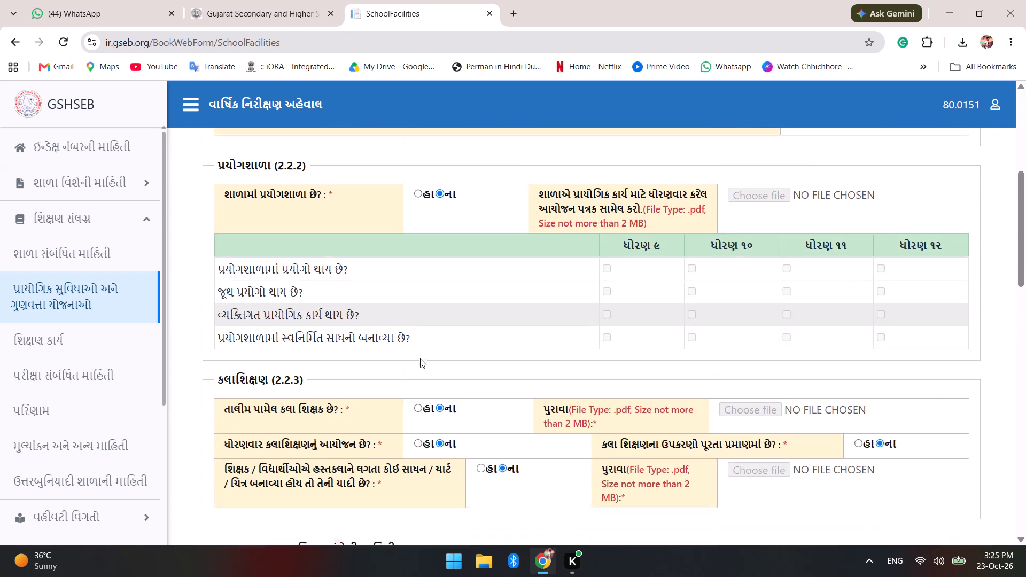
scroll(421, 381, "down", 9)
scroll(424, 451, "up", 2)
scroll(424, 451, "down", 1)
scroll(424, 451, "up", 6)
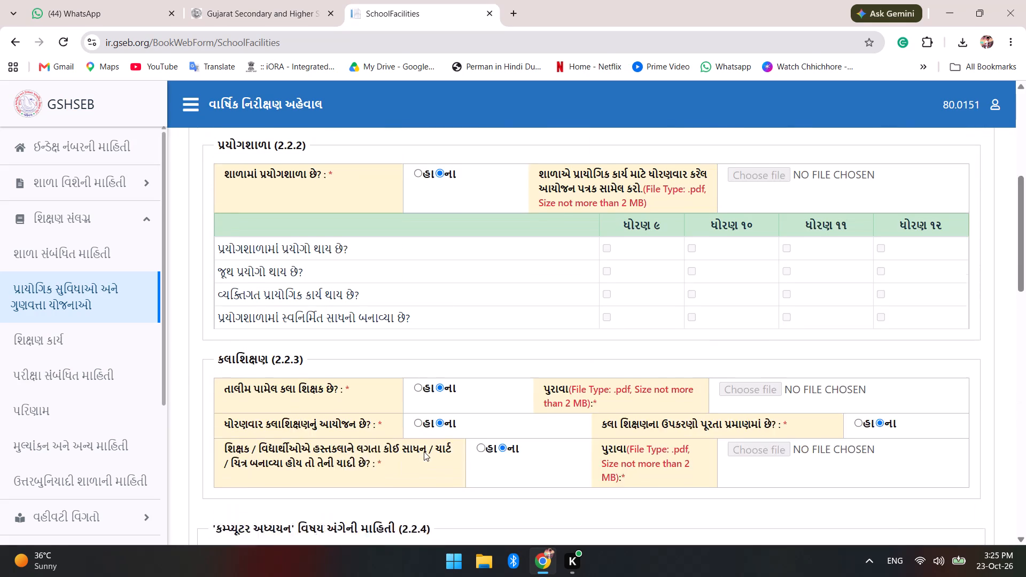
scroll(424, 451, "up", 4)
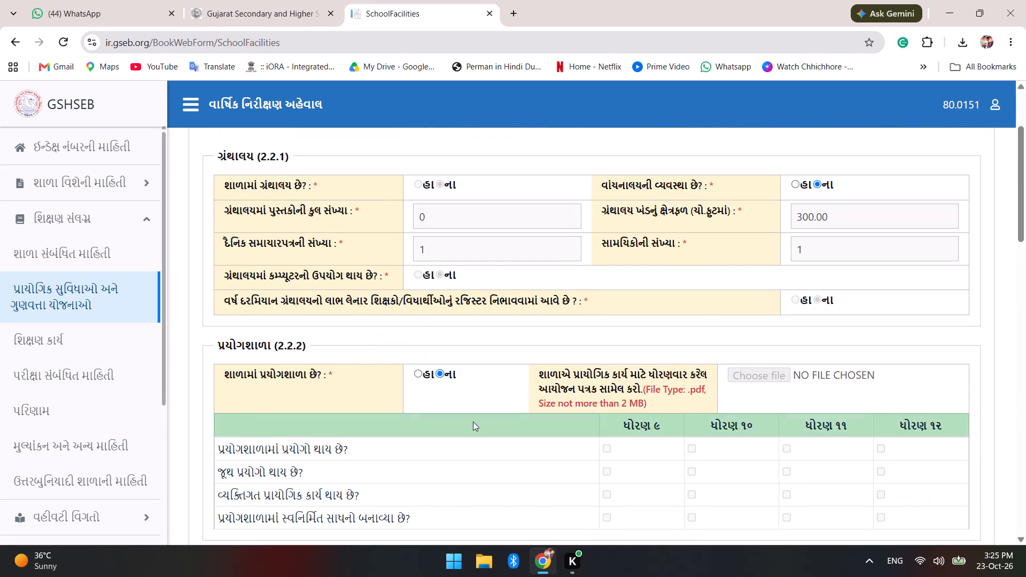
Look through the service links on the GSEB board home page and return to the facilities form.
left_click(304, 0)
scroll(441, 216, "down", 9)
scroll(589, 265, "down", 6)
scroll(876, 334, "down", 7)
scroll(852, 325, "up", 4)
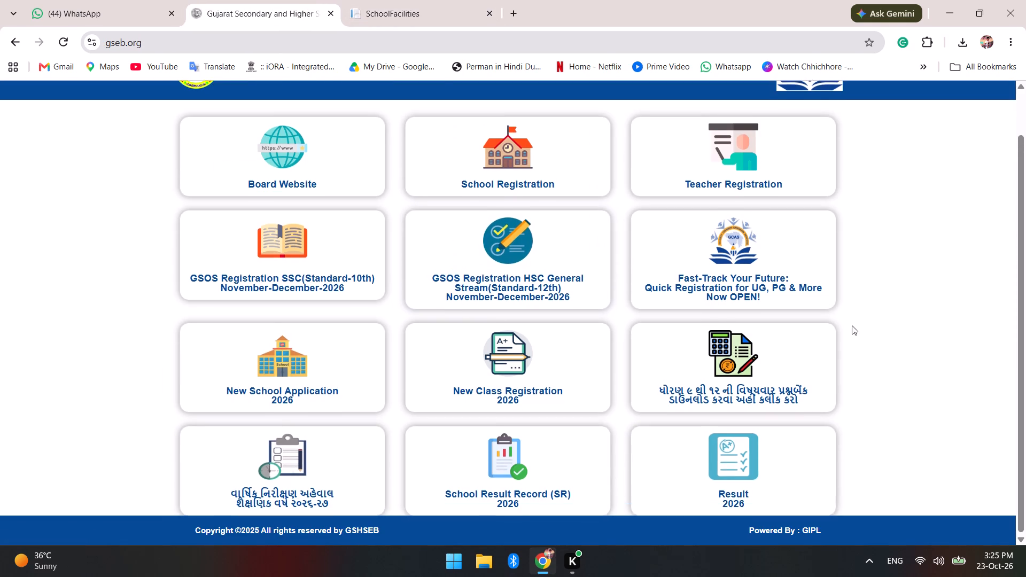
scroll(852, 325, "up", 4)
scroll(652, 272, "down", 6)
scroll(543, 248, "up", 6)
left_click(361, 0)
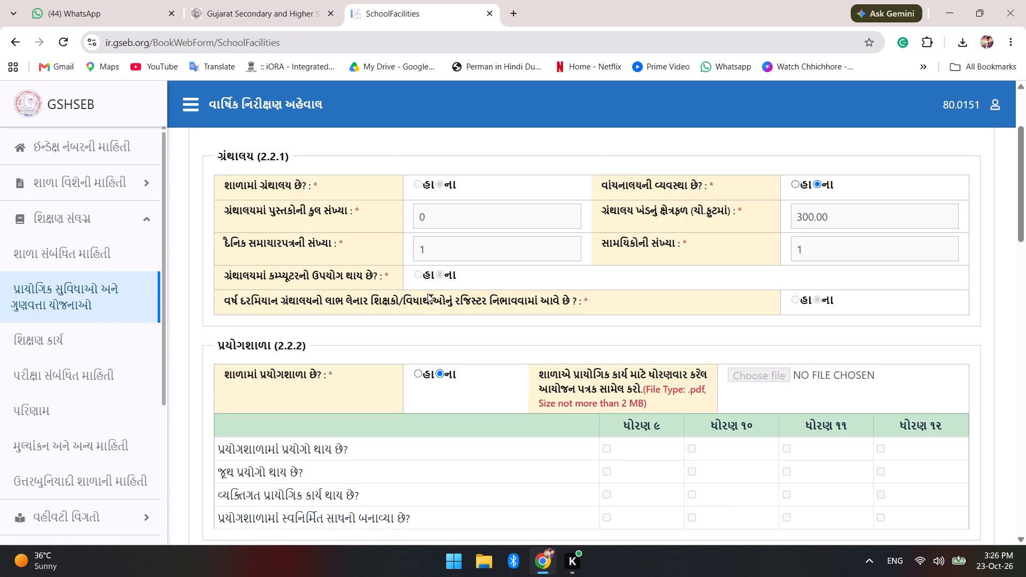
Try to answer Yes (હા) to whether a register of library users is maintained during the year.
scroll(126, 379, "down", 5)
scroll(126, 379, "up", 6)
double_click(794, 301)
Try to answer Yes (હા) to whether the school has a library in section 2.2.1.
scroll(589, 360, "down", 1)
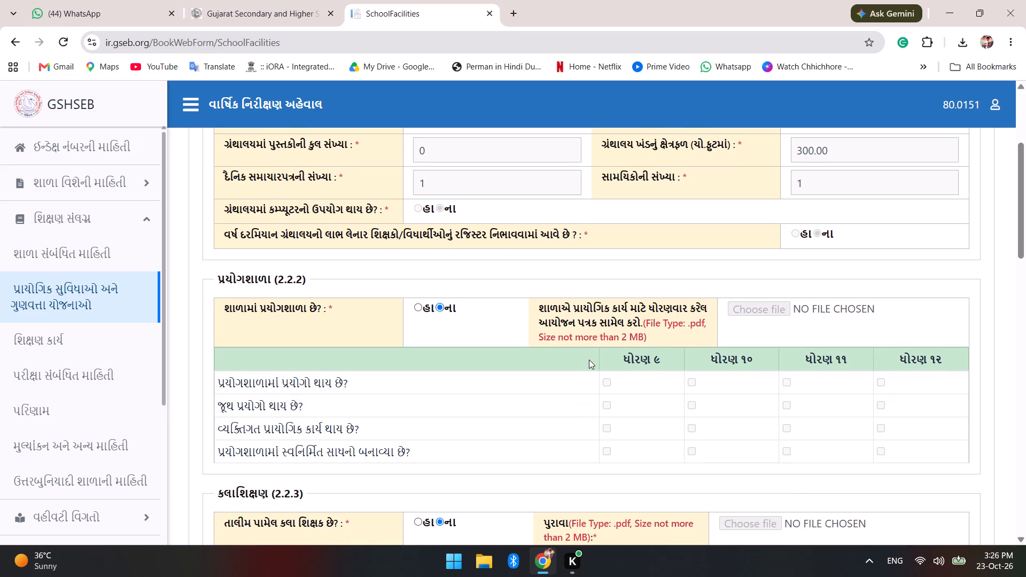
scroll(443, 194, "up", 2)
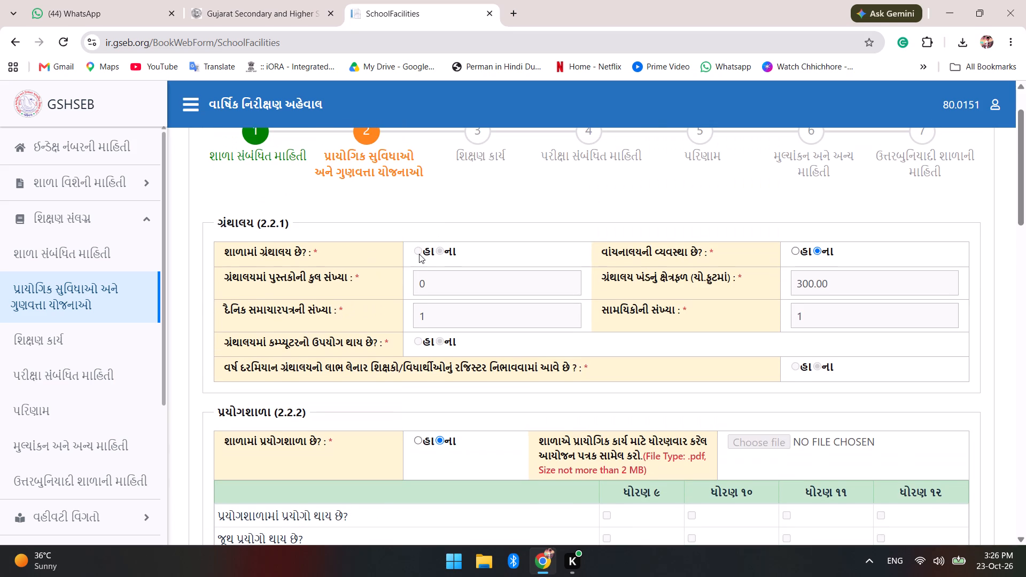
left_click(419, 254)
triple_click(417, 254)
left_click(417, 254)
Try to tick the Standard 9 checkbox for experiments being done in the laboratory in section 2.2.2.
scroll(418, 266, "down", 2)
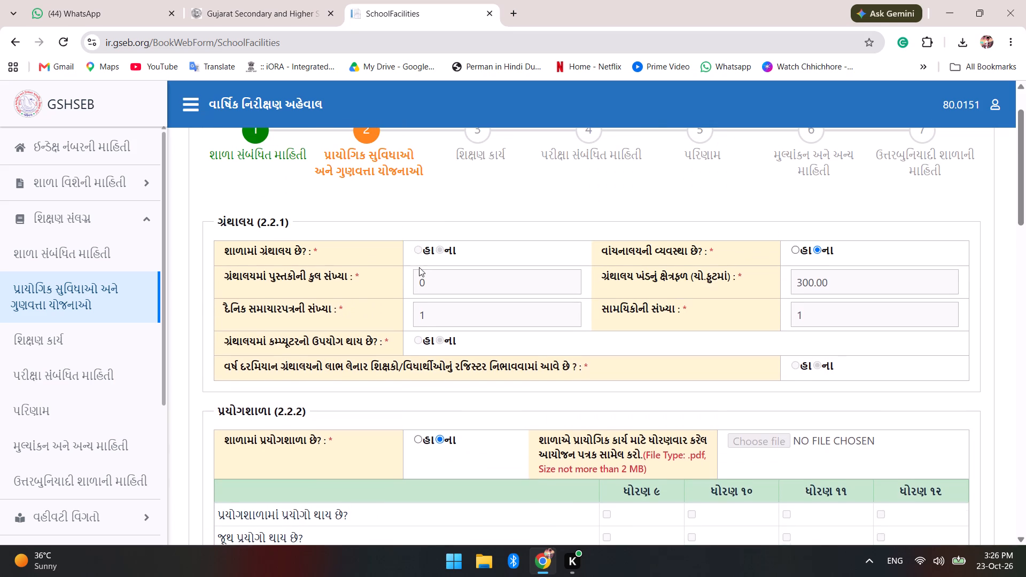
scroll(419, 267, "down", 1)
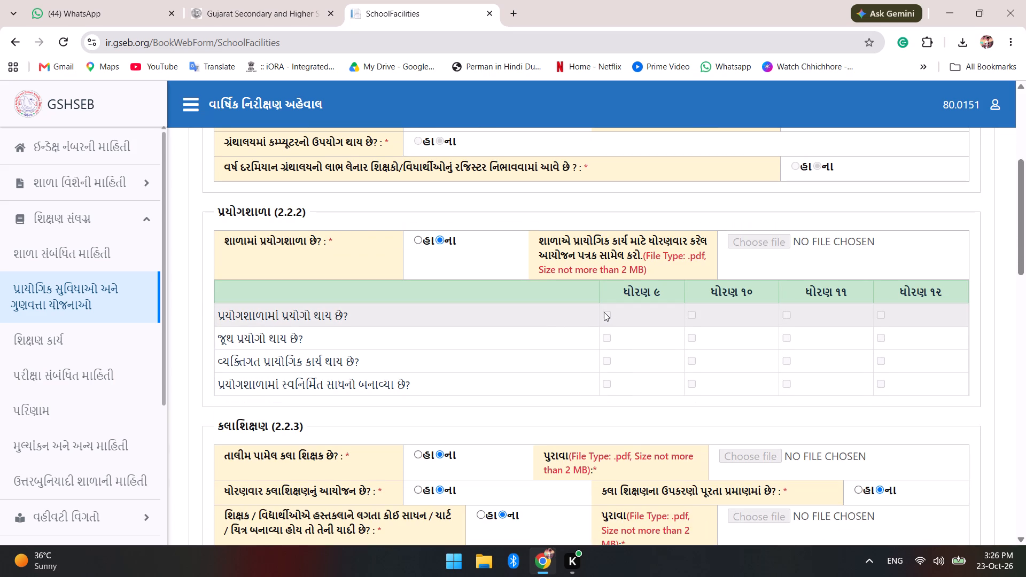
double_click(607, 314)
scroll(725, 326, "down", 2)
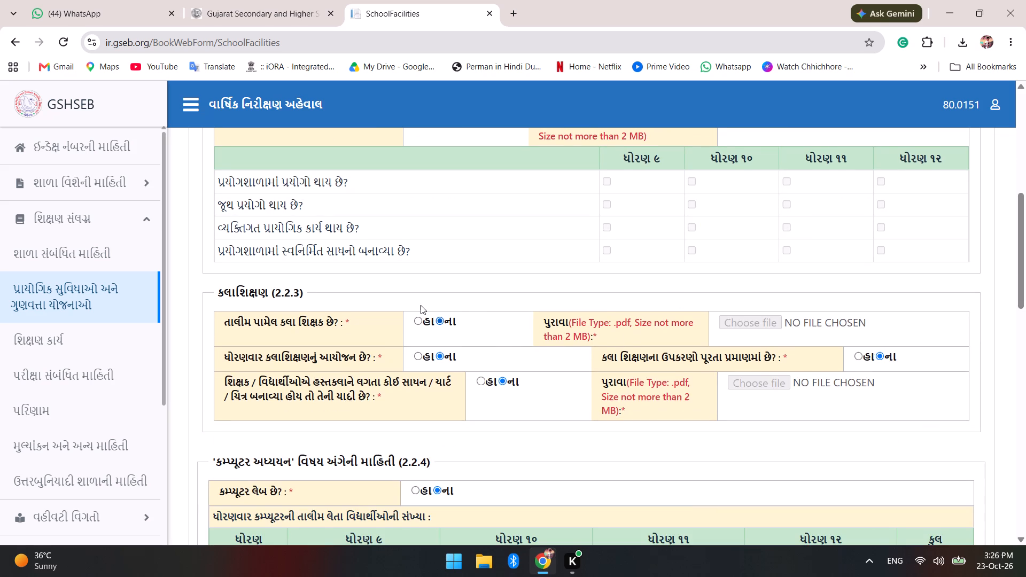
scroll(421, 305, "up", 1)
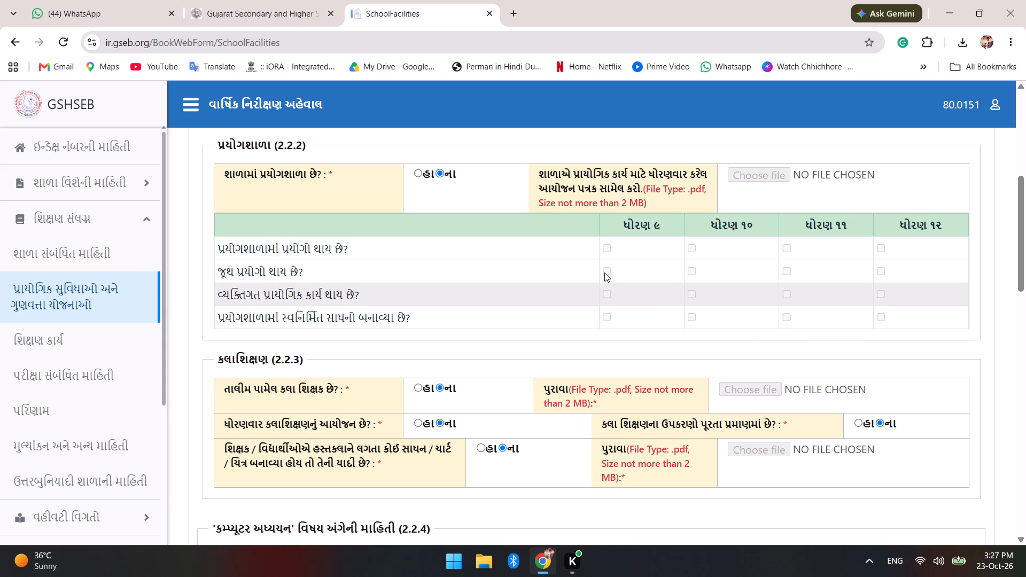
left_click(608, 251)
Examine the laboratory (2.2.2), art education (2.2.3), computer studies (2.2.4) and quality improvement (2.2.5) sections of the facilities form.
scroll(608, 250, "down", 2)
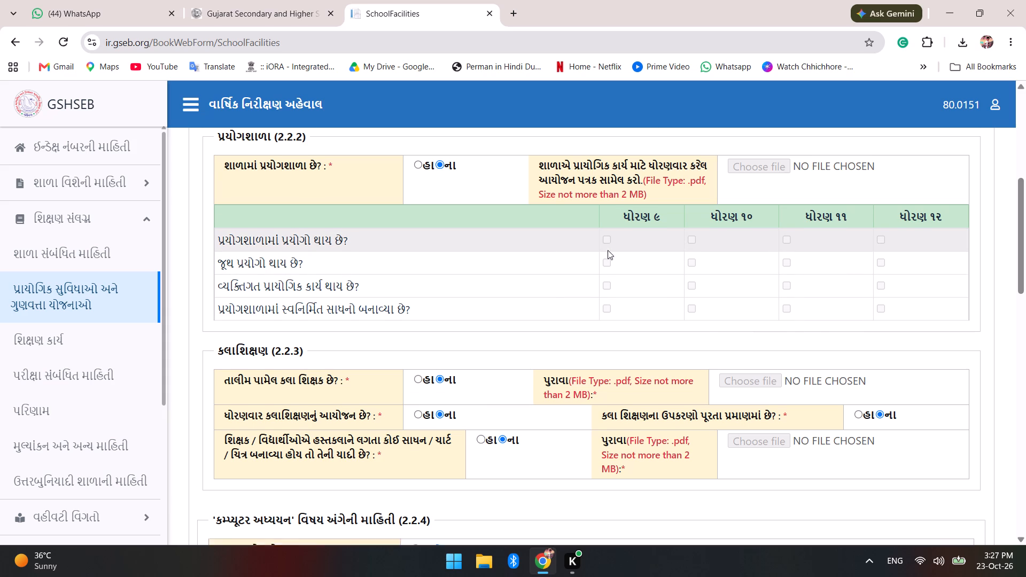
scroll(608, 250, "down", 2)
scroll(608, 250, "up", 1)
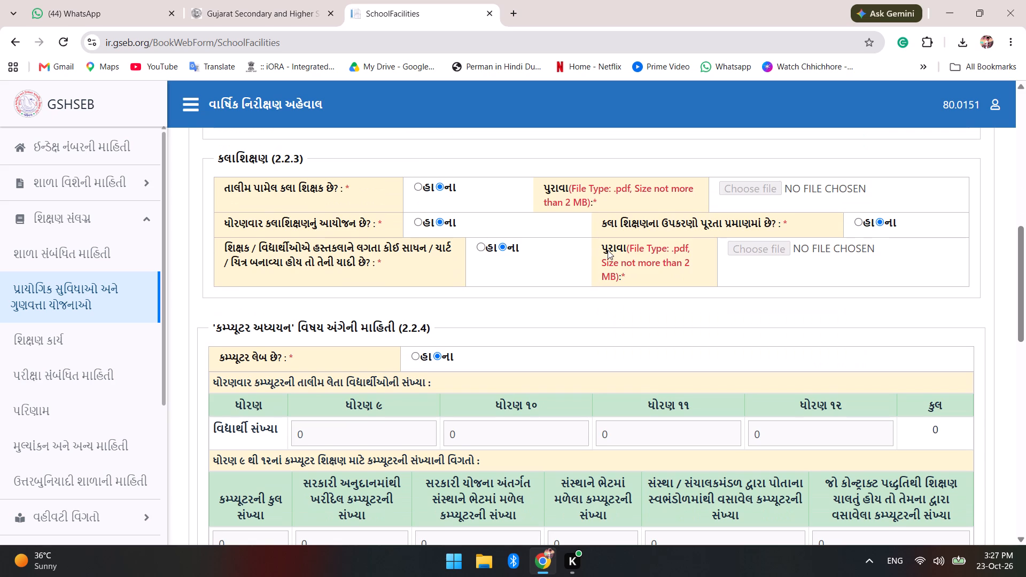
scroll(623, 242, "up", 3)
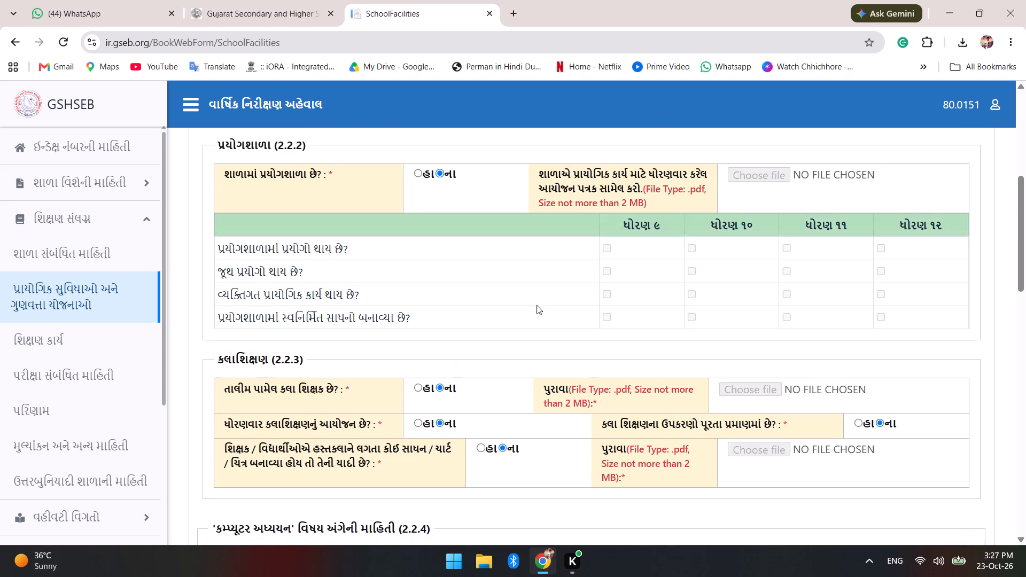
scroll(567, 328, "down", 2)
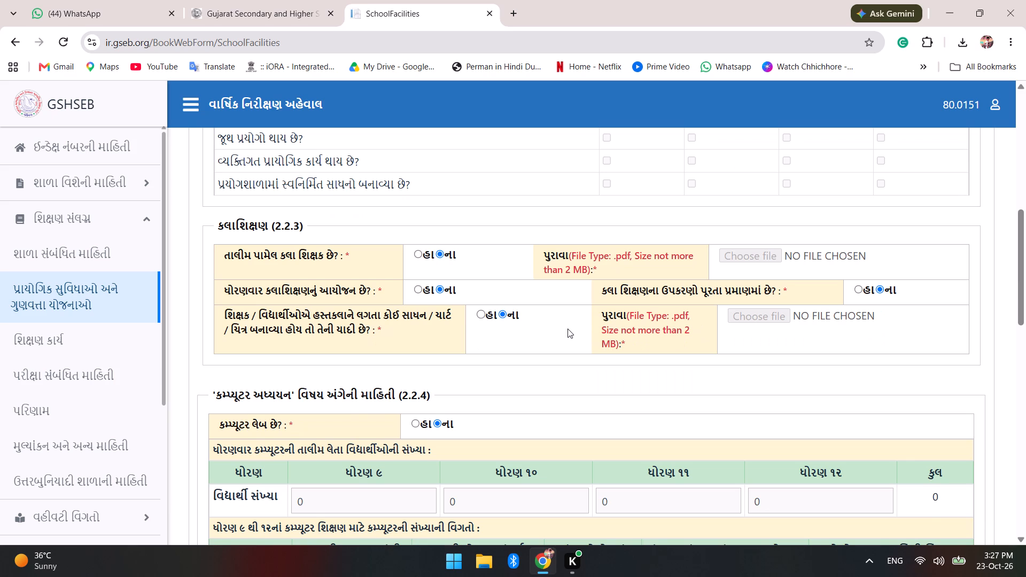
scroll(576, 331, "down", 2)
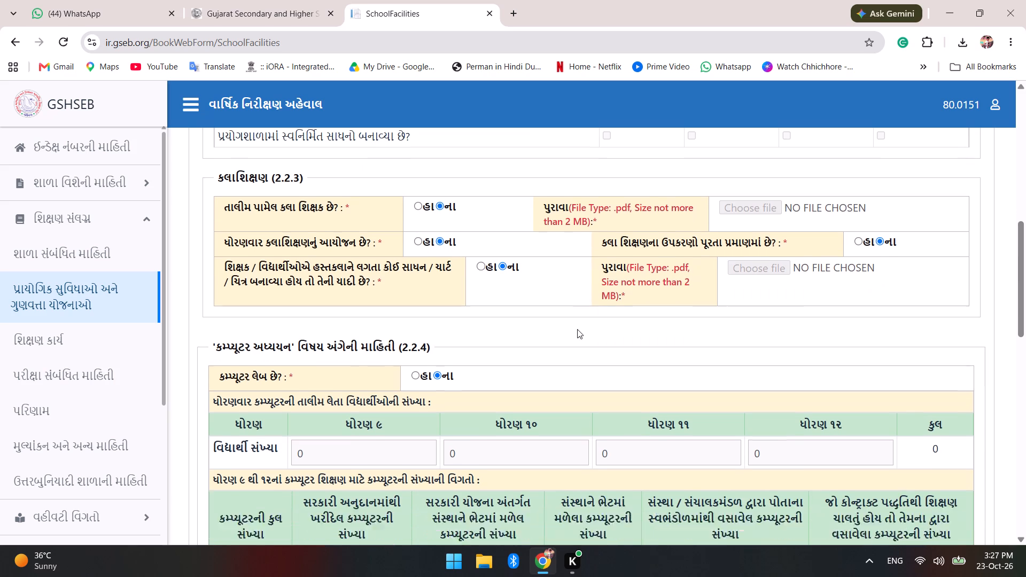
scroll(578, 329, "down", 3)
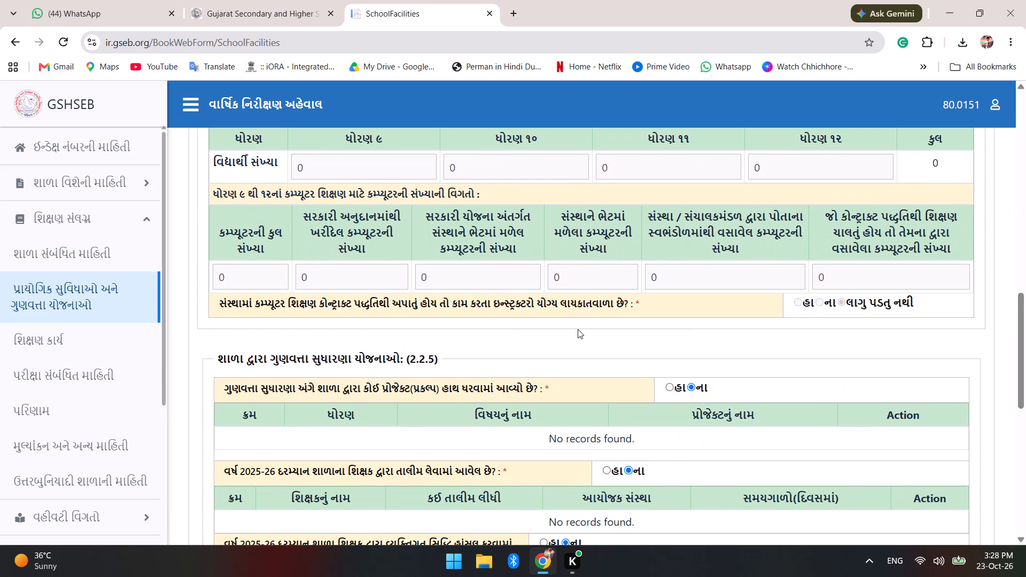
scroll(578, 329, "up", 1)
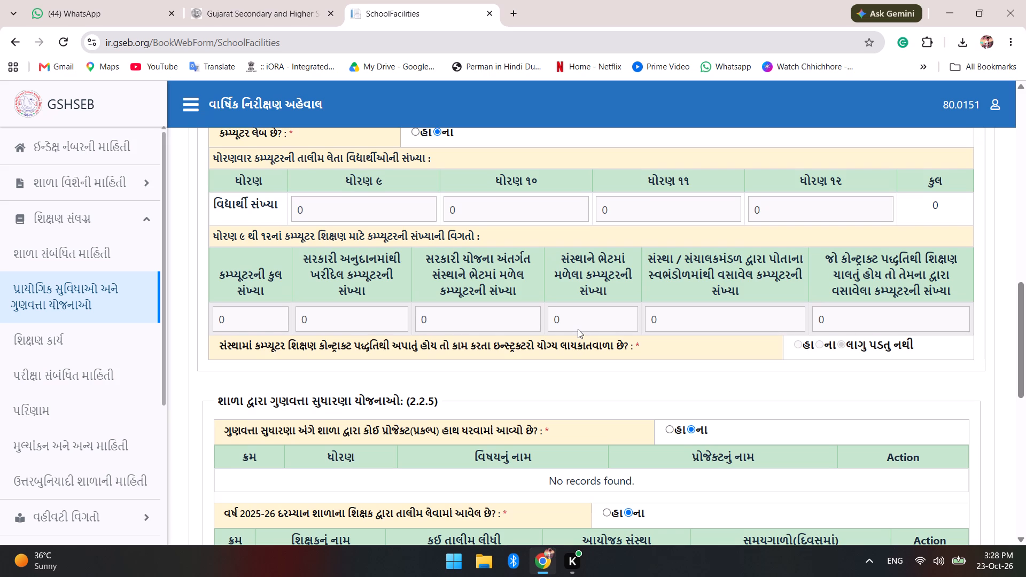
scroll(493, 289, "down", 1)
scroll(520, 326, "down", 1)
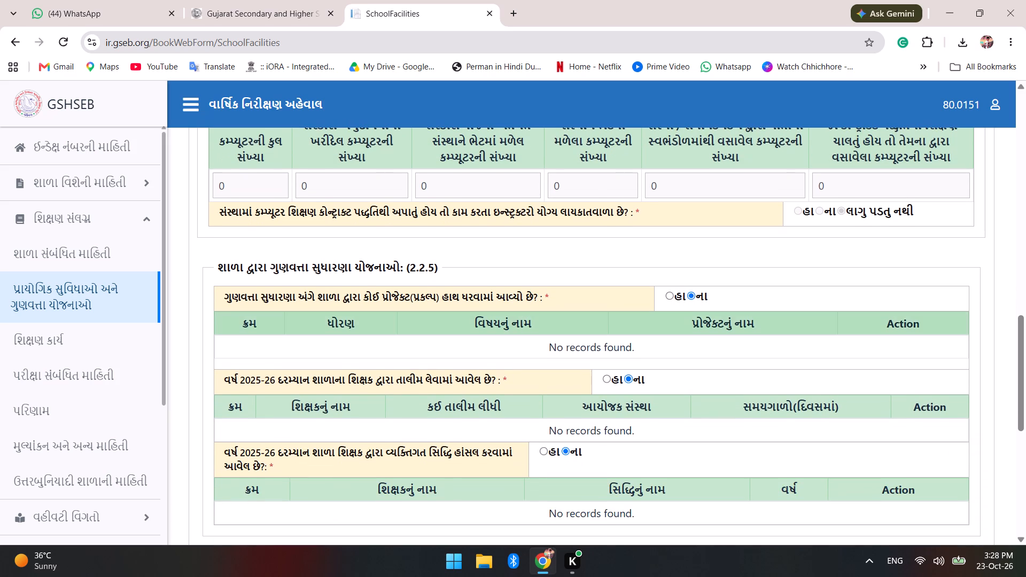
Answer Yes (હા) to whether teachers took training during 2025-26 and open the first row's teacher name, training and organising institution for entry.
scroll(522, 330, "down", 1)
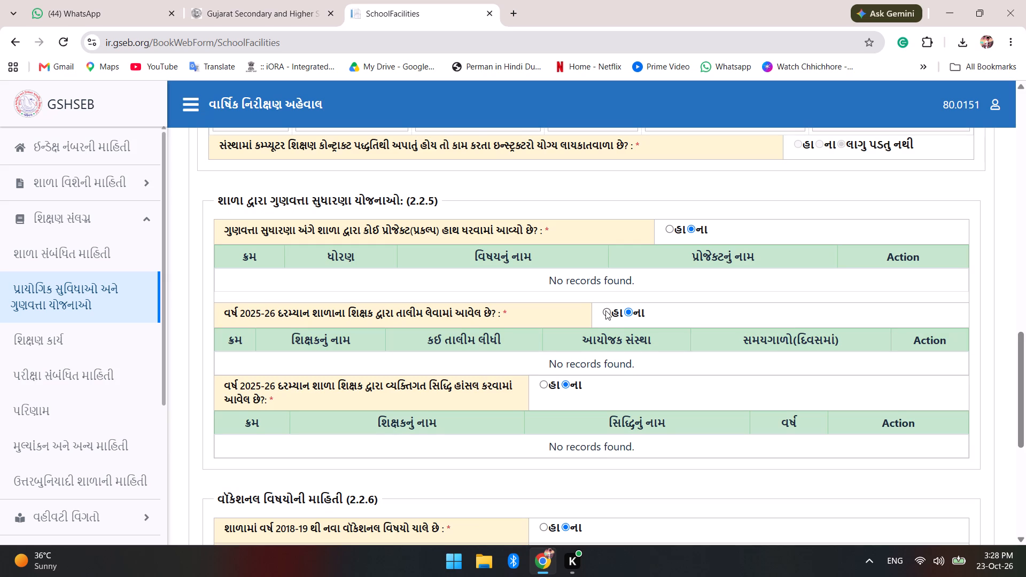
left_click(605, 310)
scroll(602, 313, "down", 1)
left_click(249, 321)
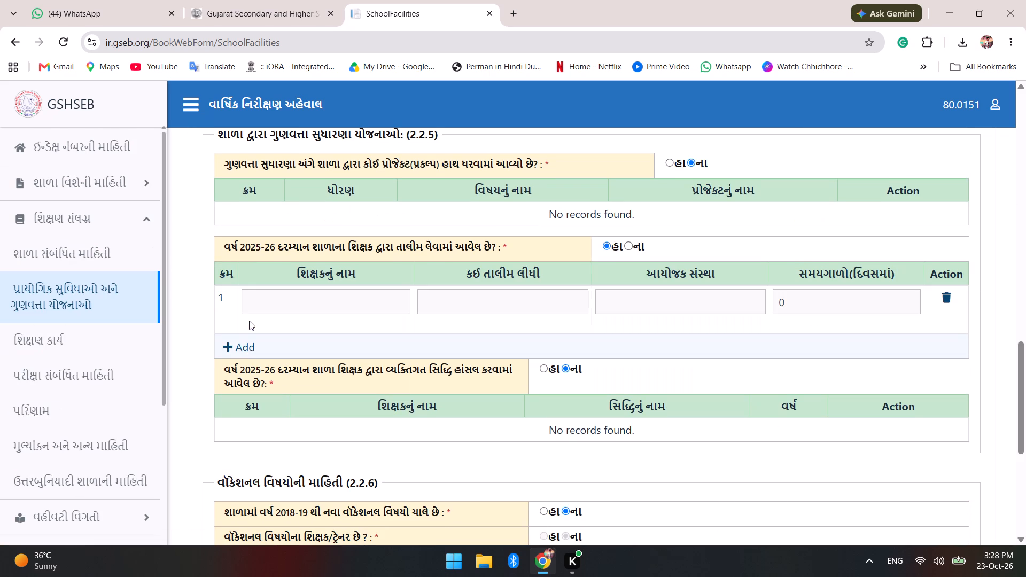
left_click(263, 306)
left_click(501, 299)
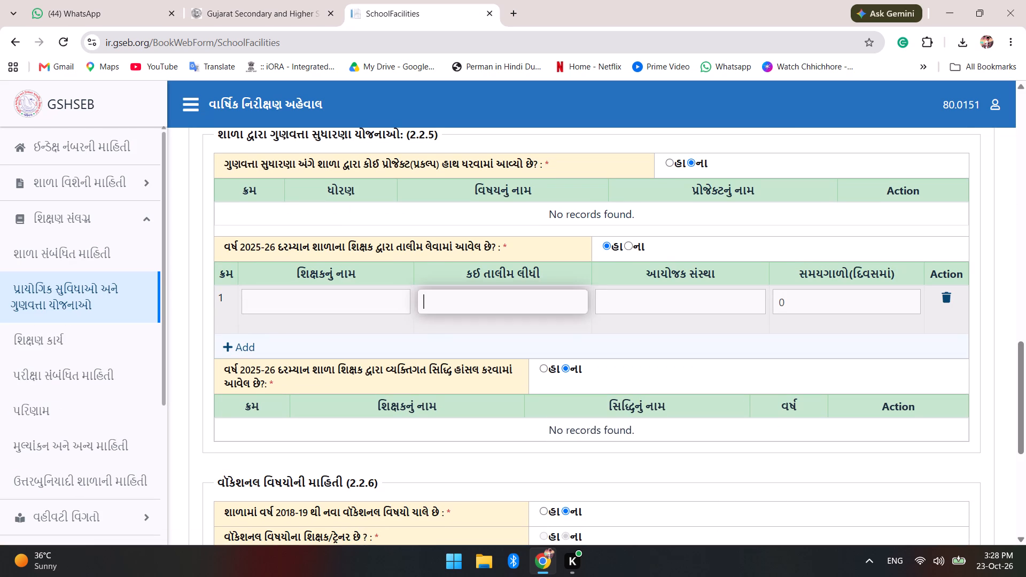
left_click(679, 305)
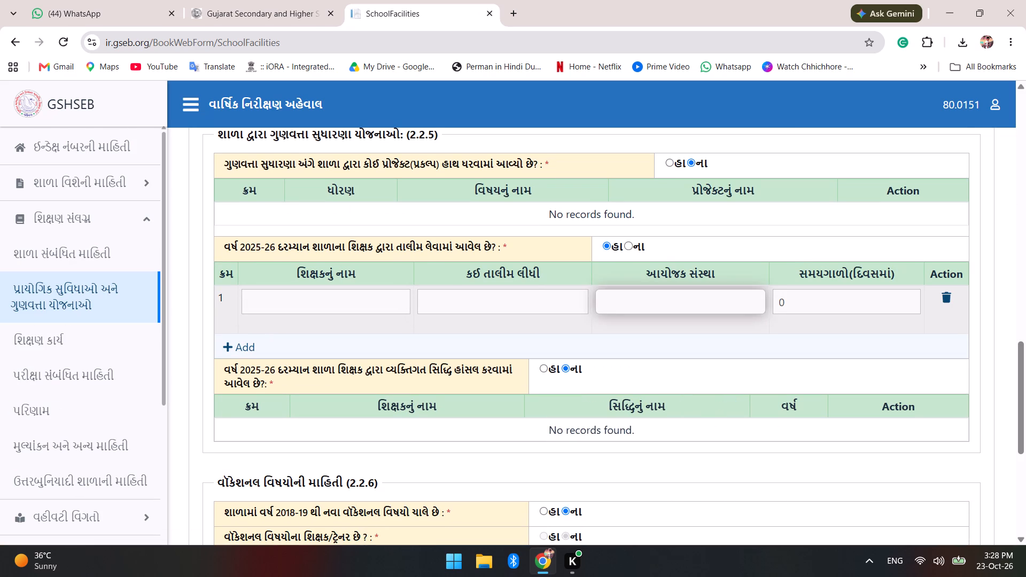
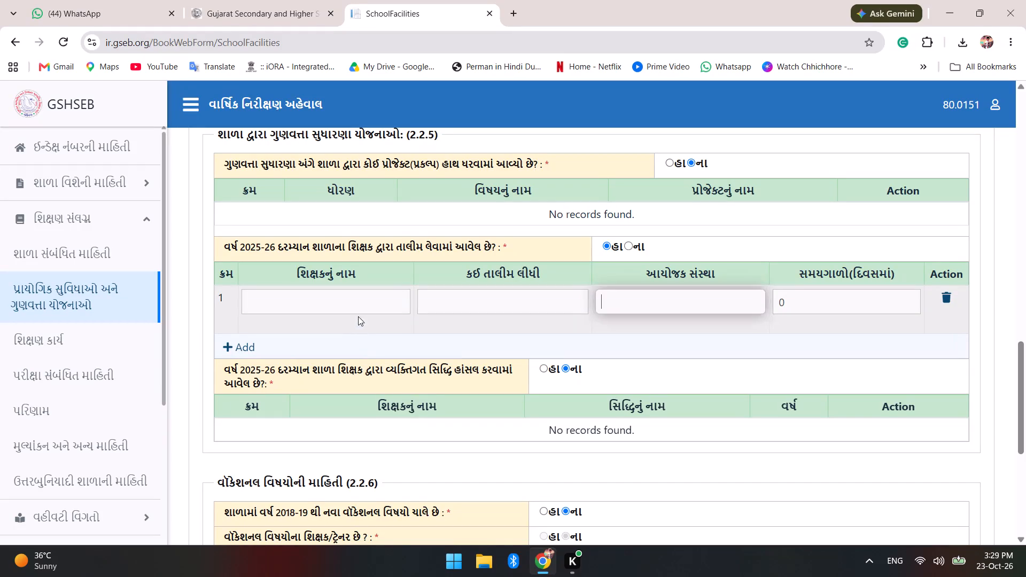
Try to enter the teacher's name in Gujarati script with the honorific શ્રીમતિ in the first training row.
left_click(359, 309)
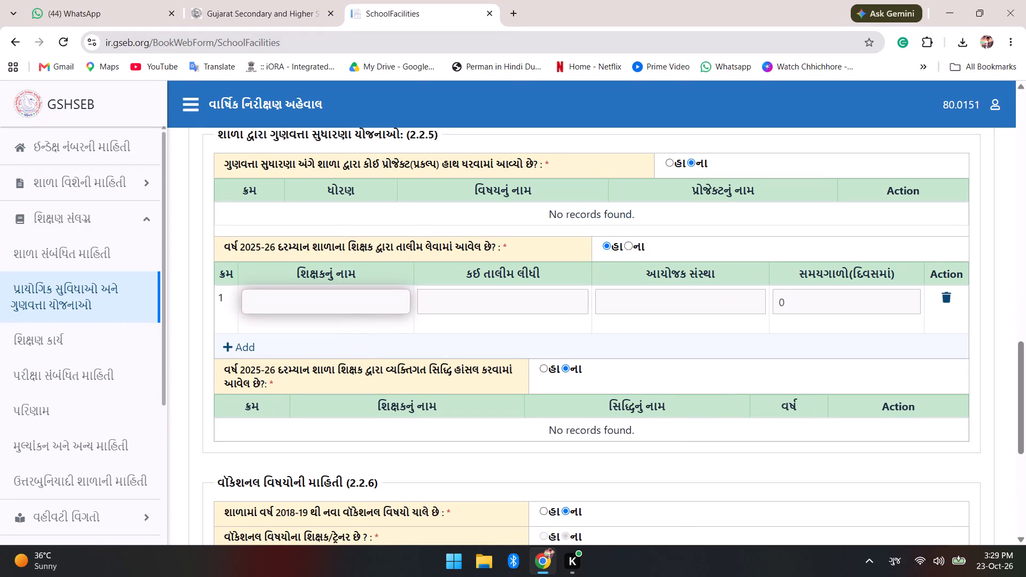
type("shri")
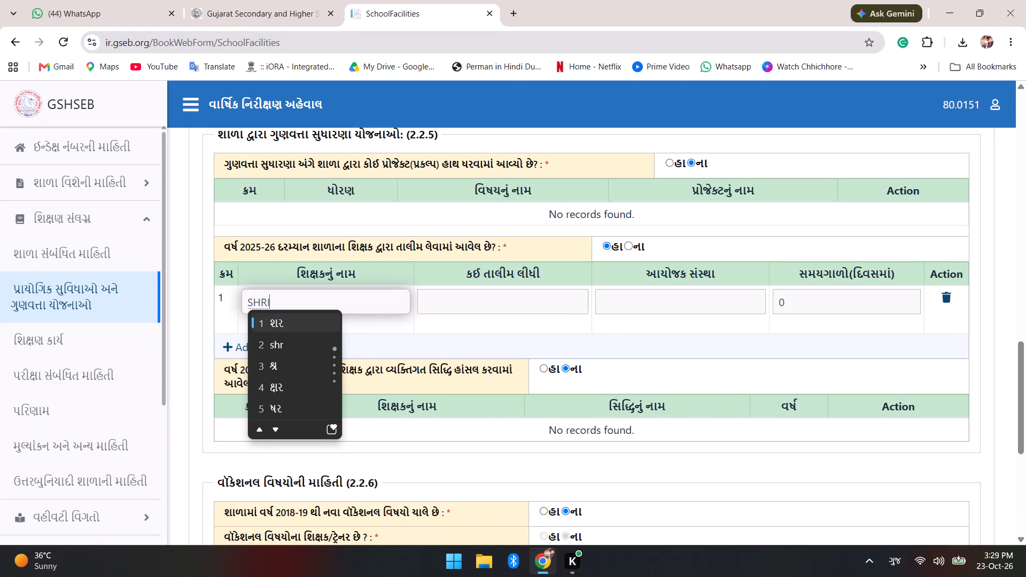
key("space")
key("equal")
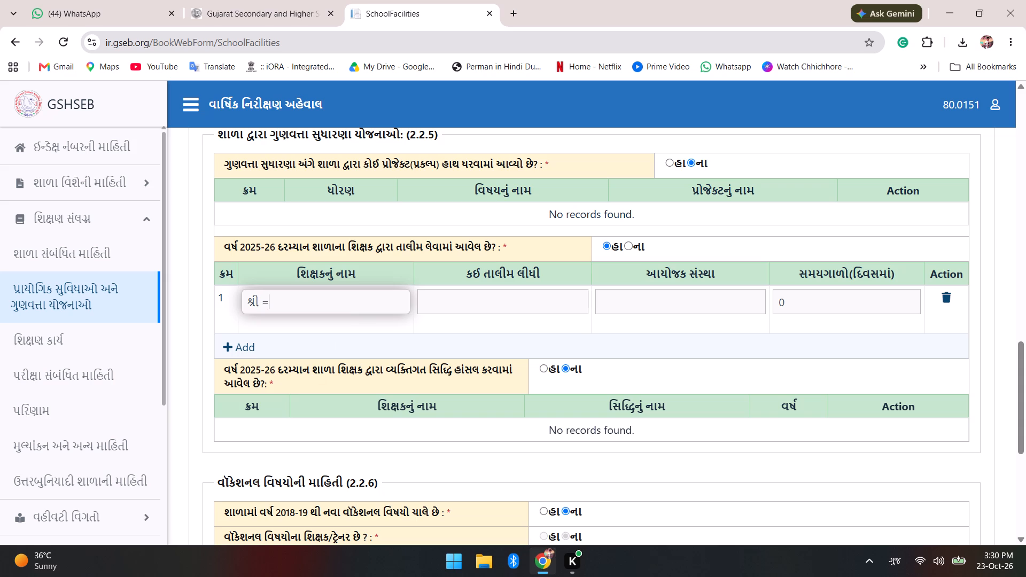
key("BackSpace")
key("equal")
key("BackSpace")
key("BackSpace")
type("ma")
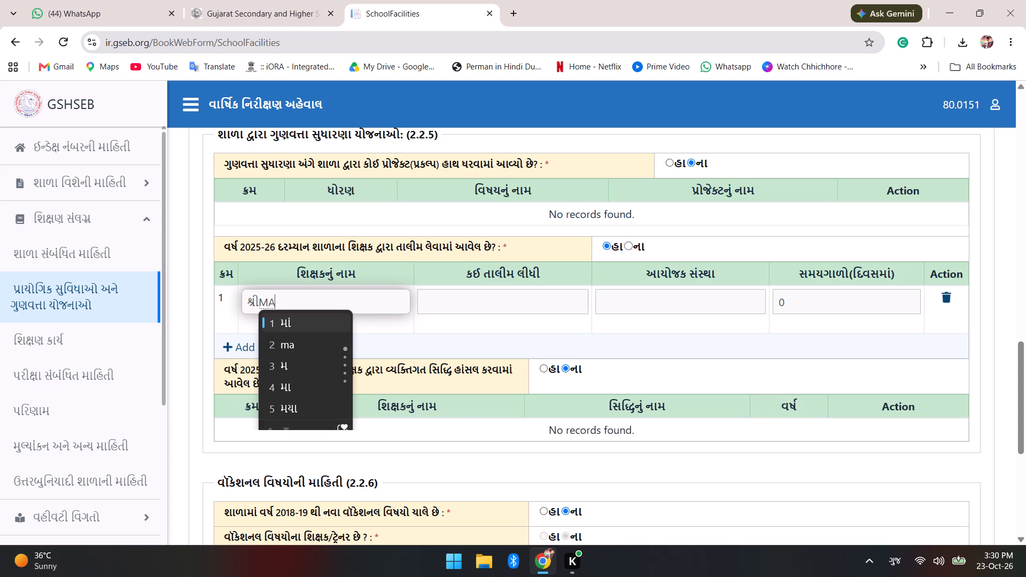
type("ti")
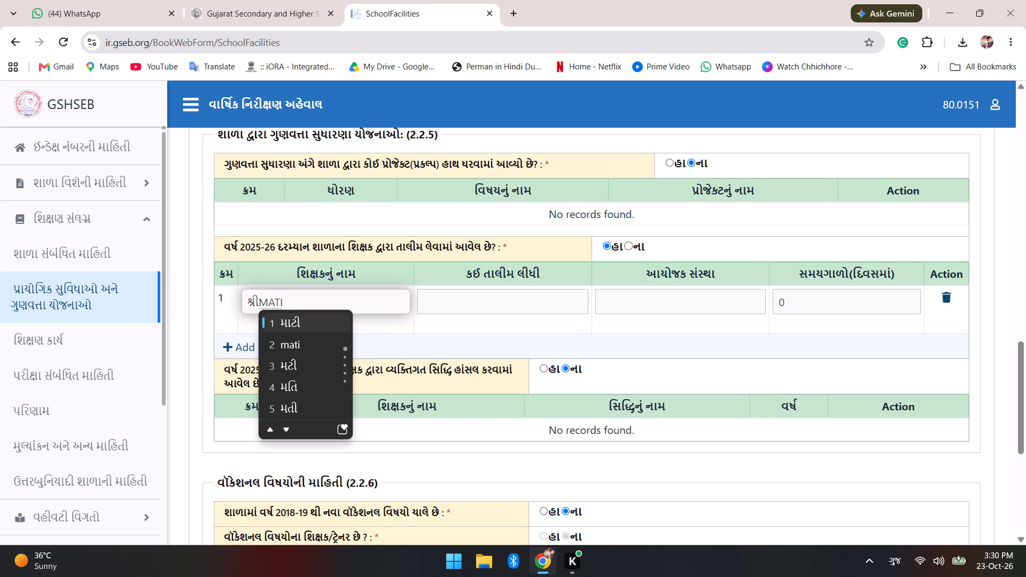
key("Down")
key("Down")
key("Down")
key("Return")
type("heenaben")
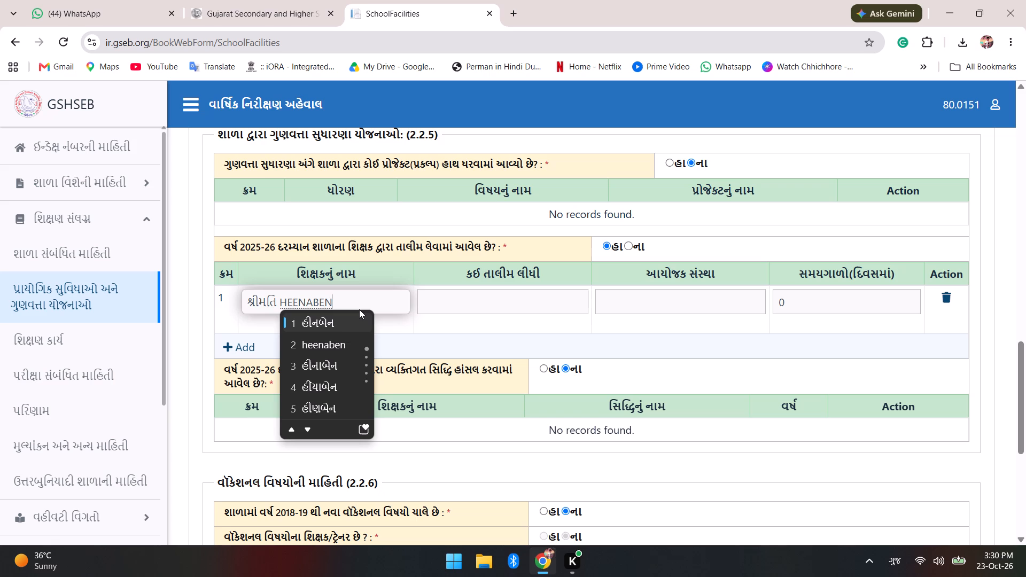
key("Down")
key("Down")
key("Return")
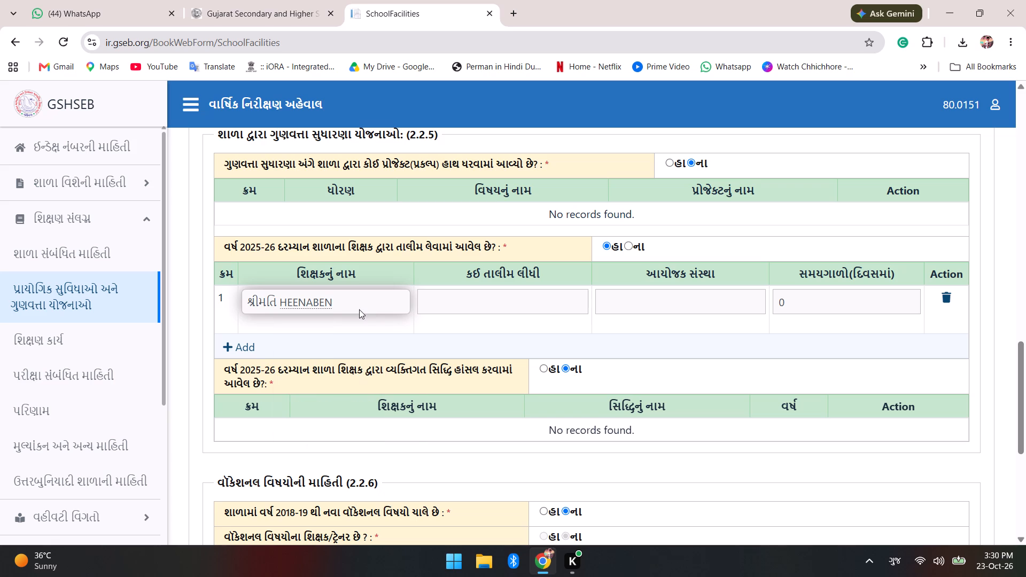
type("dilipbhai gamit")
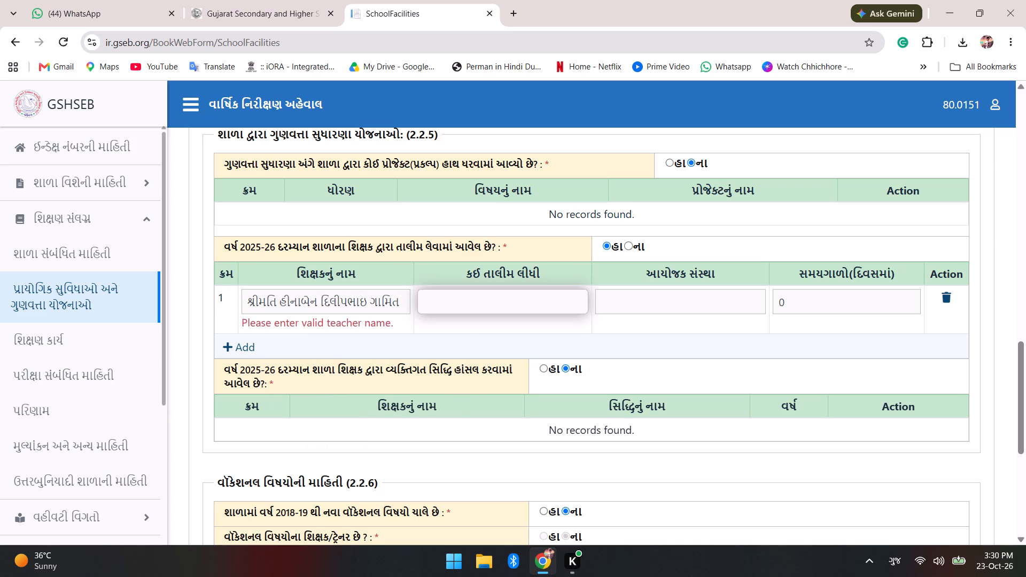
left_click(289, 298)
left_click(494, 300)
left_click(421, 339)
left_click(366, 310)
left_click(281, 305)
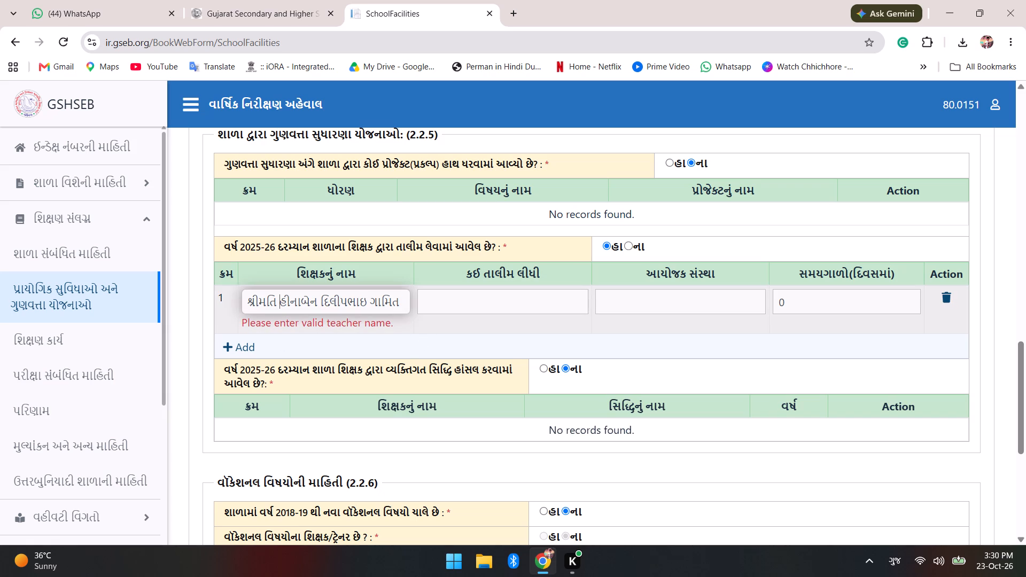
Replace the teacher name in the first training row with the teacher's full name in English letters, without the honorific.
left_click_drag(405, 299, 58, 270)
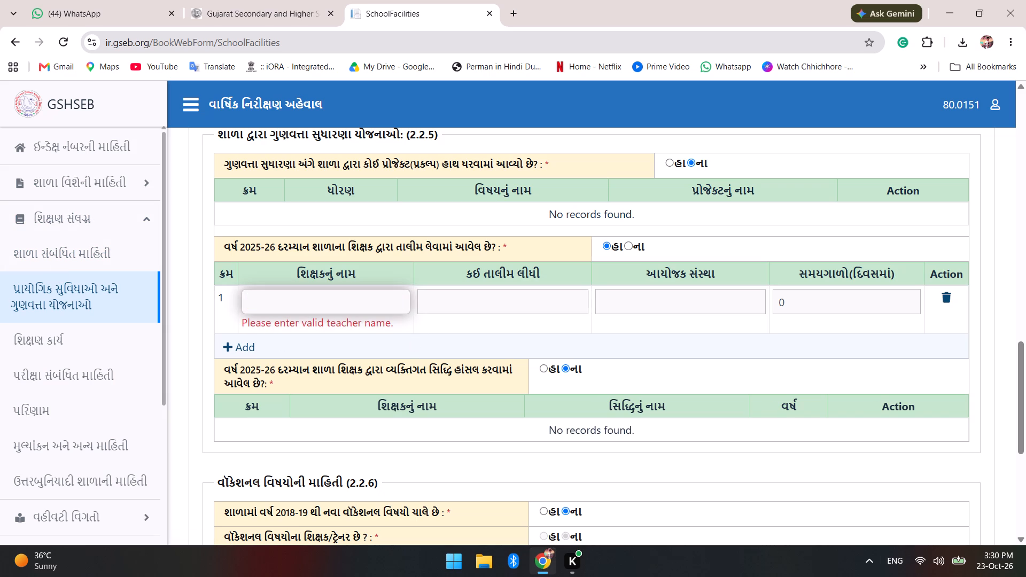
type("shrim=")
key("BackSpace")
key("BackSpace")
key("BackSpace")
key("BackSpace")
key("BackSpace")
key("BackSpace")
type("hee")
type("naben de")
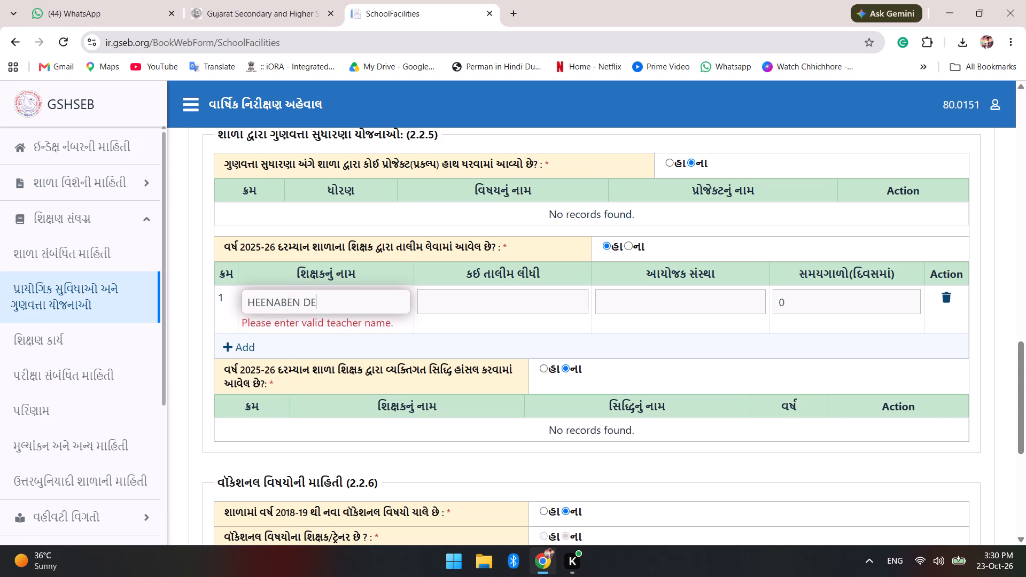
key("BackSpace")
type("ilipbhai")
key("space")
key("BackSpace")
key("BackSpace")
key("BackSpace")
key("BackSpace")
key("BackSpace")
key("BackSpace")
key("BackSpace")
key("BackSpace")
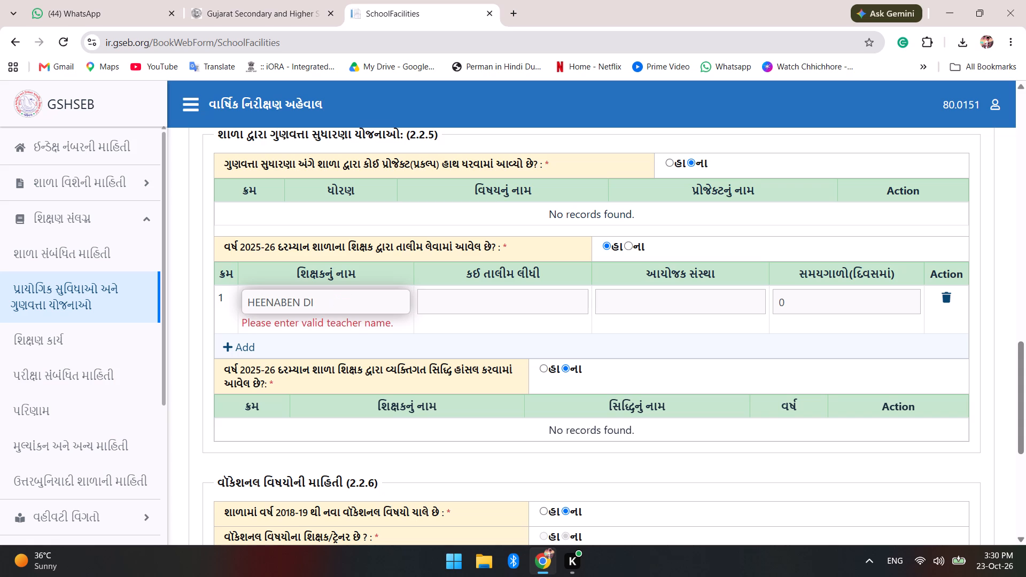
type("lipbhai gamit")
Enter CPD as the training taken and DIET MODASA as the organising institution in the first training row.
left_click(453, 308)
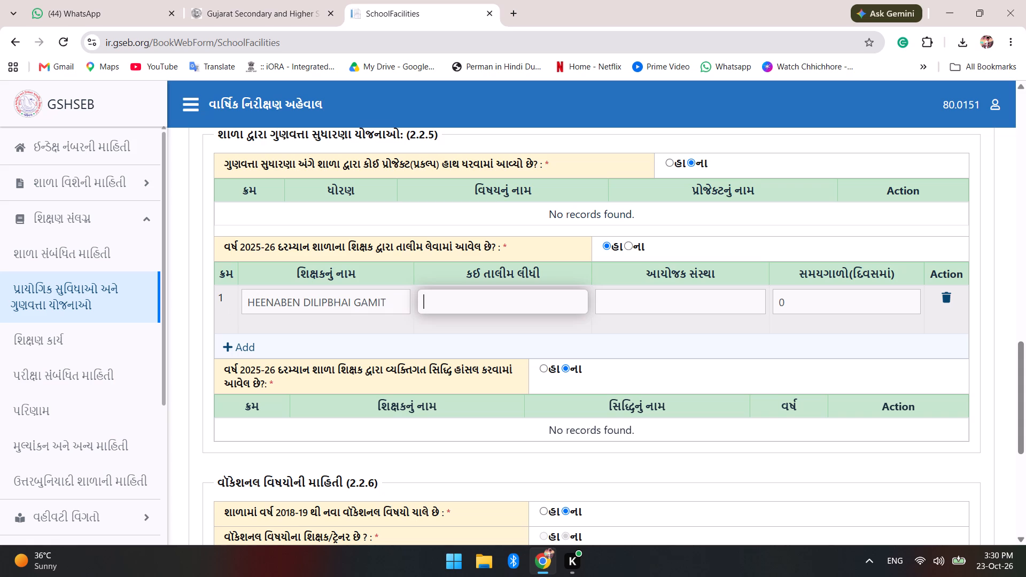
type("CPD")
left_click(685, 313)
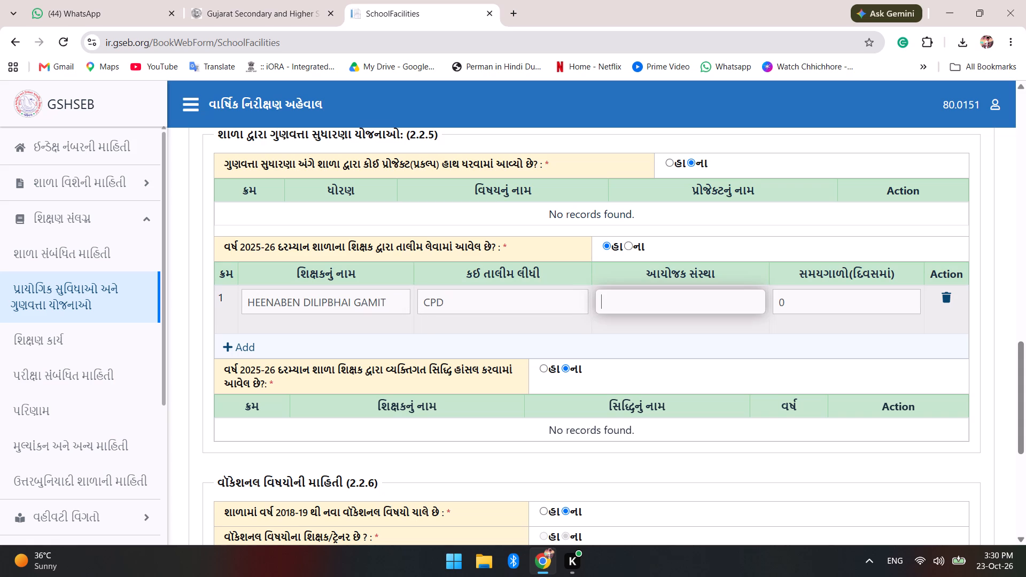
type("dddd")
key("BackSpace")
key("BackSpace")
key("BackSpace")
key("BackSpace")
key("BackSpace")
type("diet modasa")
Clear the duration in days (સમયગાળો) in the first training row.
left_click(815, 311)
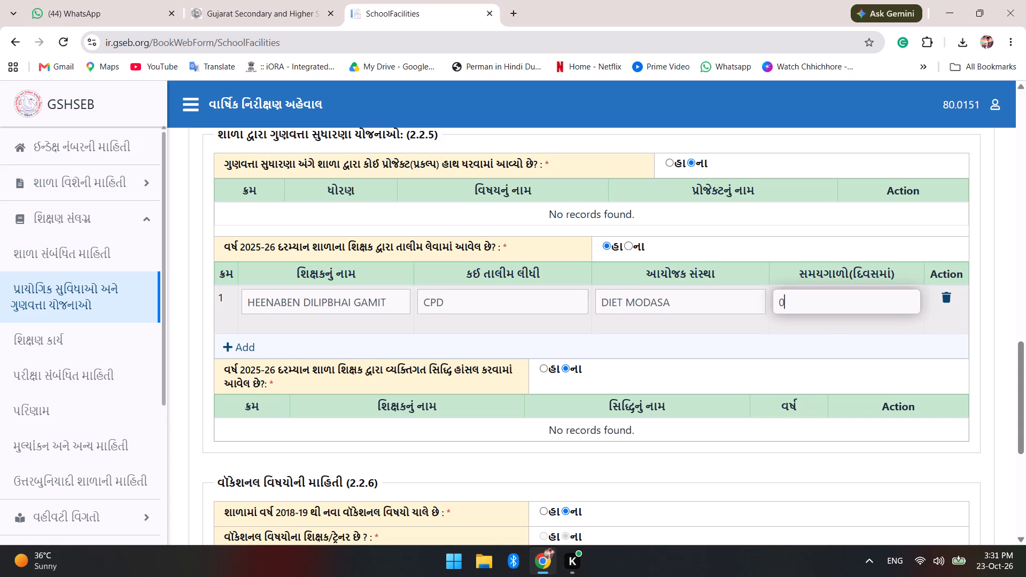
key("BackSpace")
left_click(508, 19)
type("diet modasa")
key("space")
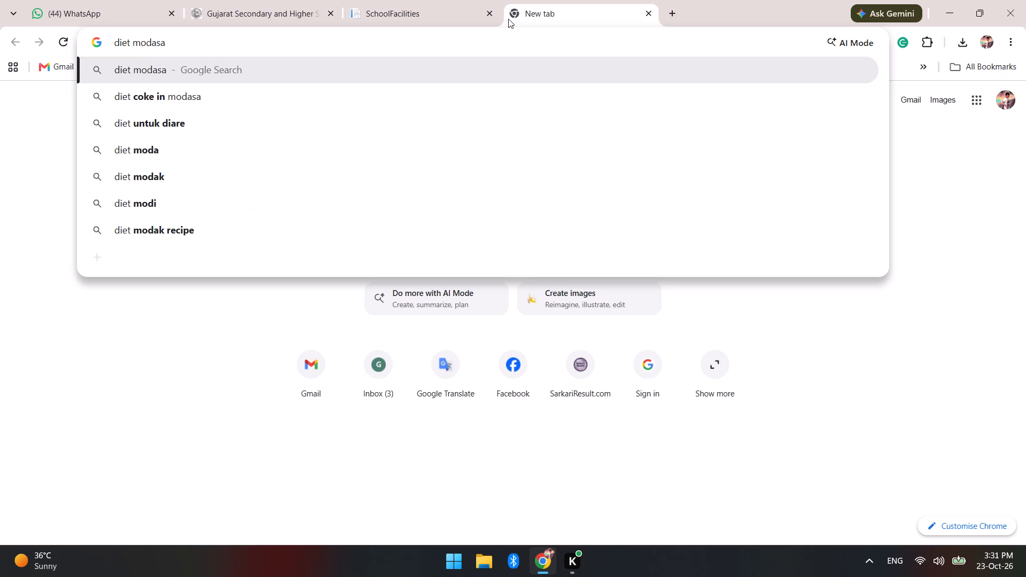
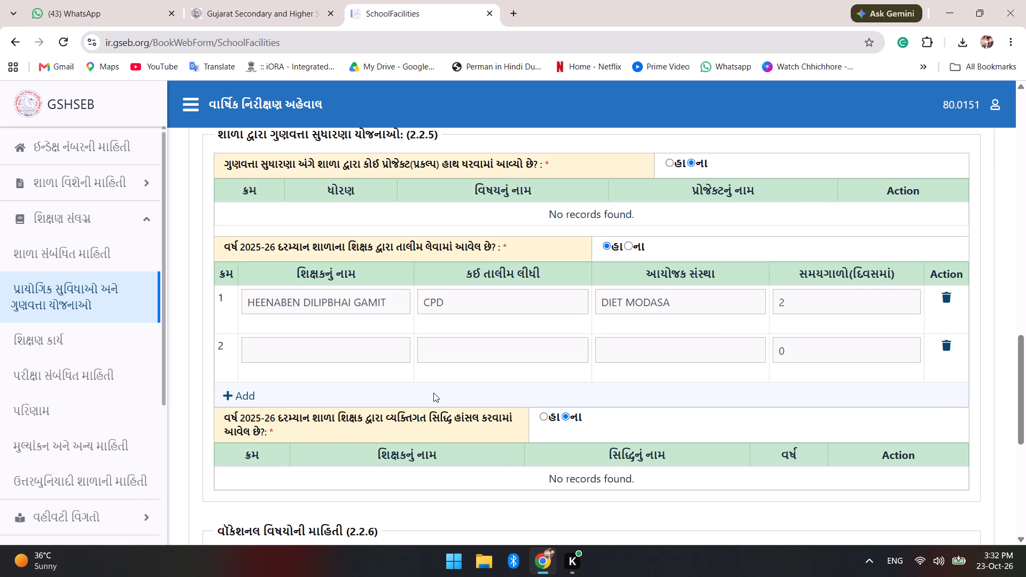
Fill the second training row with the teacher's full name in English letters, CPD as the training and DIET MODSA as the organising institution.
left_click(334, 357)
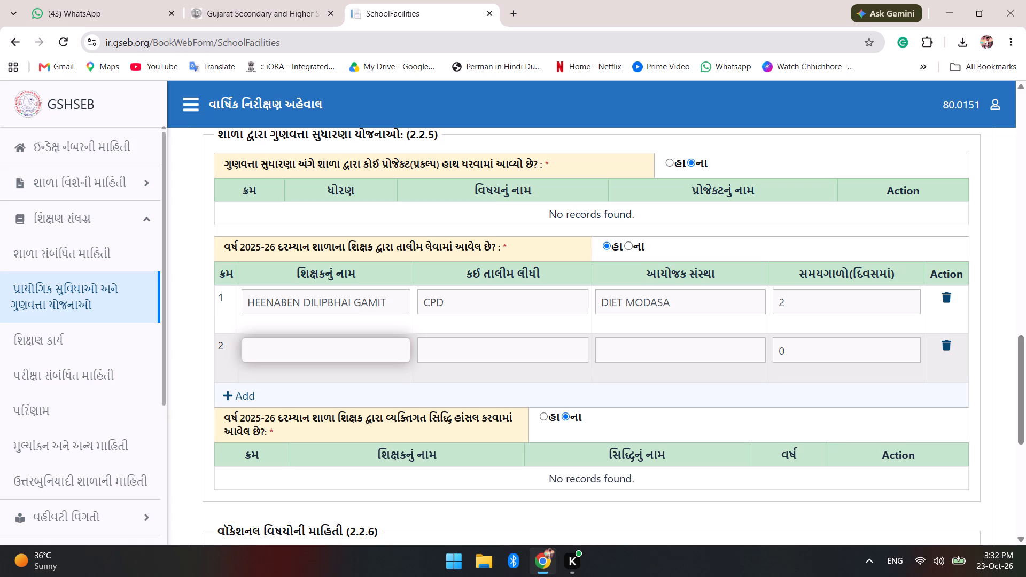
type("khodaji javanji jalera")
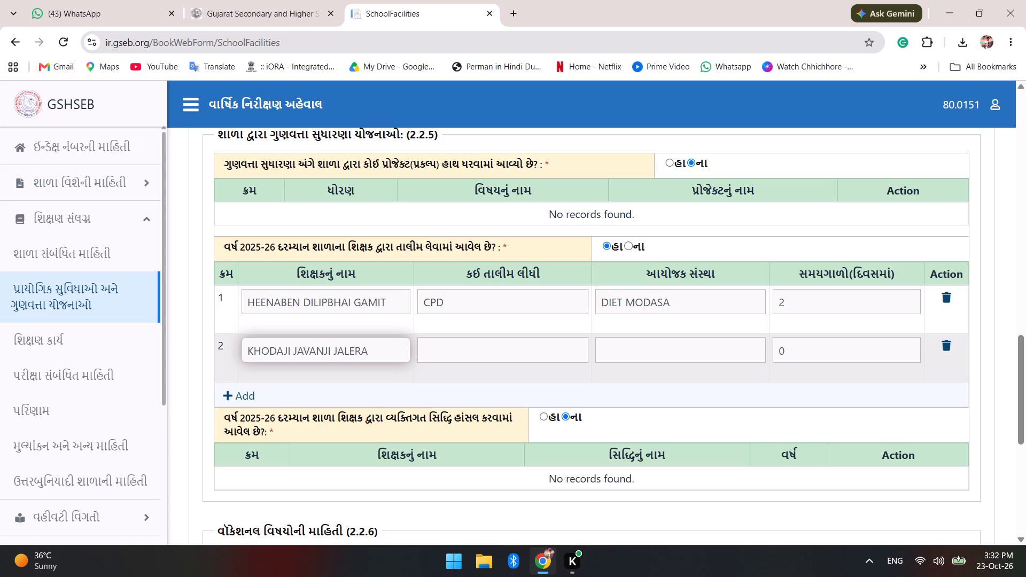
left_click(459, 361)
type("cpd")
left_click(667, 350)
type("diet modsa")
Prefix the teacher's name with SHRIMATI in the first training row and with SHRI in the second.
left_click(249, 302)
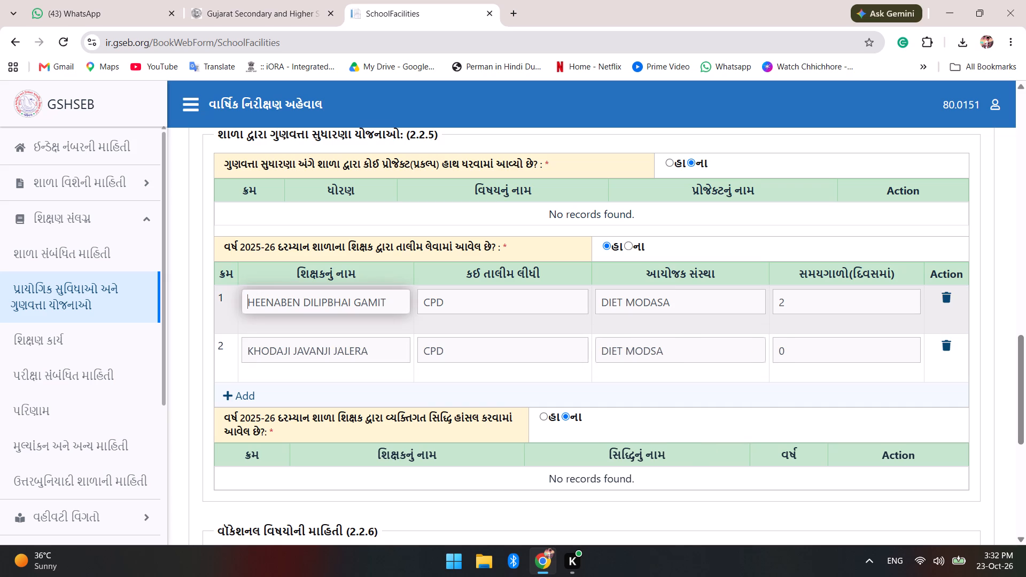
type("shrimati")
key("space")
left_click(247, 350)
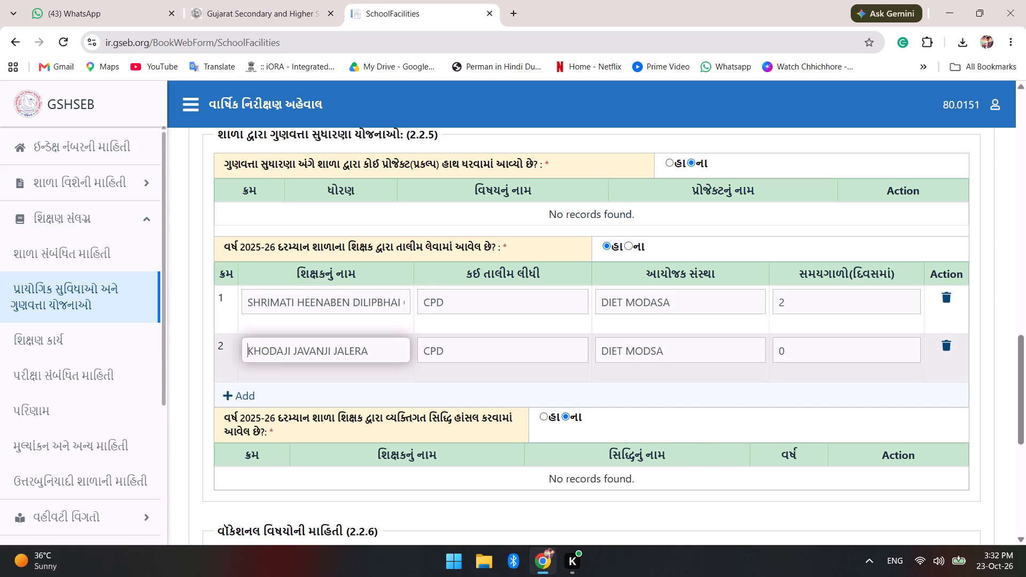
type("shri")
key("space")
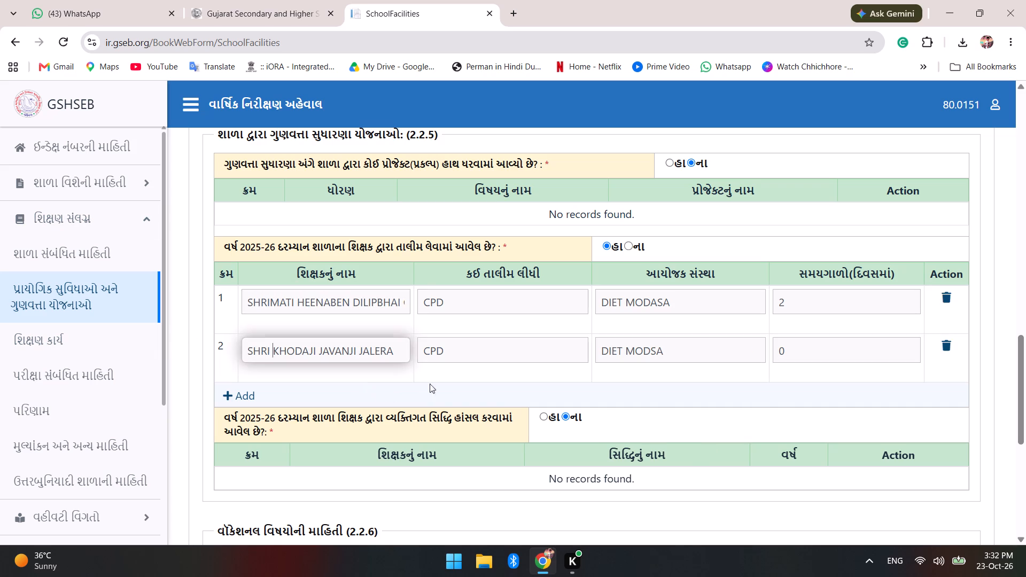
left_click(437, 381)
Set the duration in the second training row to 2 days.
left_click(813, 362)
key("BackSpace")
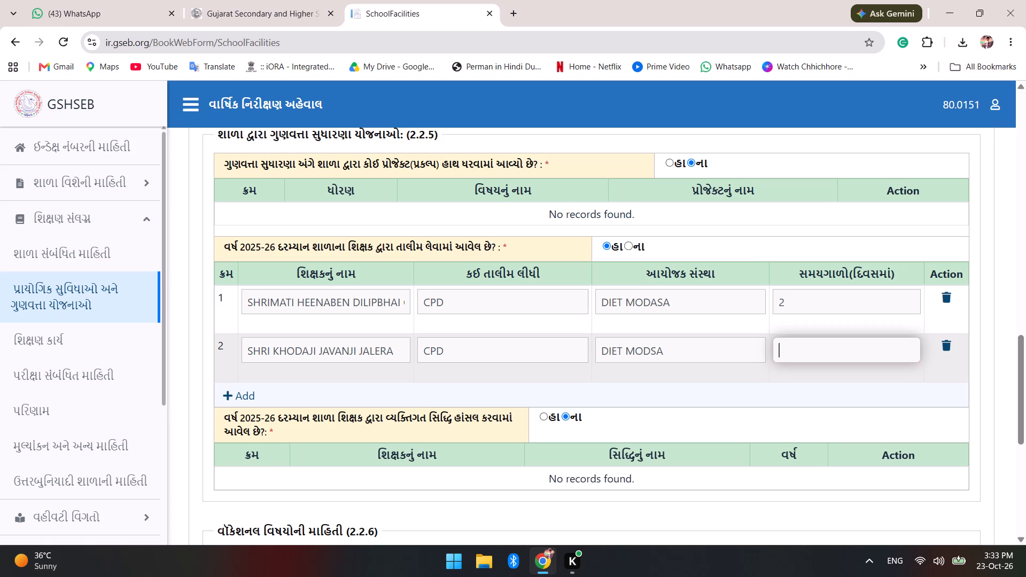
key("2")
Add a third training row with the teacher's full name prefixed by SHRIMATI, and CPD as the training taken.
left_click(239, 396)
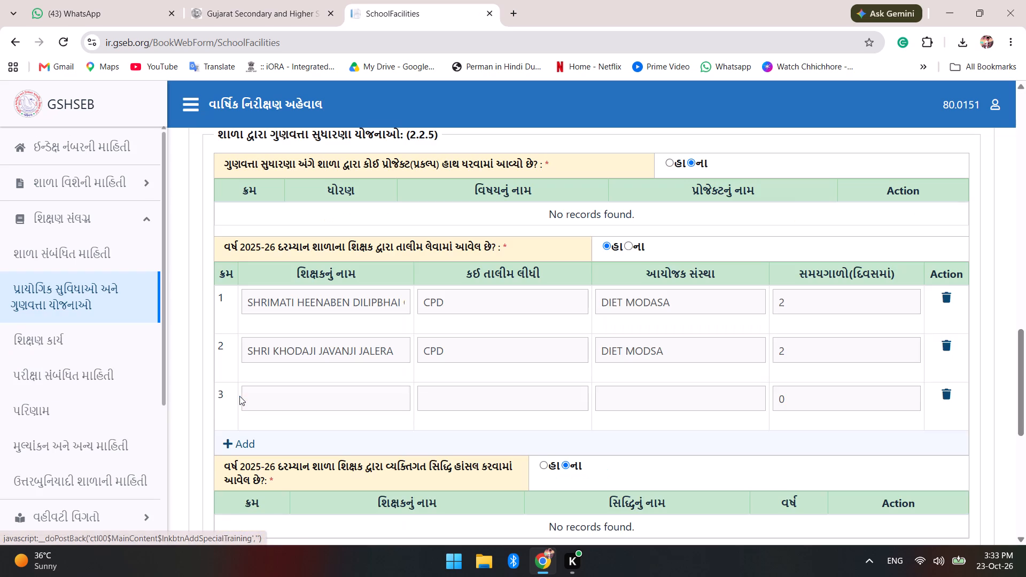
left_click(271, 387)
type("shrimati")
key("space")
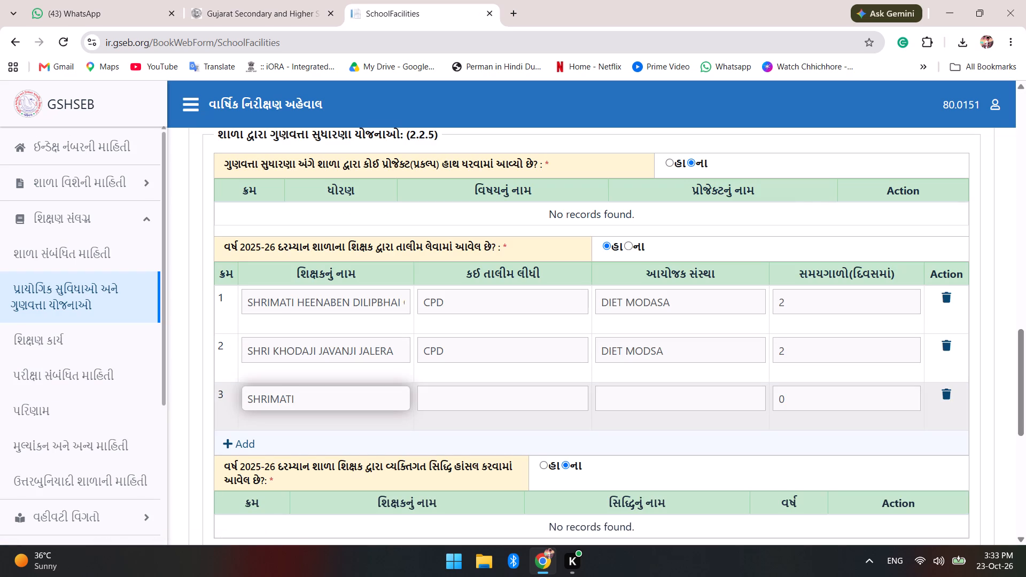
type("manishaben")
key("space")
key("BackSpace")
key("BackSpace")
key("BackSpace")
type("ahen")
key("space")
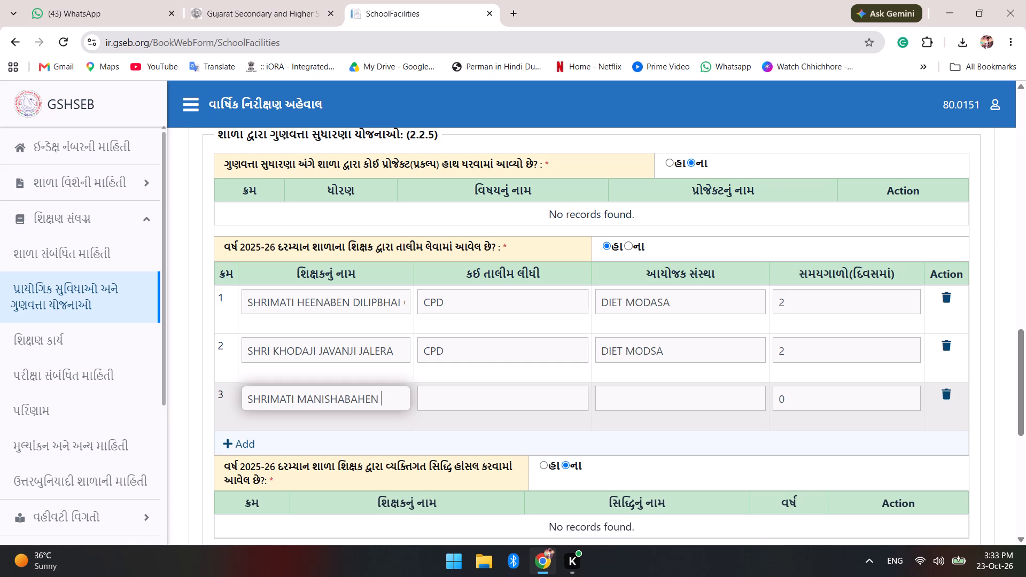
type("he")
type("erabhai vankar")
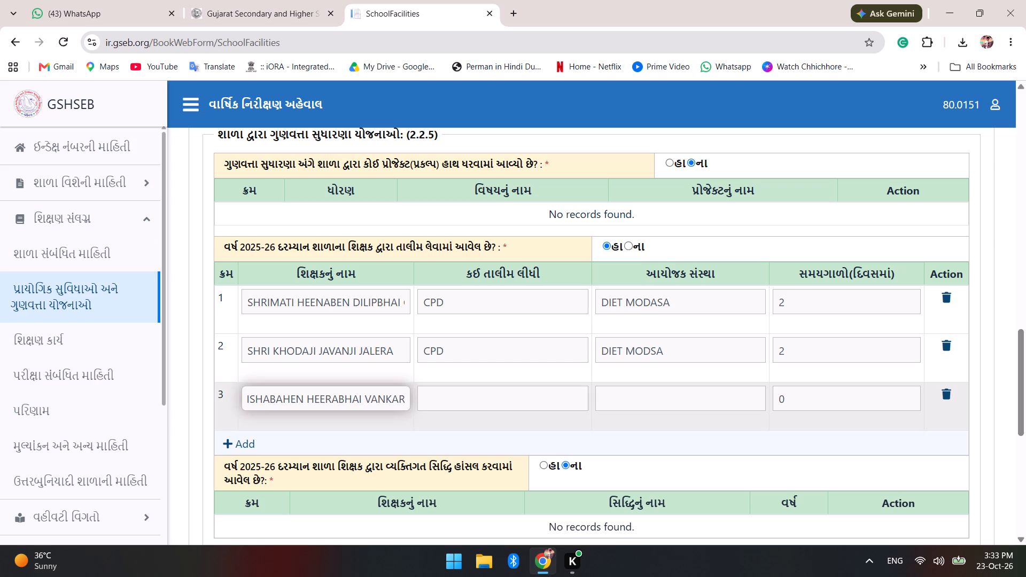
left_click(477, 407)
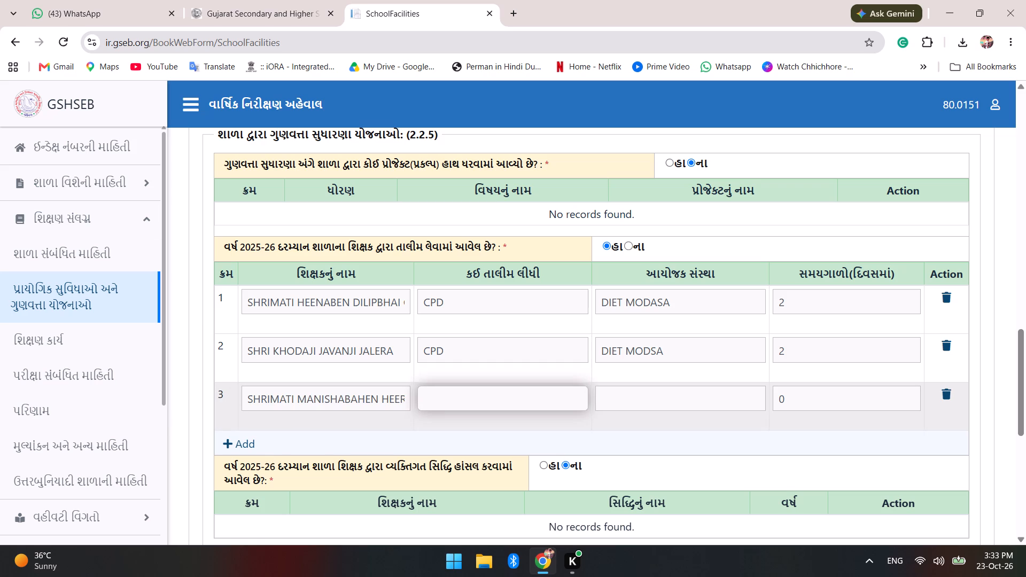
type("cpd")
left_click(398, 401)
key("BackSpace")
key("BackSpace")
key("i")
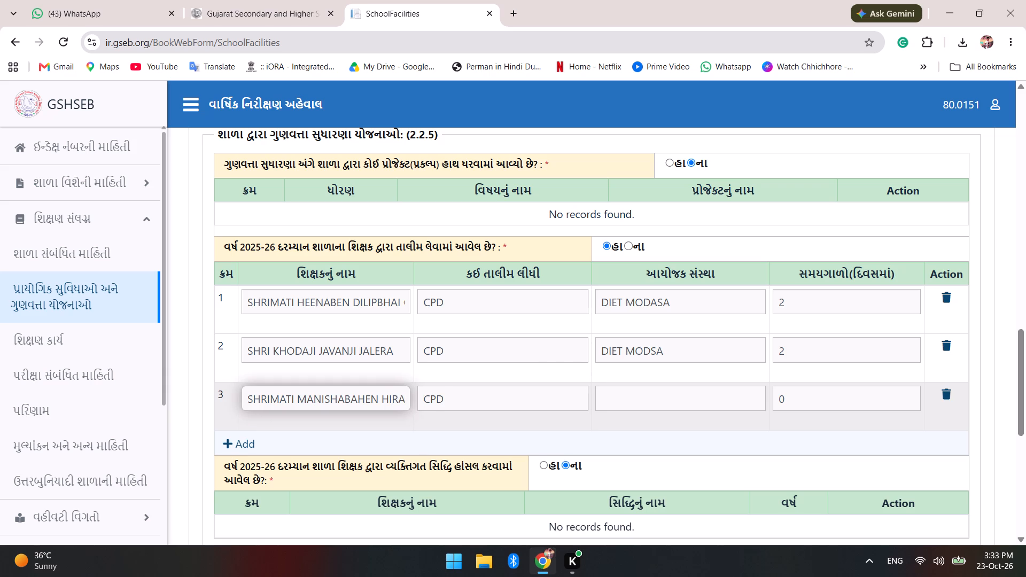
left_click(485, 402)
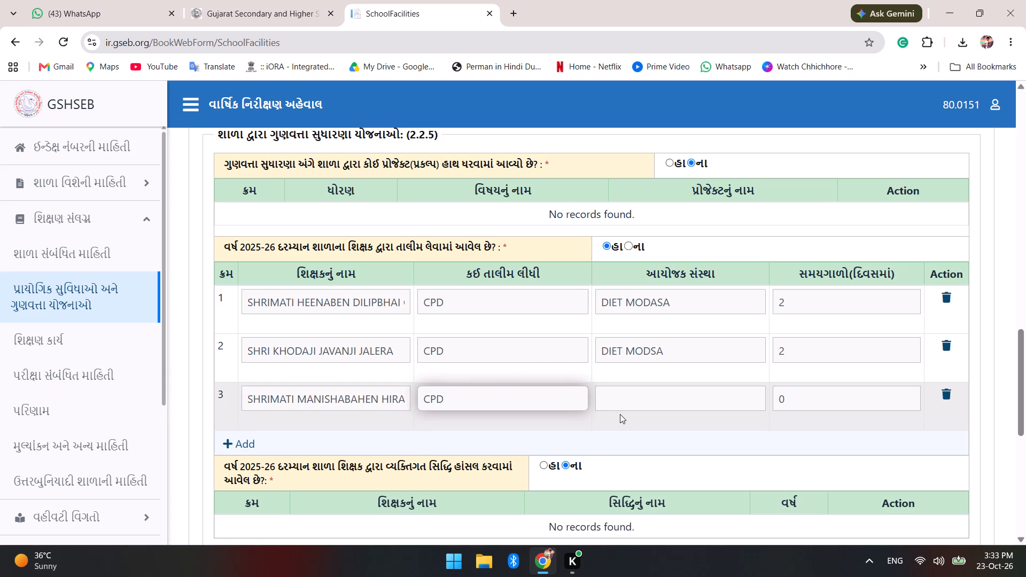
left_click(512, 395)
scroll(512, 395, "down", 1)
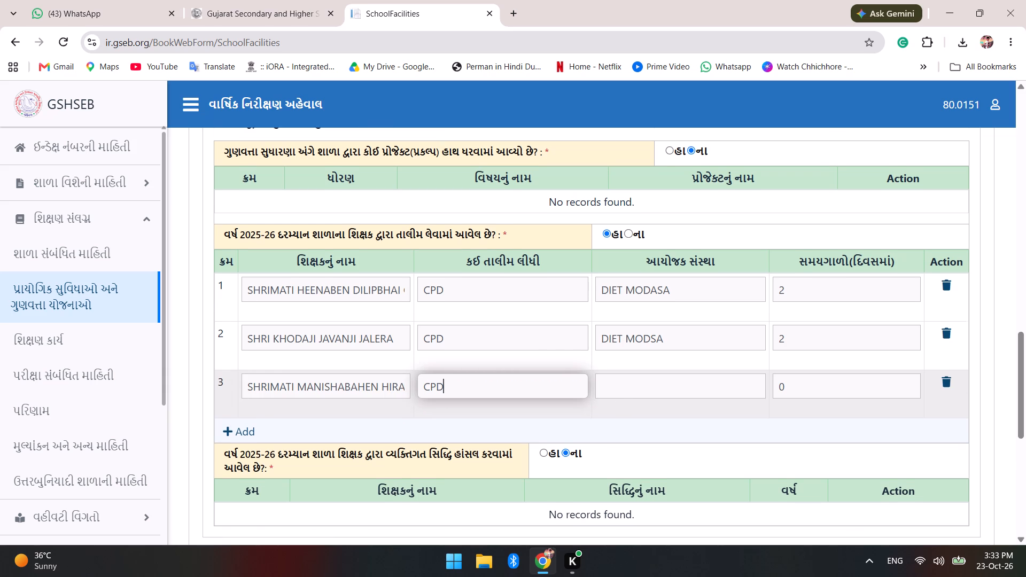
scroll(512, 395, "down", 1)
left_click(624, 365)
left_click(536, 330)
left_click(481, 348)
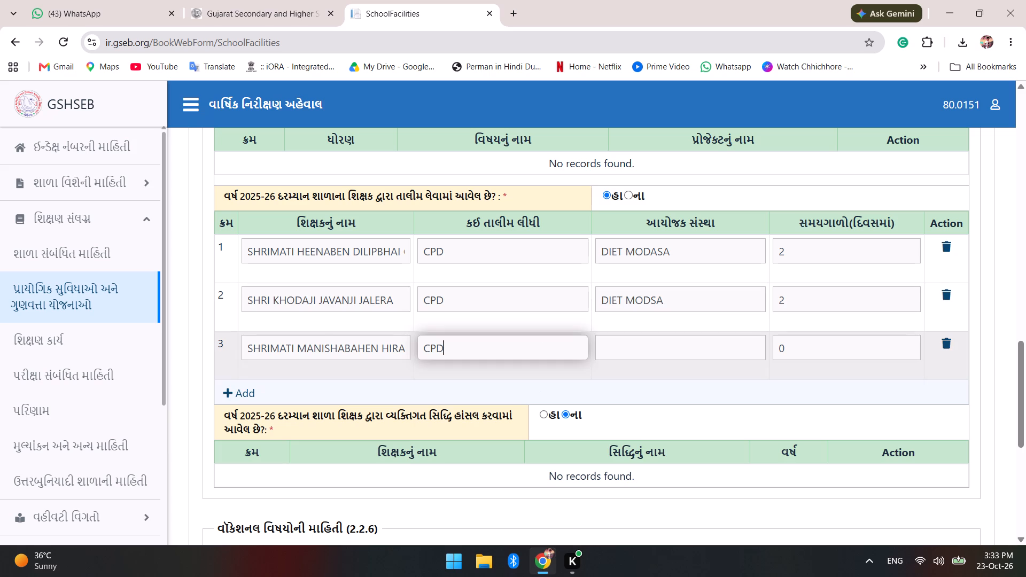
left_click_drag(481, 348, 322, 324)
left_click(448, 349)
Enter a duration of 5 days and DIET MODASA as the organising institution in the third training row.
left_click(864, 357)
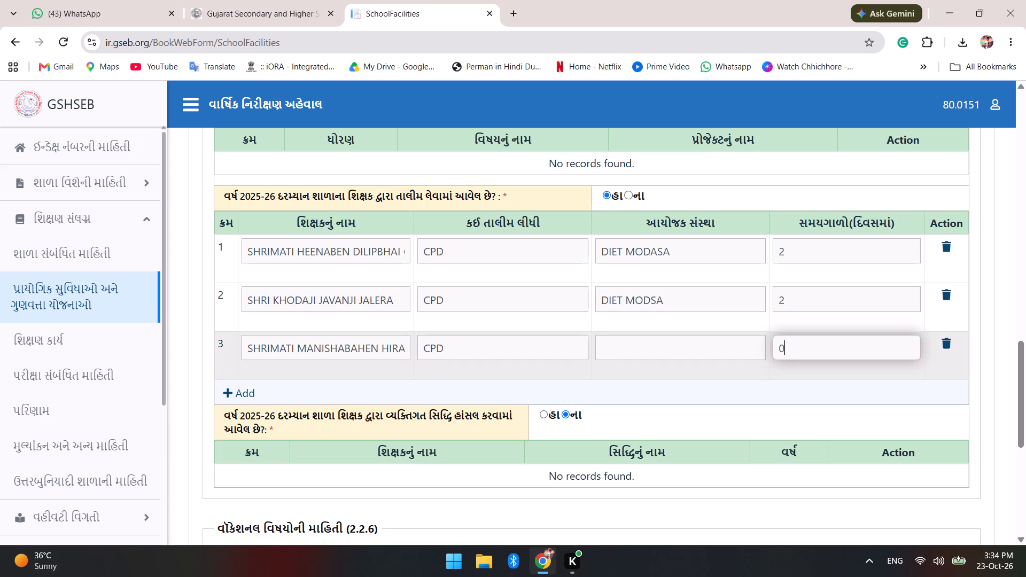
key("BackSpace")
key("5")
left_click(633, 352)
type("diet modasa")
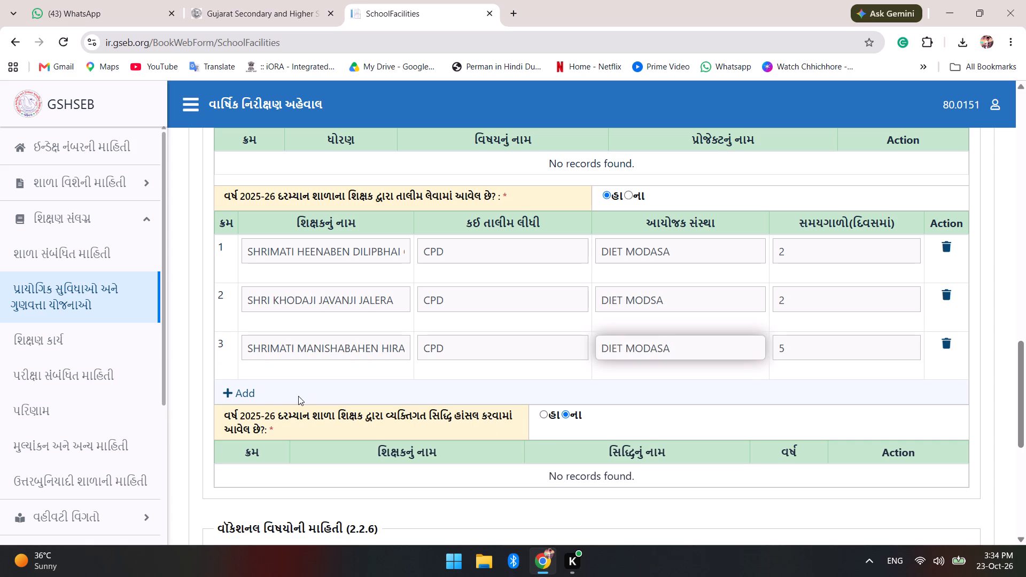
Add a fourth training row for the same teacher as row 3, with CPD, DIET MODASA and a duration of 2 days.
left_click(249, 392)
left_click(278, 385)
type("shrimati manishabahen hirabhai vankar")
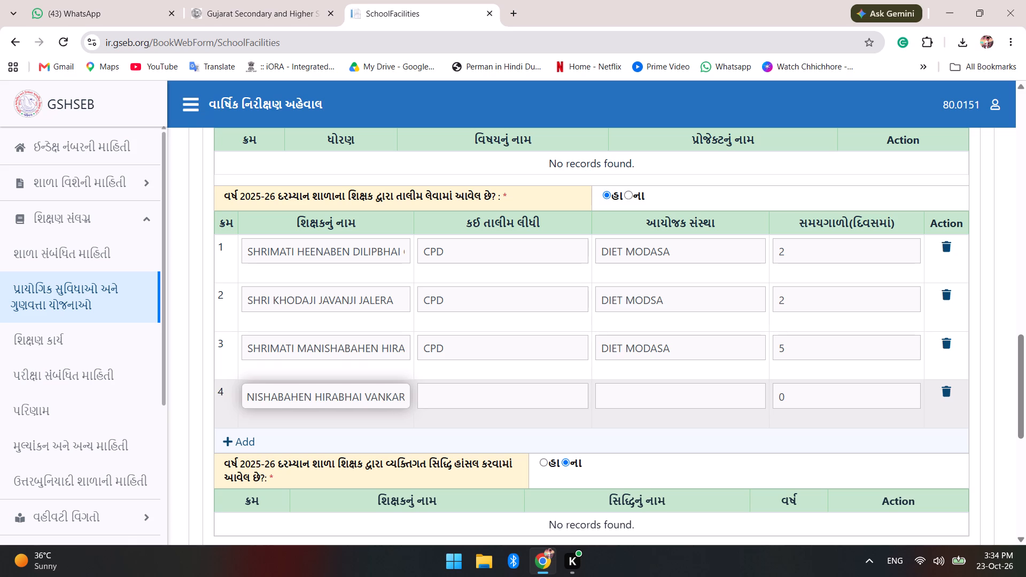
left_click(481, 412)
left_click(447, 401)
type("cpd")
left_click(638, 396)
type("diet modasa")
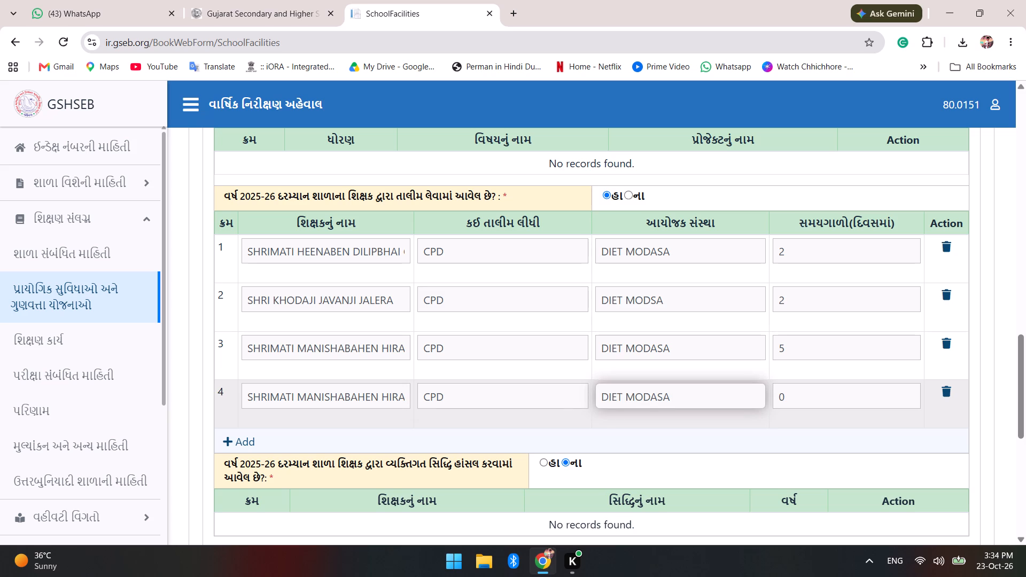
left_click(814, 404)
key("BackSpace")
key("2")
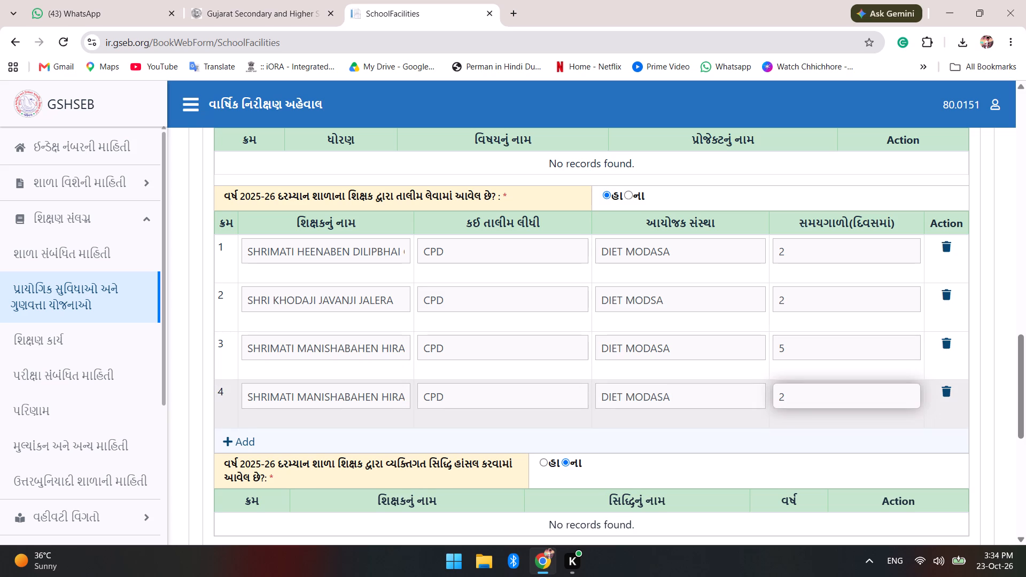
left_click(781, 427)
Review the teacher training rows in section 2.2.5 and the start of the vocational subjects section 2.2.6.
scroll(781, 427, "down", 2)
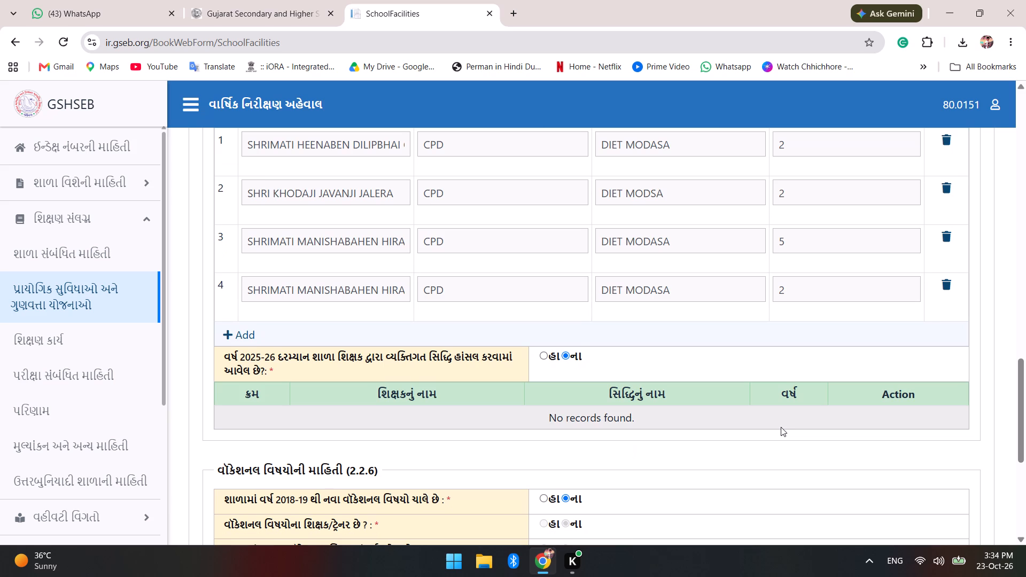
scroll(781, 427, "down", 2)
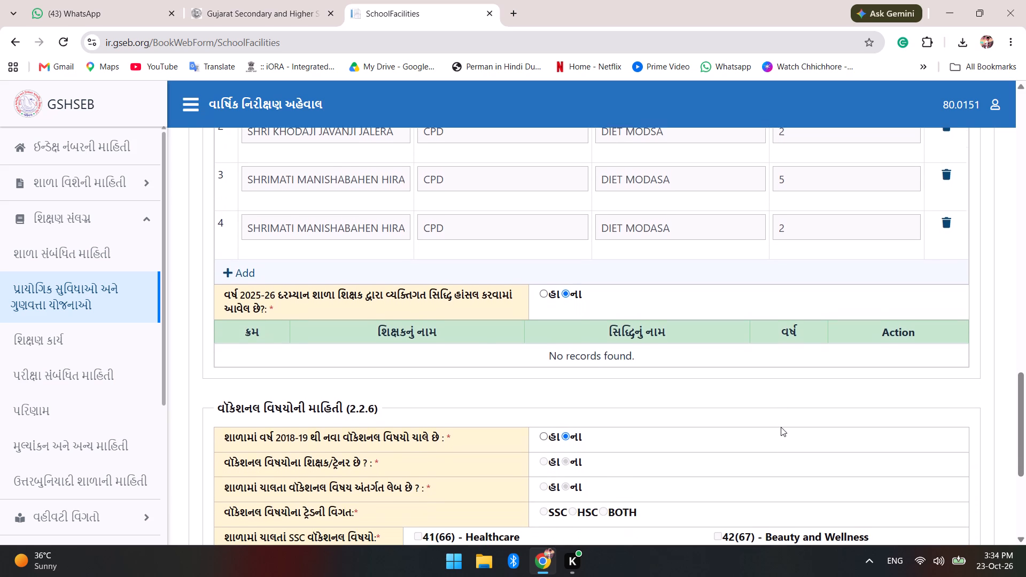
scroll(781, 427, "down", 1)
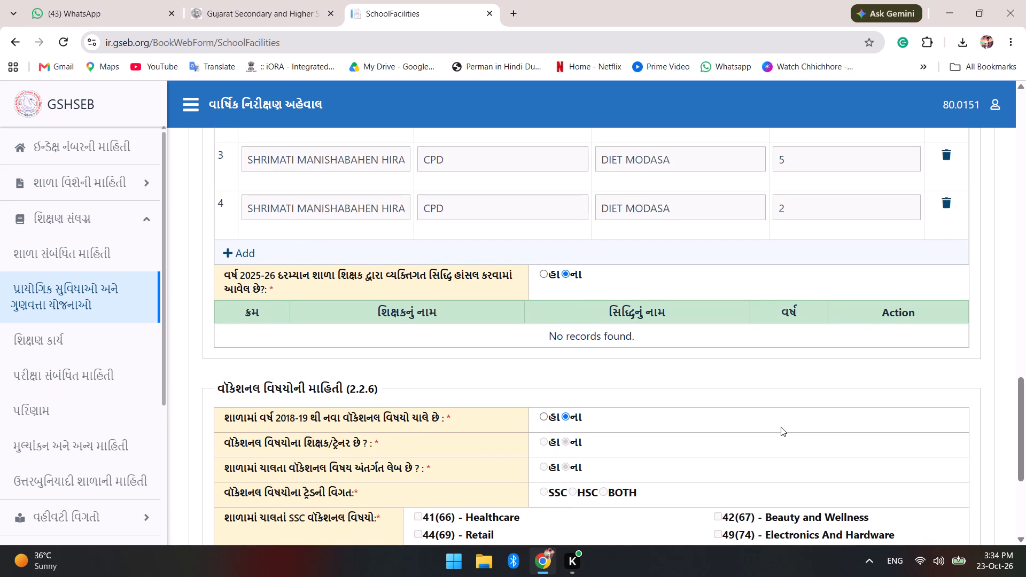
scroll(781, 427, "up", 2)
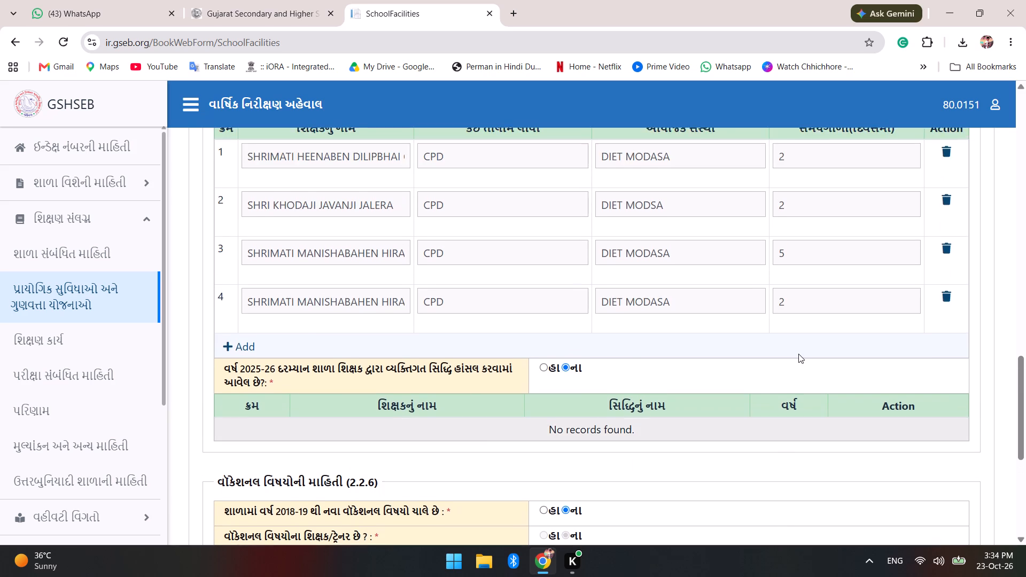
scroll(798, 354, "up", 1)
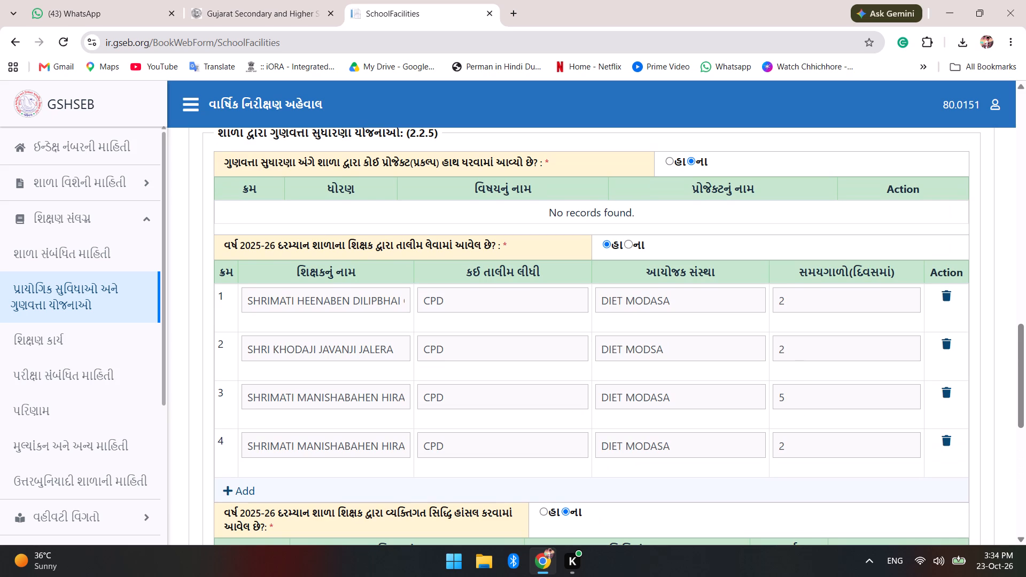
Save the facilities and quality schemes page and proceed to the next page of the report.
scroll(300, 425, "down", 2)
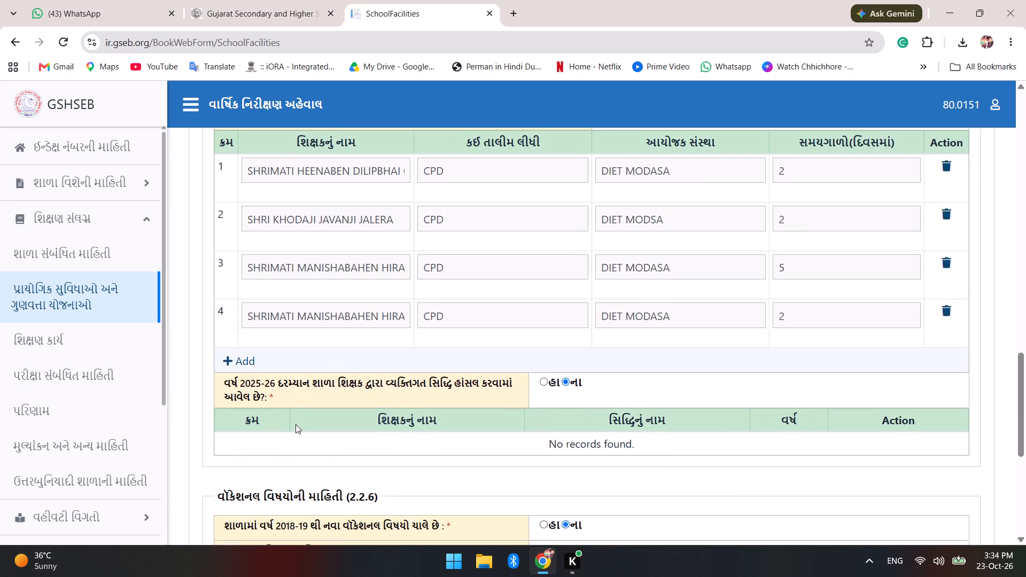
scroll(296, 424, "down", 2)
scroll(313, 346, "down", 1)
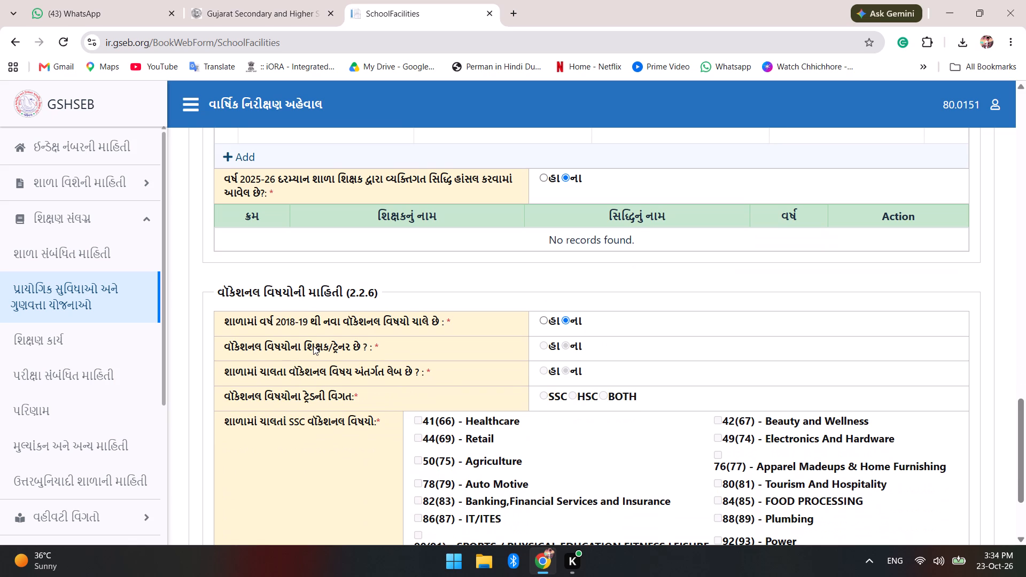
scroll(313, 346, "down", 1)
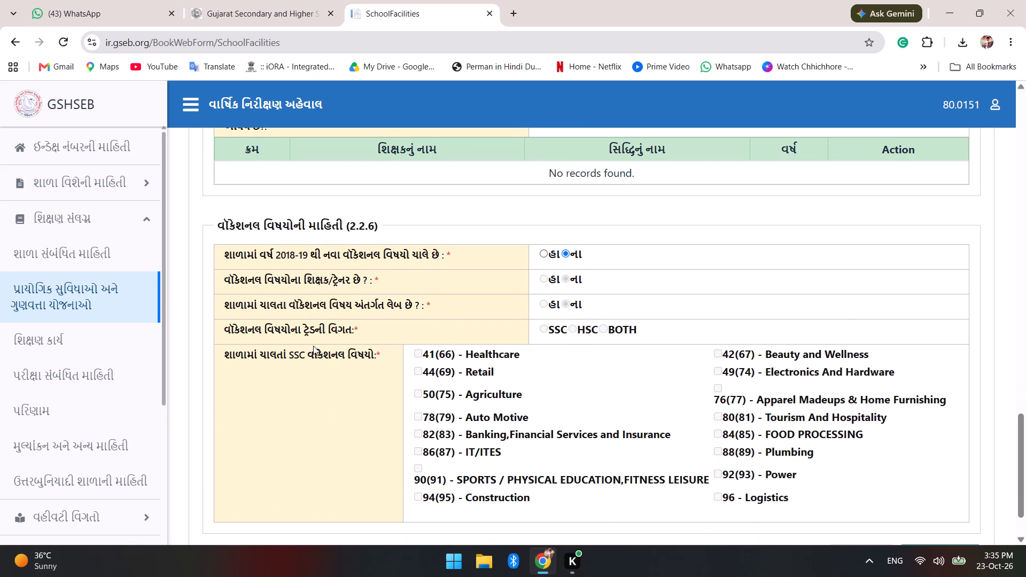
scroll(313, 345, "down", 1)
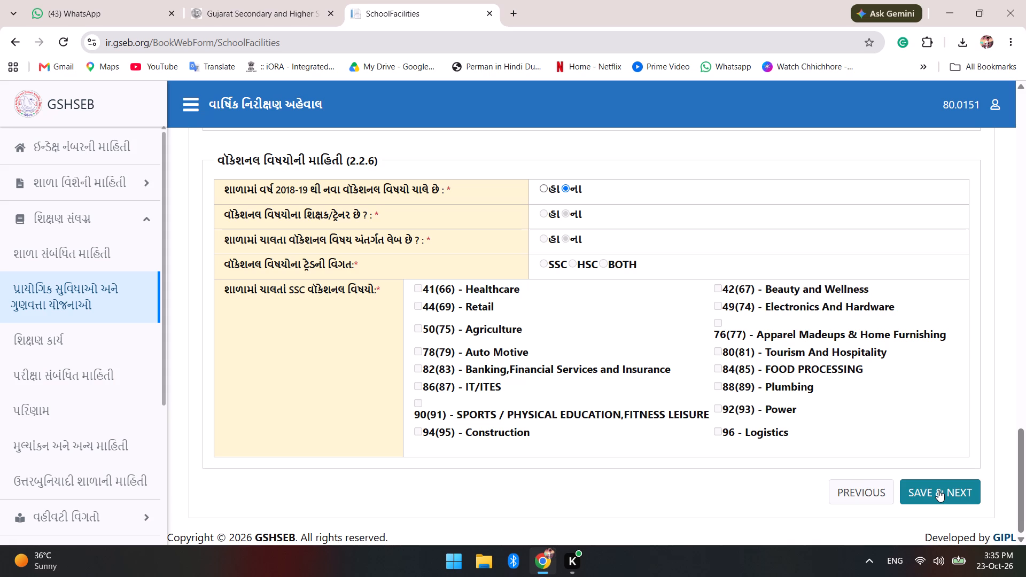
left_click(938, 490)
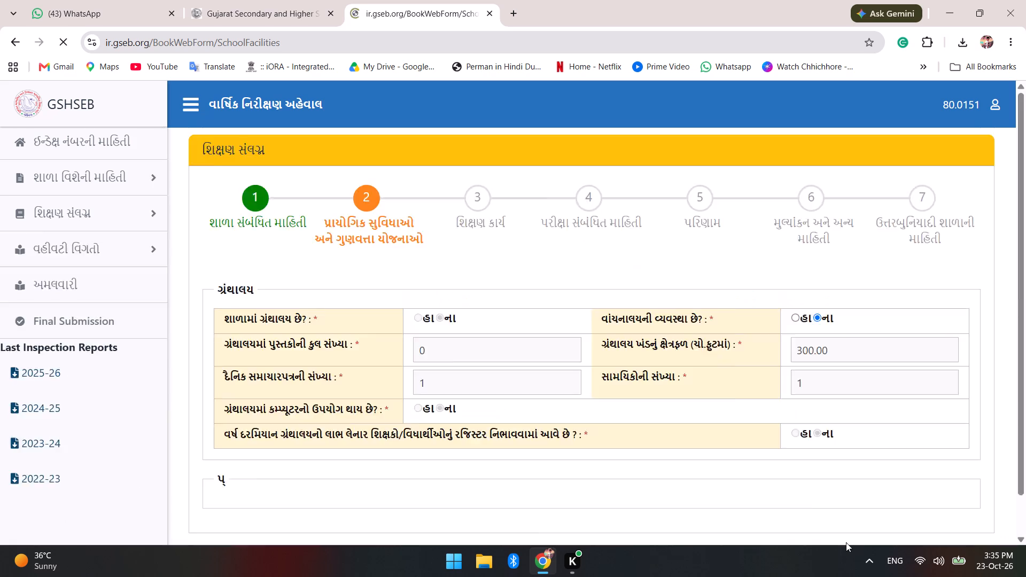
Continue from the saved facilities and quality schemes page to the teaching work page.
left_click(632, 353)
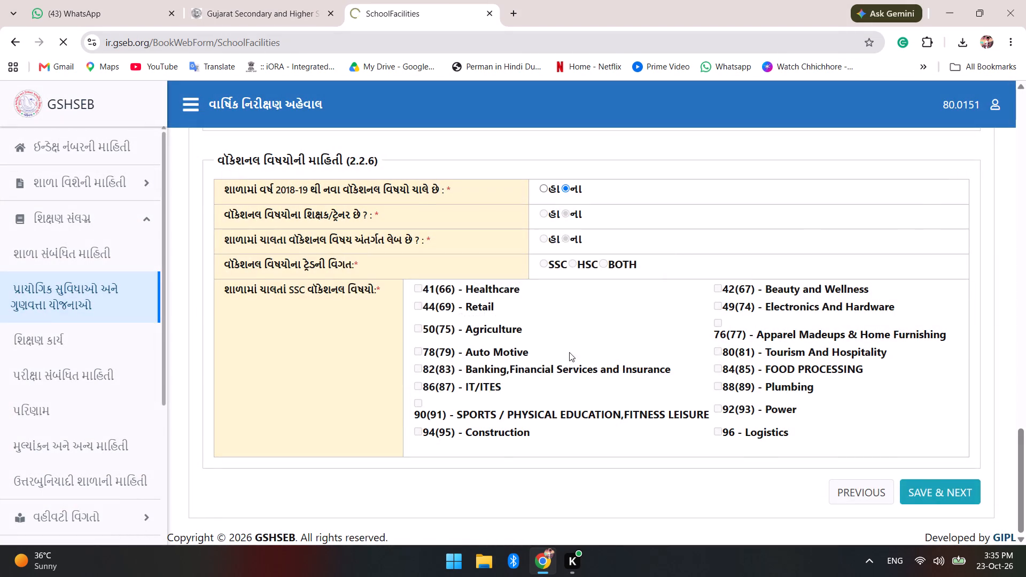
Check the physical education (2.3.1) and classroom teaching (2.3.2) answers, save the teaching work page and proceed to the exam information page.
scroll(433, 307, "down", 1)
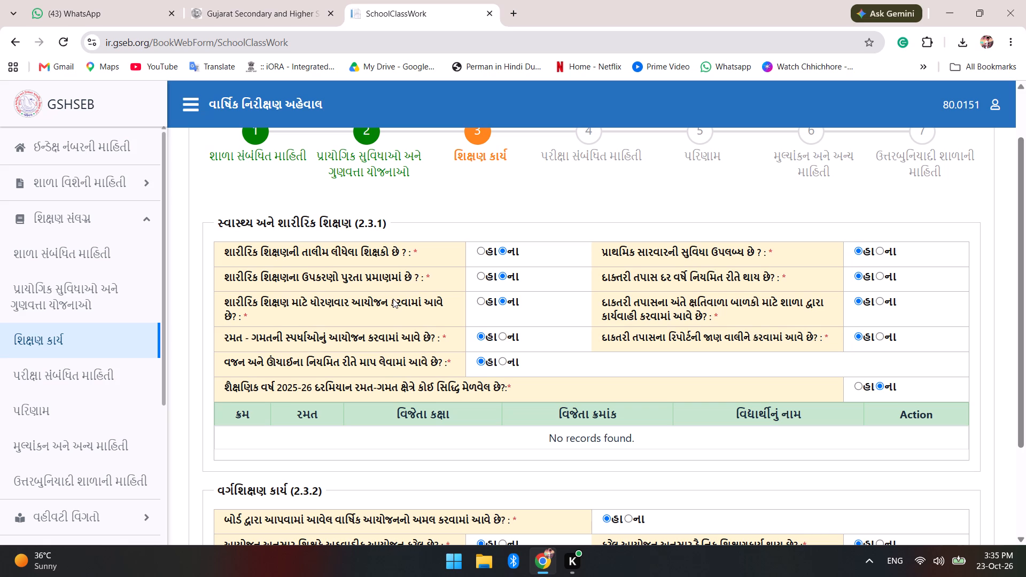
scroll(393, 304, "down", 3)
scroll(275, 283, "down", 1)
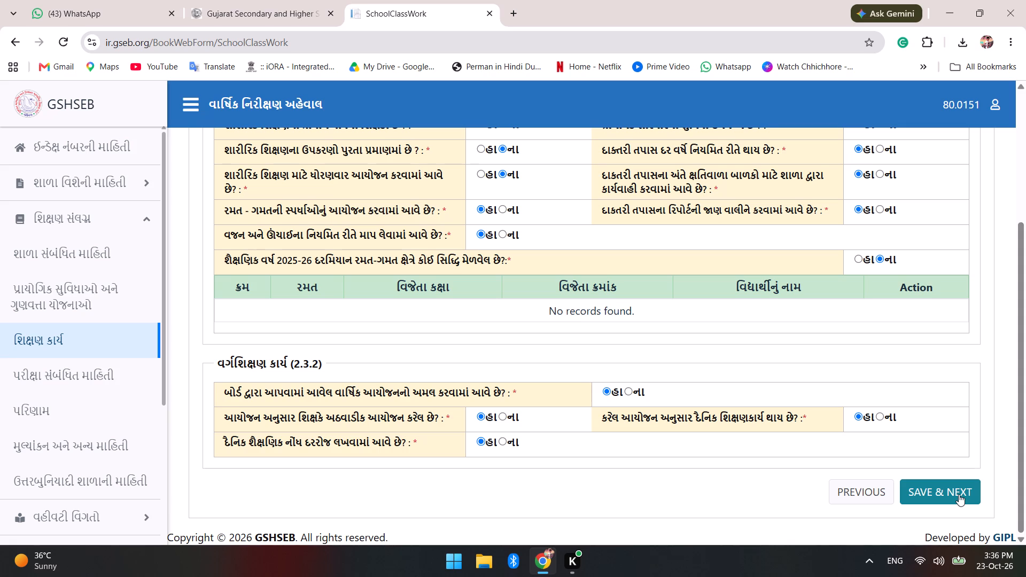
left_click(961, 491)
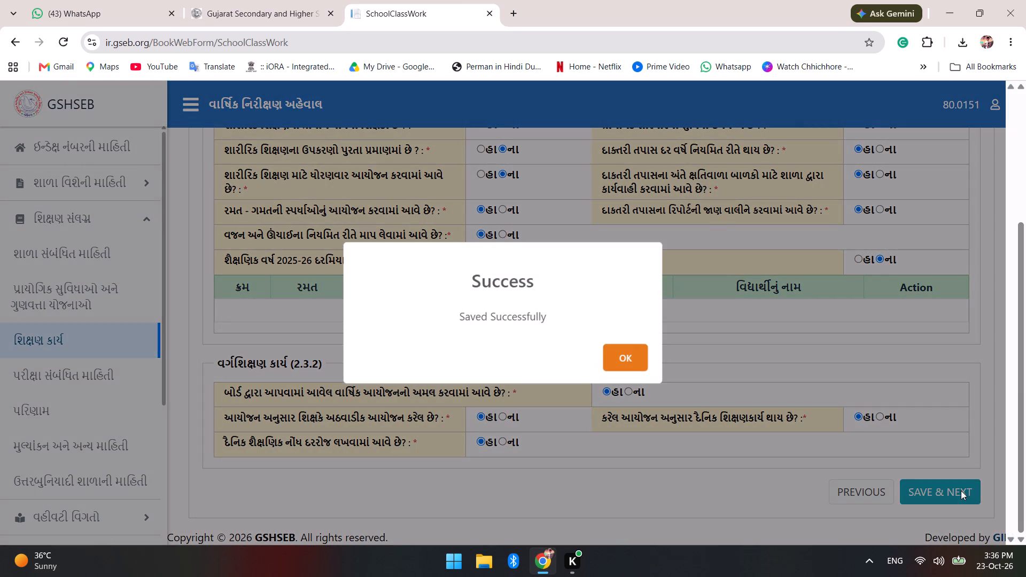
left_click(626, 356)
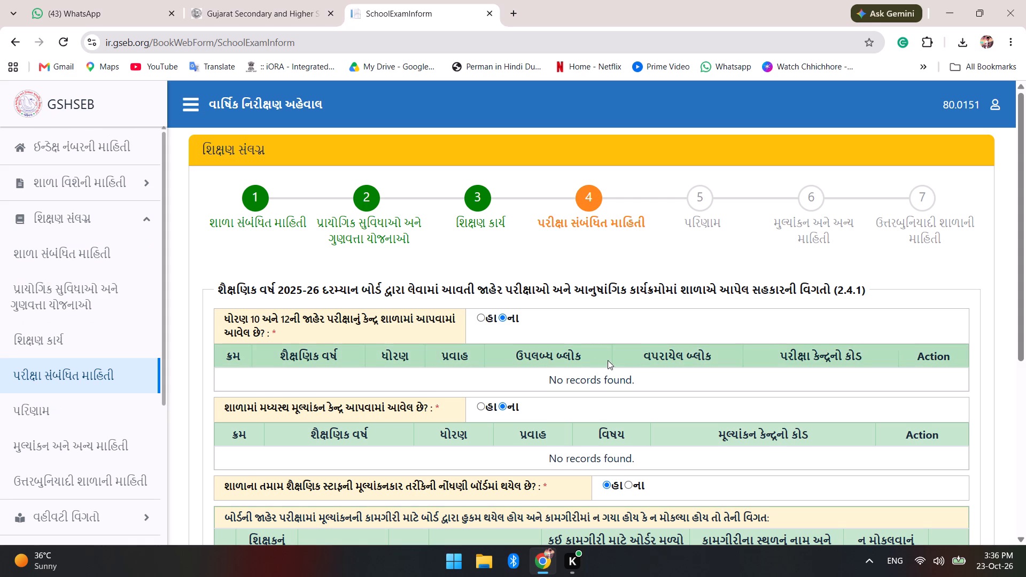
Review the board exam cooperation details in section 2.4.1 of the exam information page.
scroll(595, 361, "down", 4)
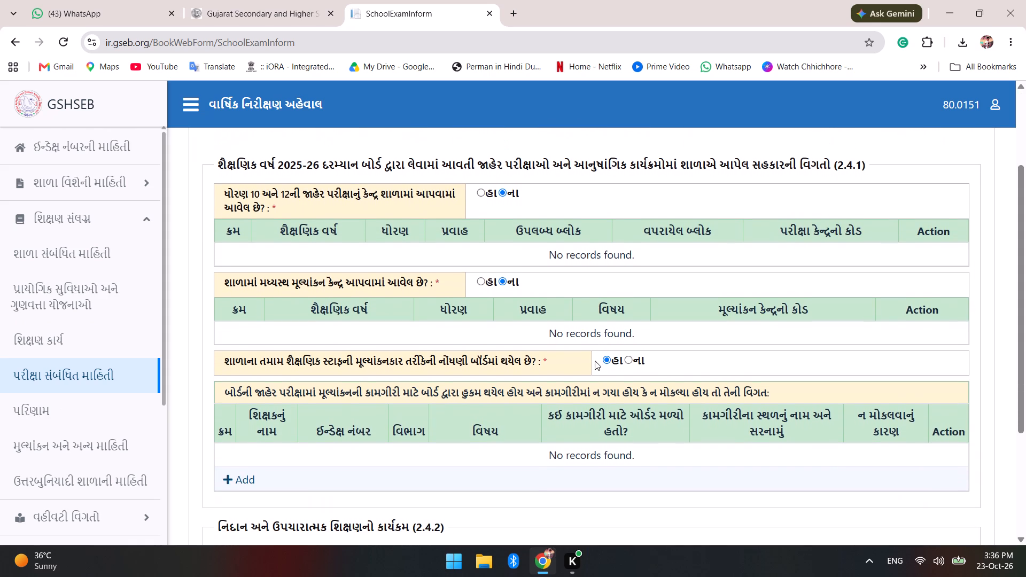
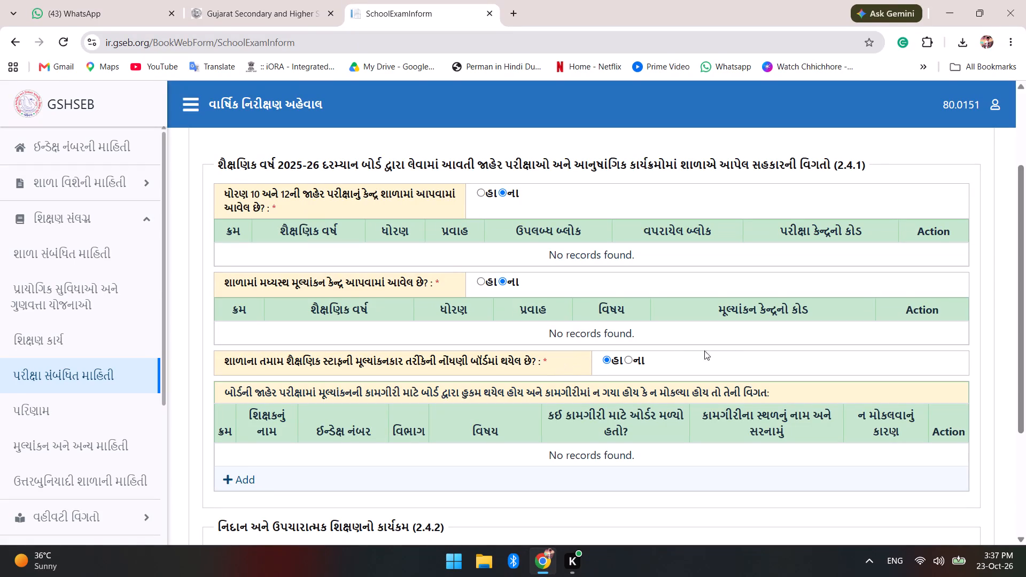
Check the remedial teaching section (2.4.2), save the exam information page and proceed to the results page.
scroll(684, 319, "down", 3)
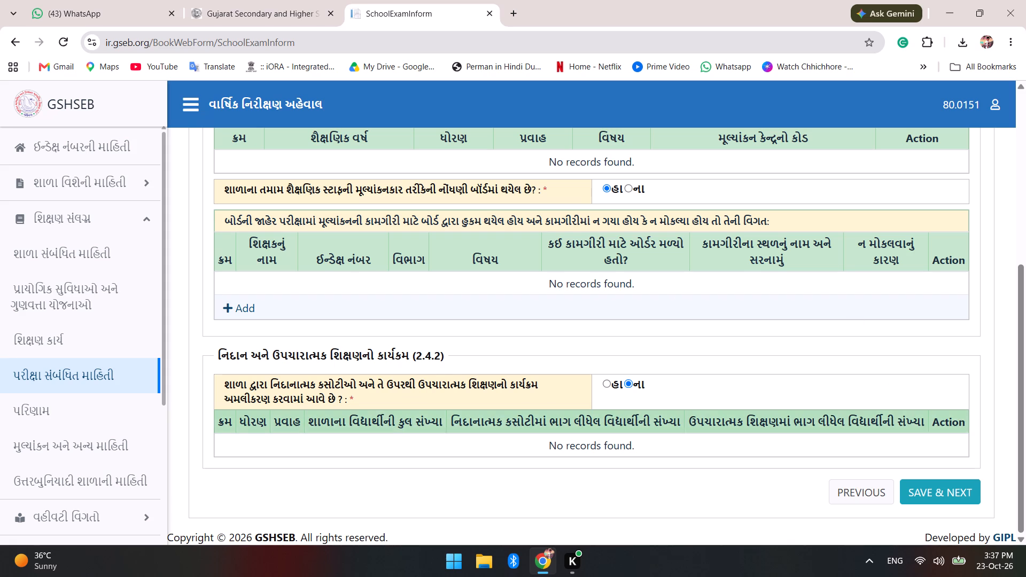
left_click_drag(920, 490, 929, 490)
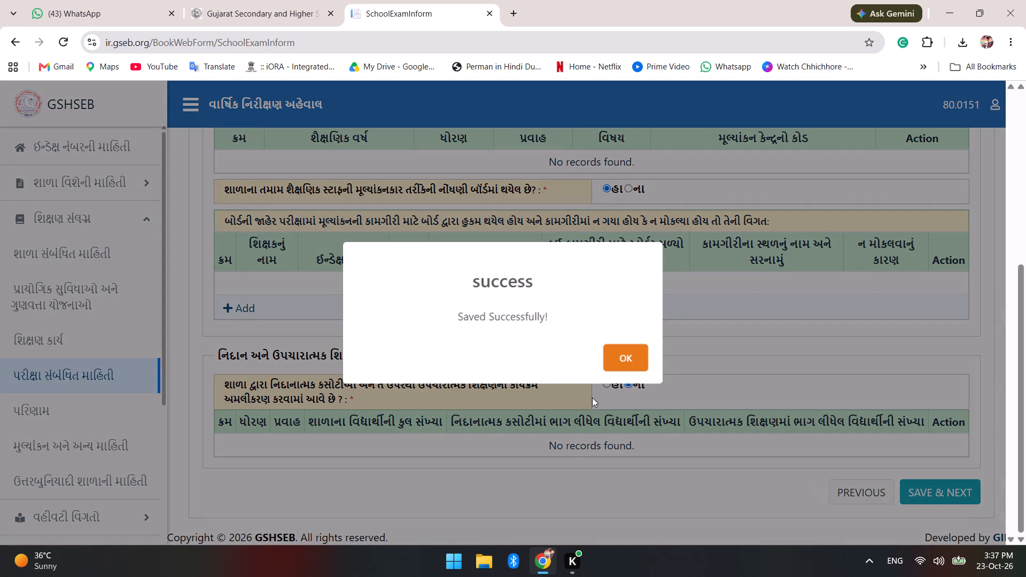
left_click(618, 345)
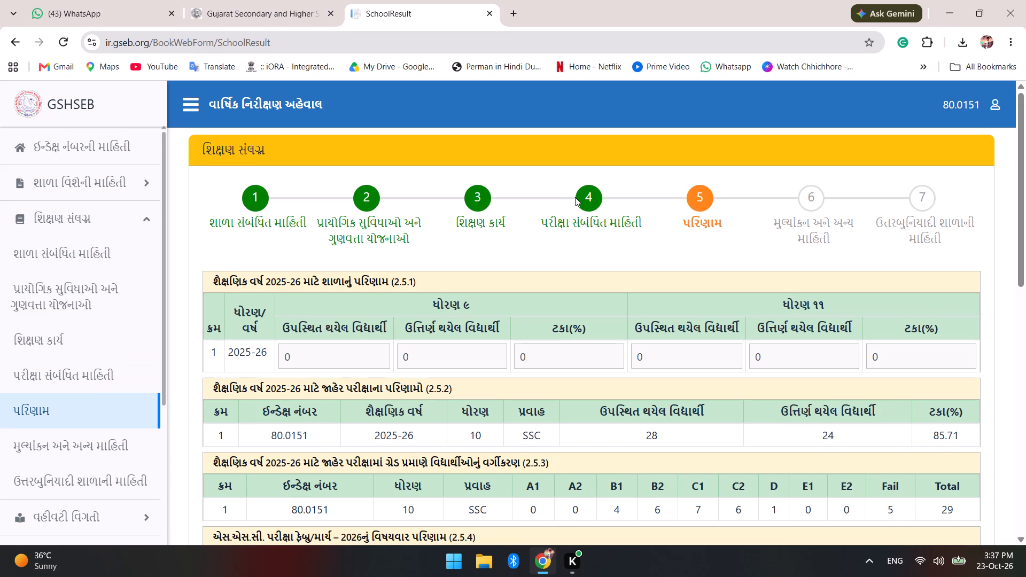
In the 2025-26 school results (2.5.1), enter 39 students present and 39 students passed for standard 9.
scroll(575, 197, "down", 1)
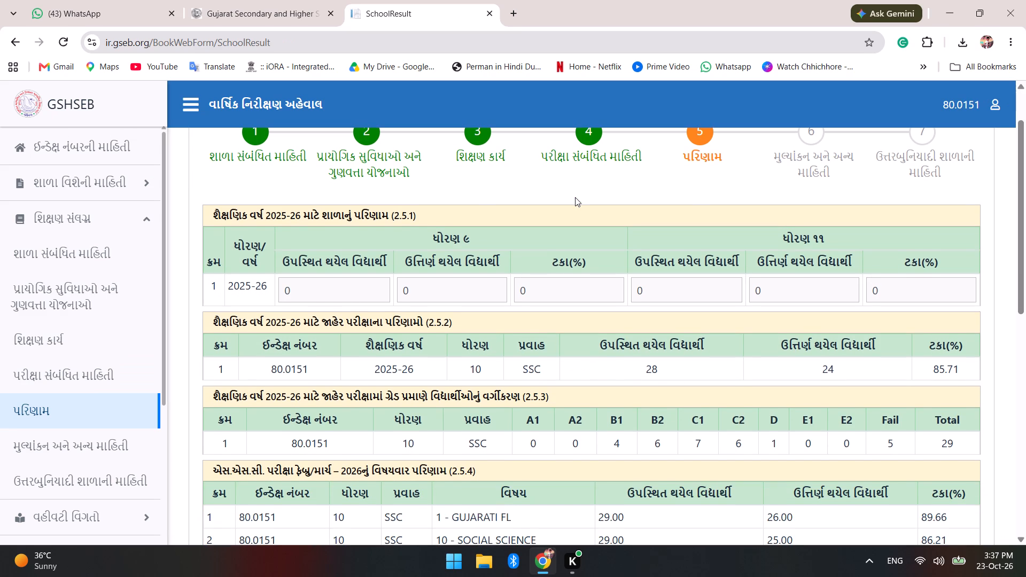
left_click(361, 285)
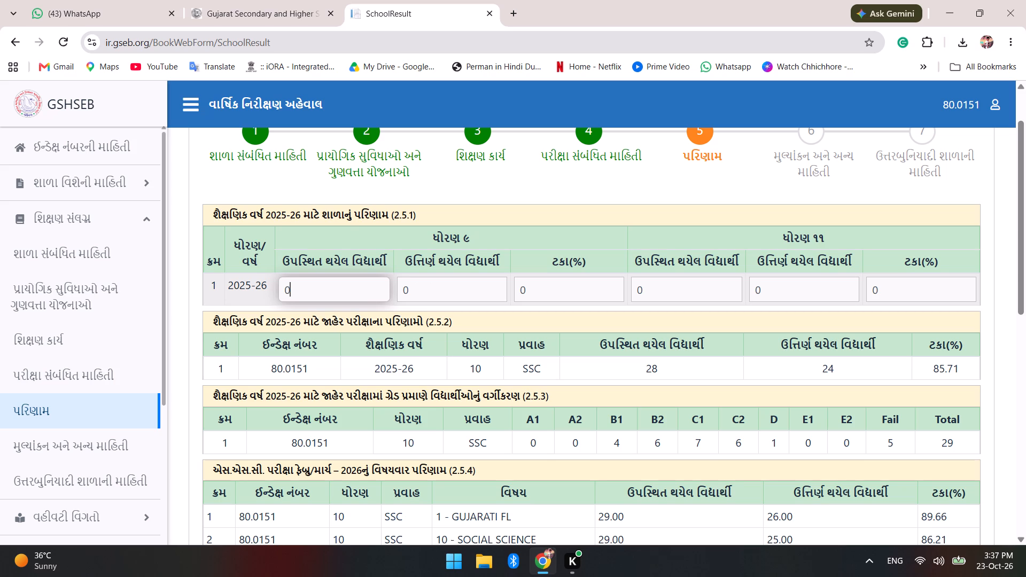
key("BackSpace")
type("39")
left_click(466, 287)
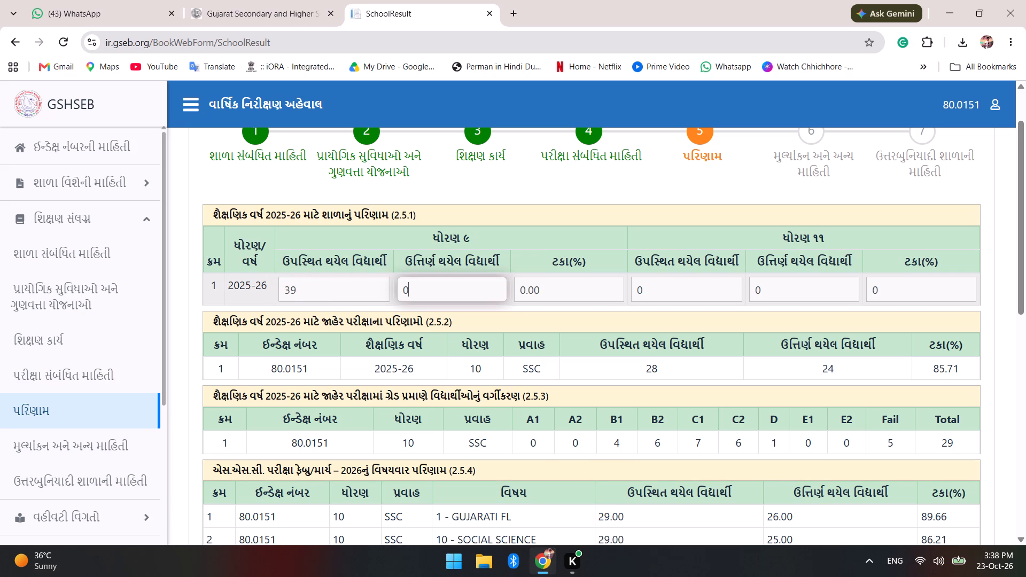
key("BackSpace")
type("39")
left_click(581, 271)
left_click(648, 282)
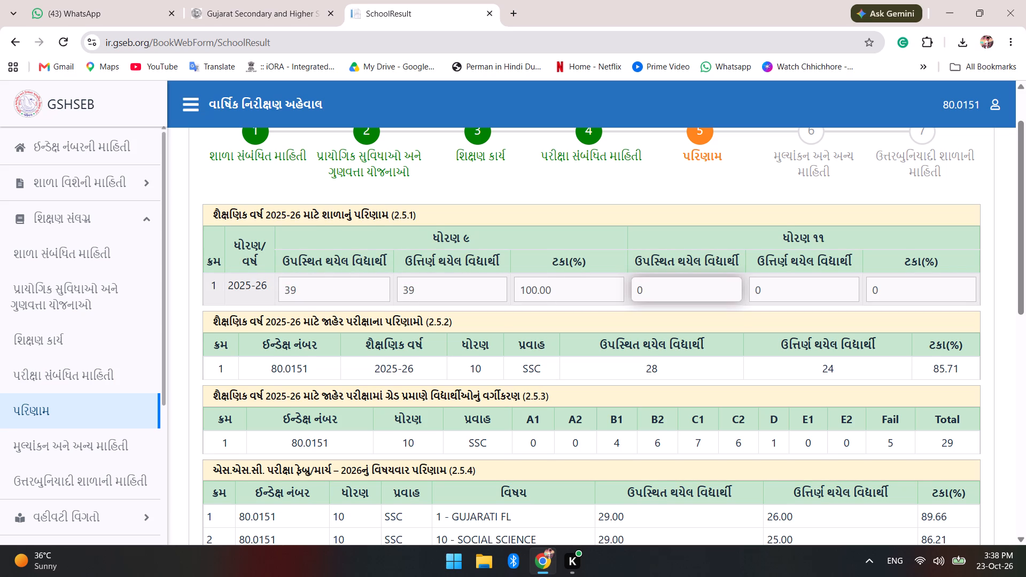
Review the public exam result, grade classification and SSC subject-wise result tables in sections 2.5.2 to 2.5.5.
scroll(648, 282, "down", 1)
scroll(355, 319, "down", 1)
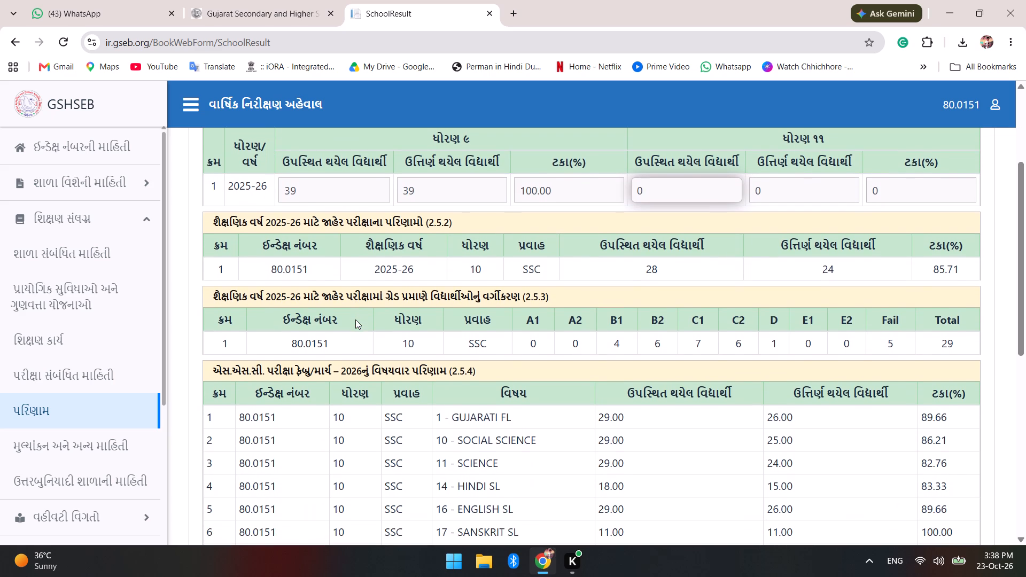
left_click(753, 574)
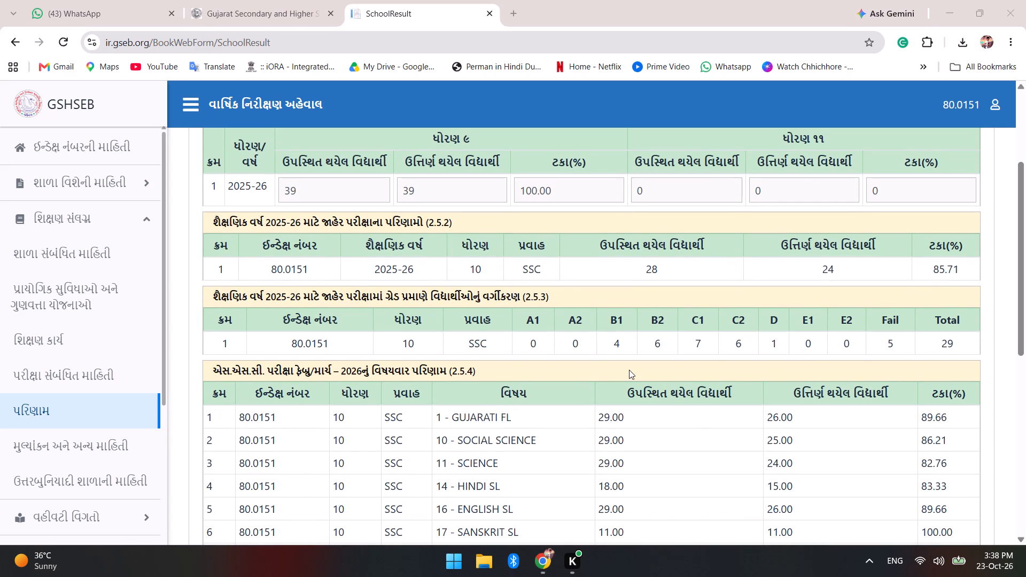
scroll(666, 276, "down", 1)
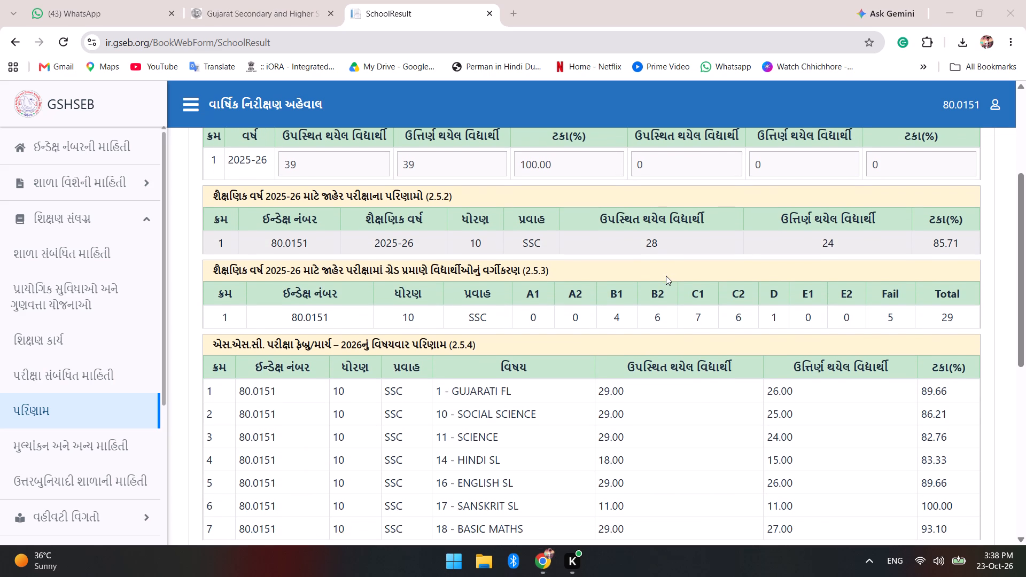
scroll(666, 276, "down", 1)
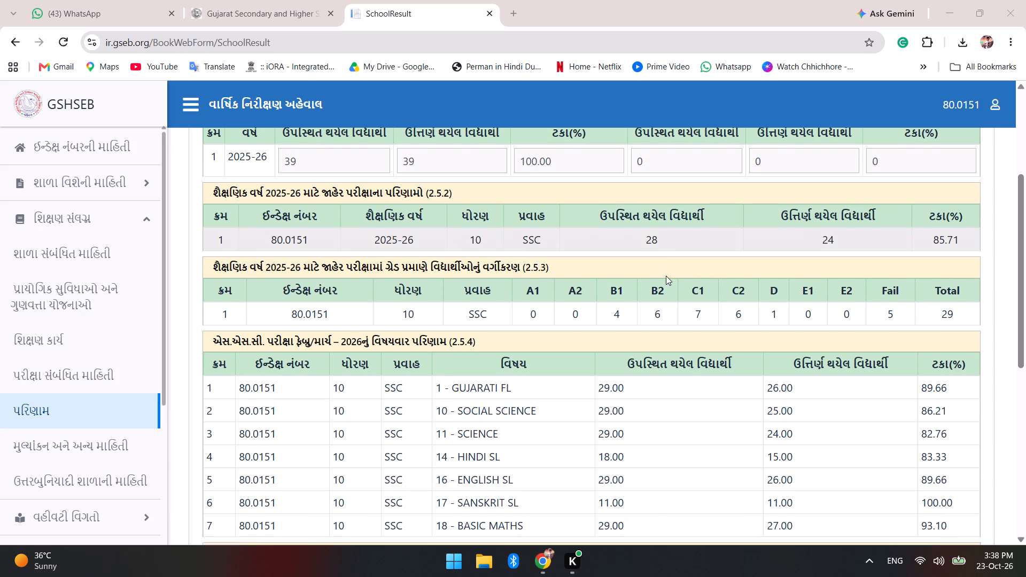
scroll(666, 276, "down", 2)
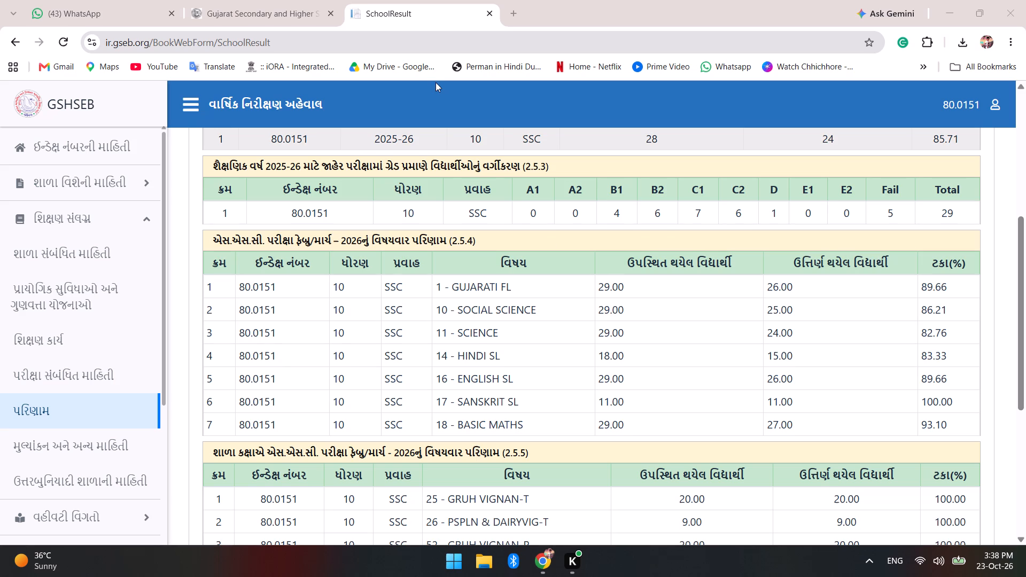
scroll(282, 354, "down", 1)
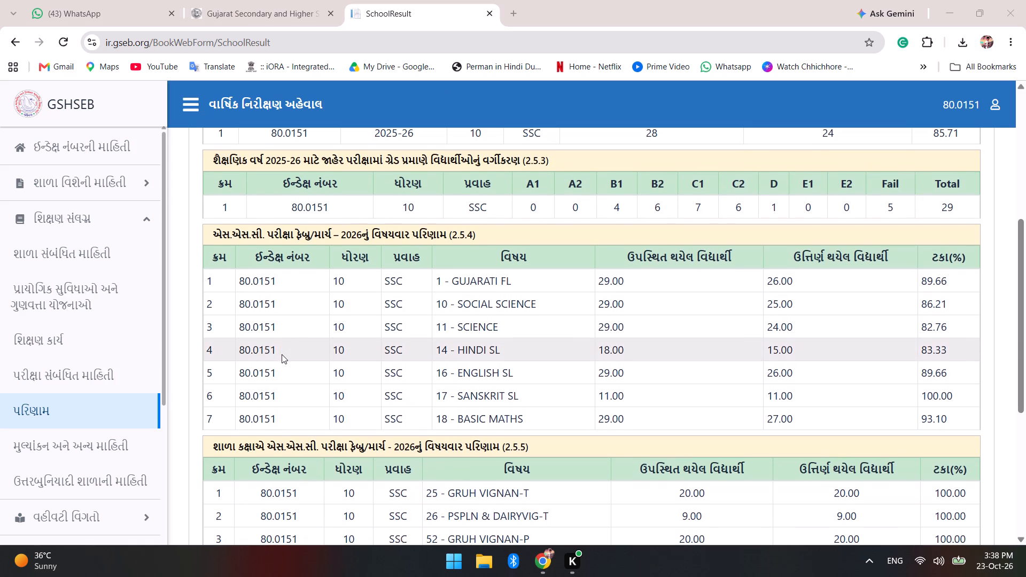
scroll(282, 354, "down", 2)
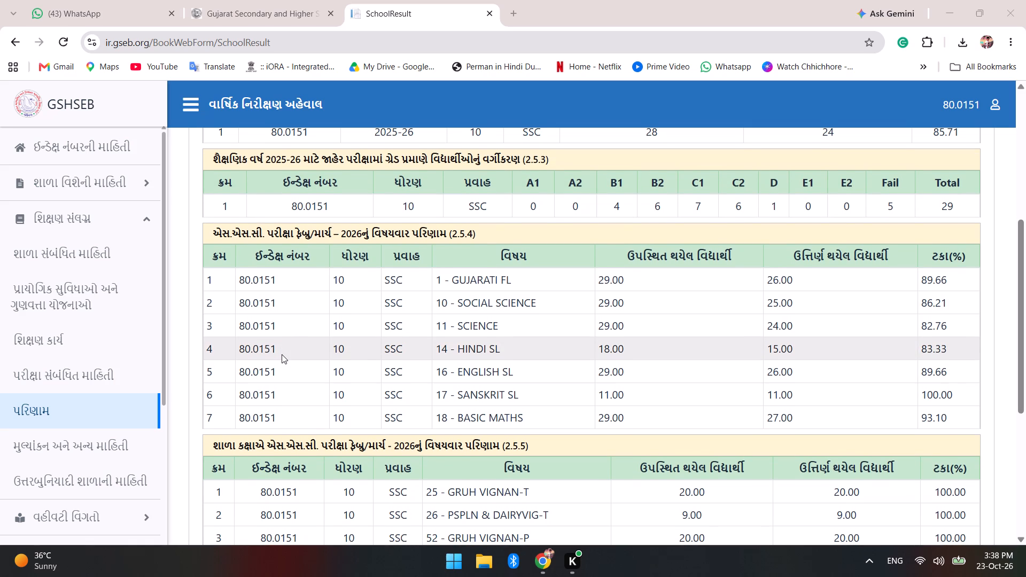
scroll(674, 414, "down", 2)
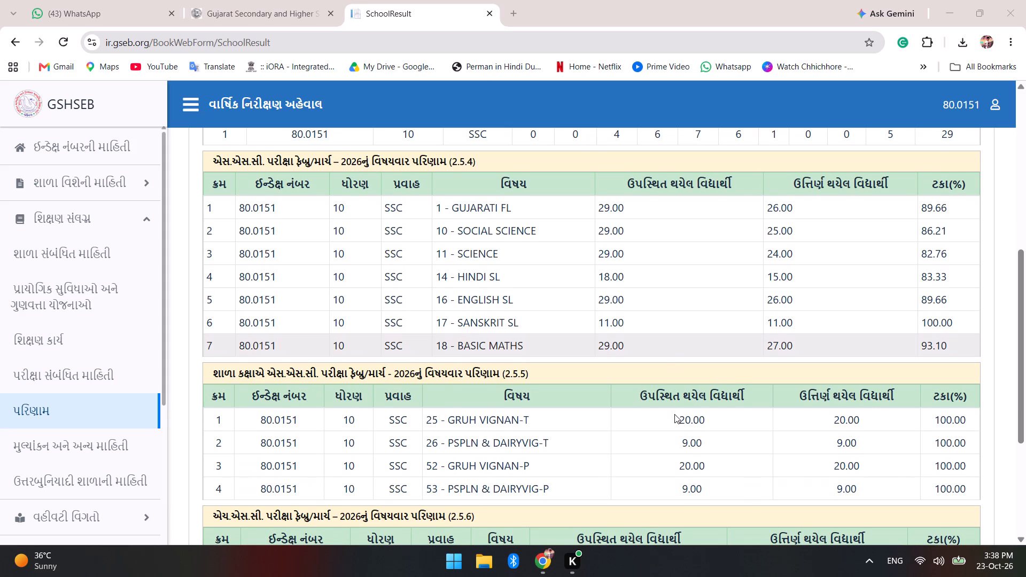
scroll(674, 414, "down", 1)
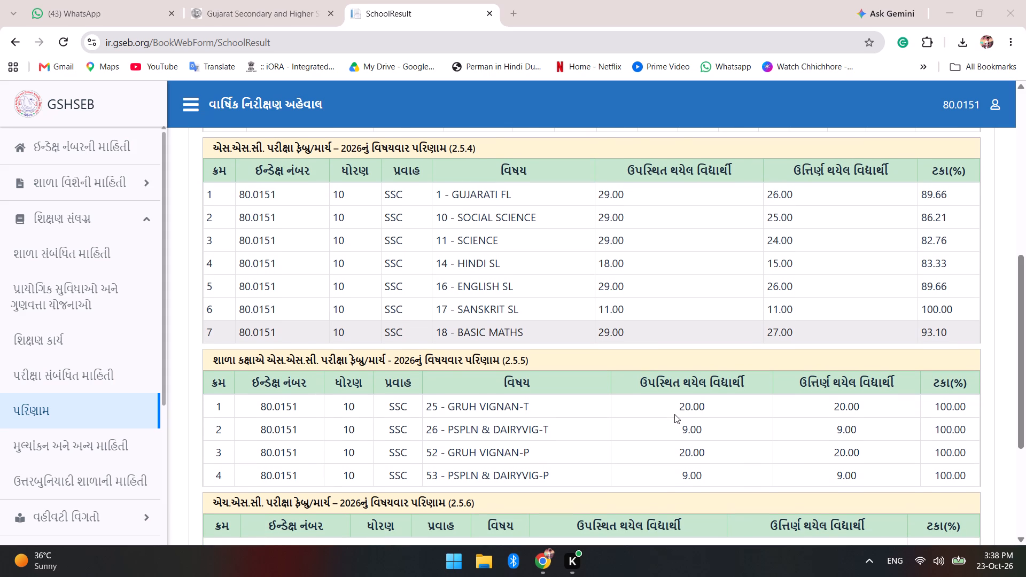
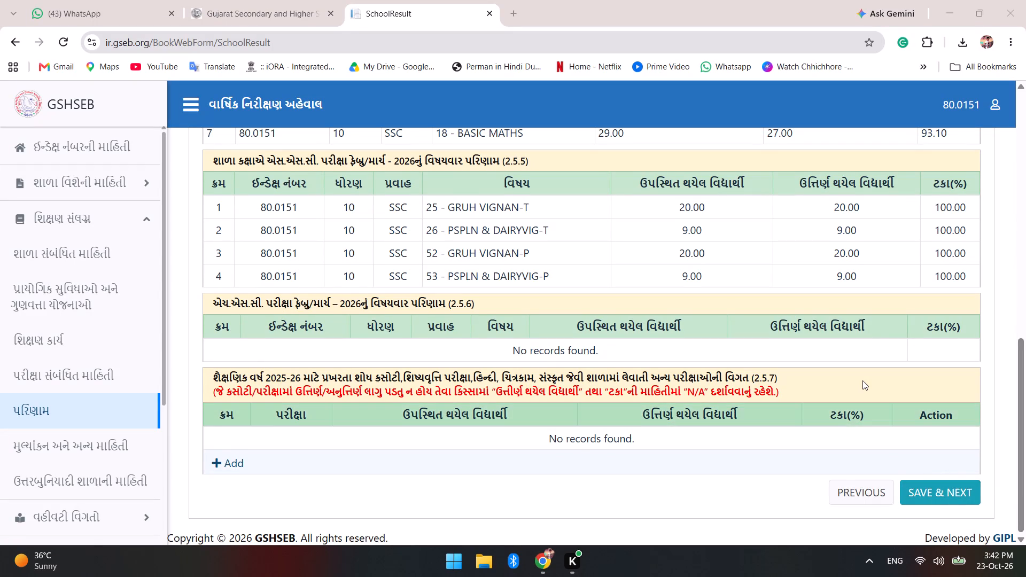
Check the results page through section 2.5.7, save it and proceed to the evaluation and other information page.
scroll(862, 380, "down", 1)
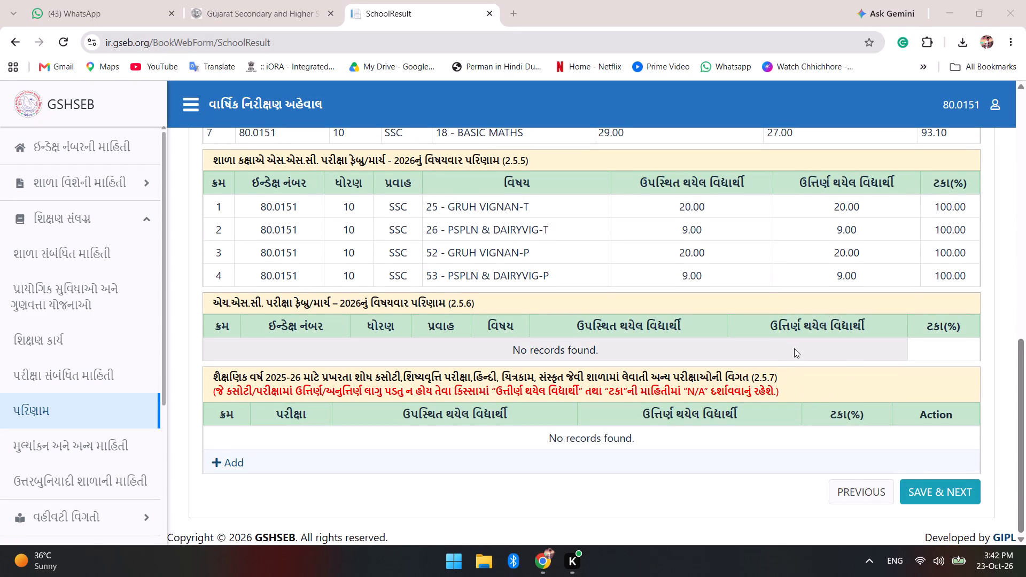
scroll(792, 345, "up", 5)
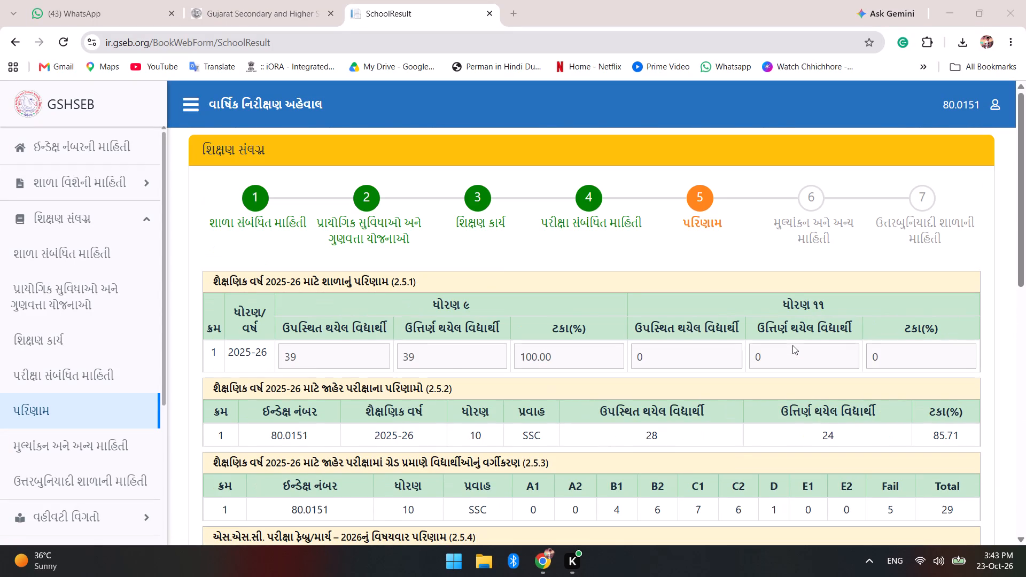
scroll(792, 345, "down", 5)
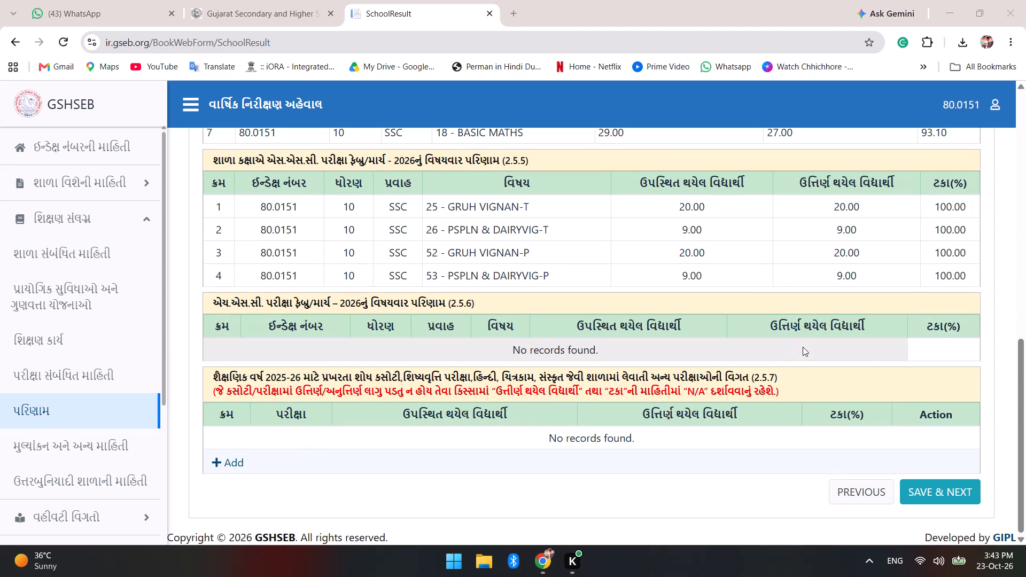
left_click(942, 487)
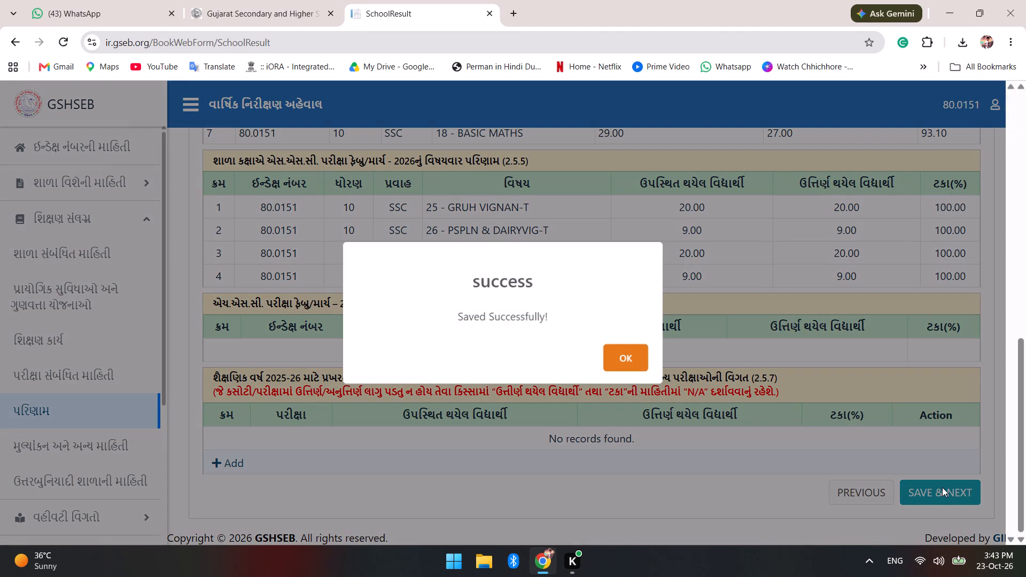
left_click(626, 357)
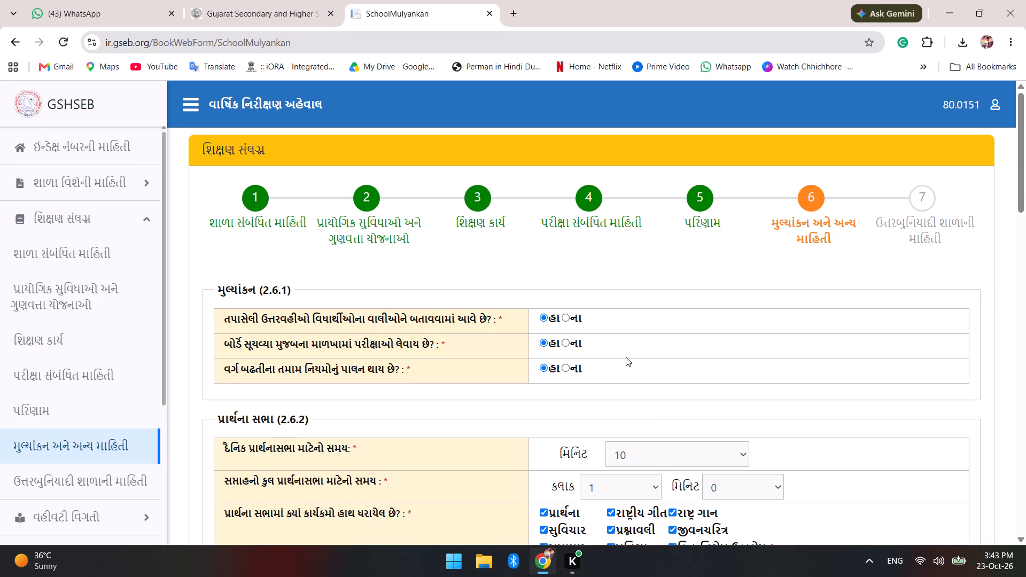
In the student council section (2.6.4), add the report writing, school safety, prayer, de-addiction, bulletin board and notice board committees.
scroll(626, 357, "down", 1)
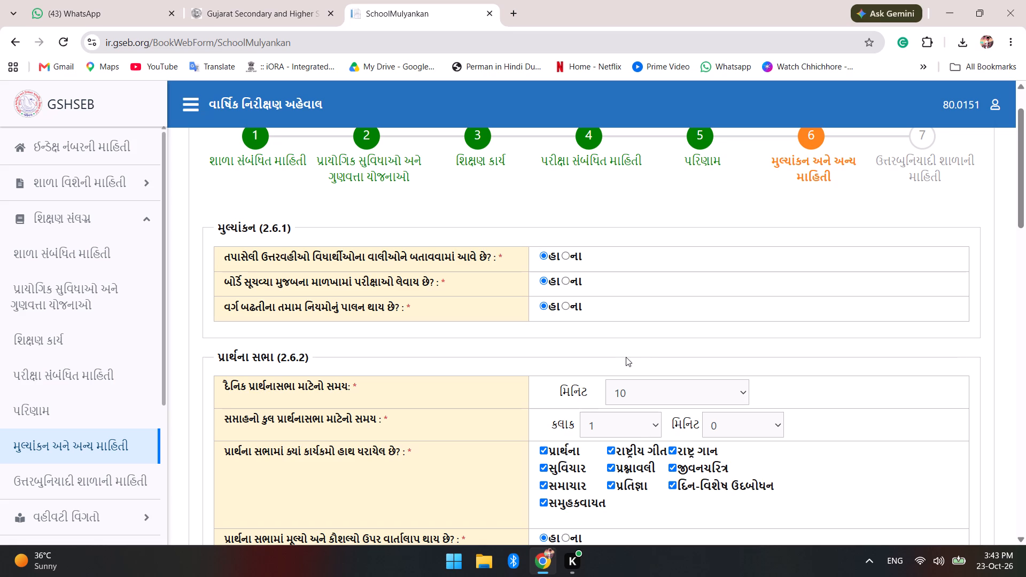
scroll(626, 357, "down", 2)
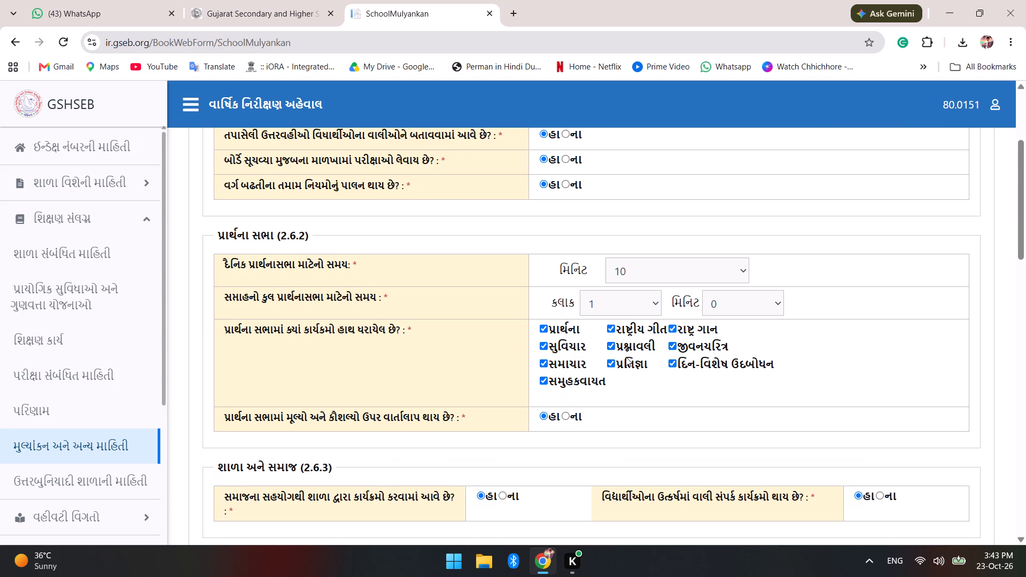
scroll(626, 357, "down", 3)
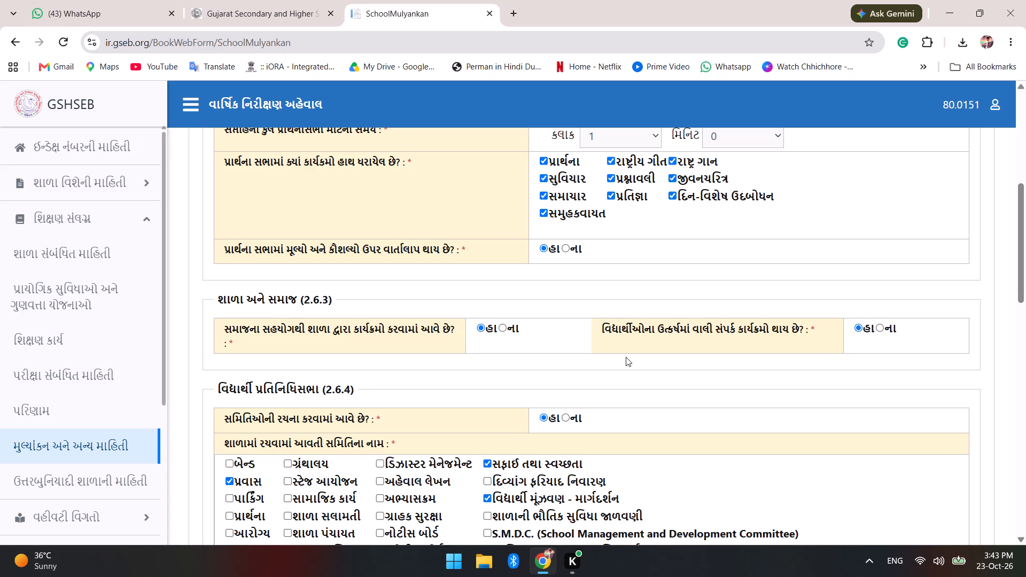
scroll(626, 357, "down", 2)
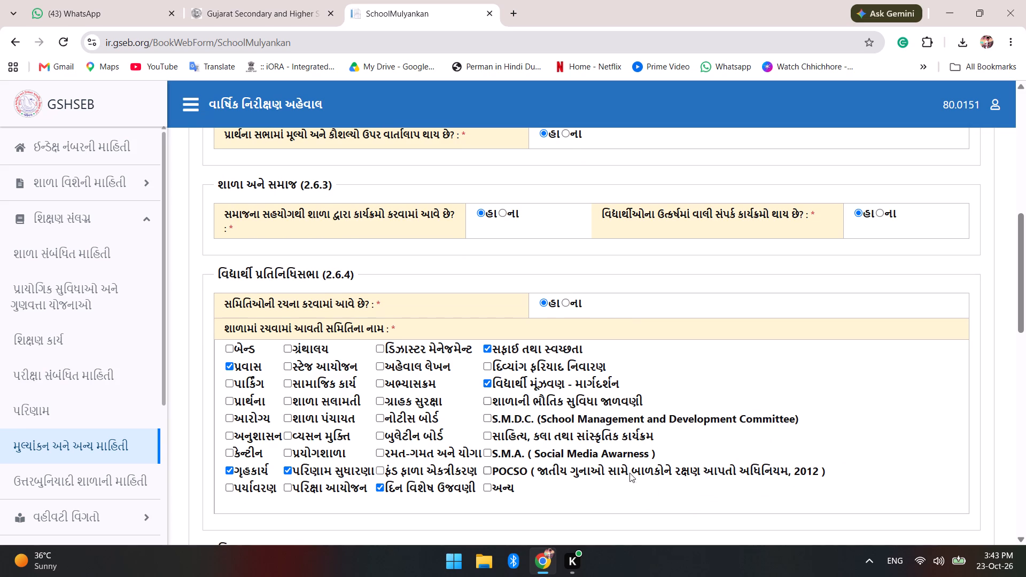
scroll(600, 328, "up", 1)
scroll(607, 319, "down", 3)
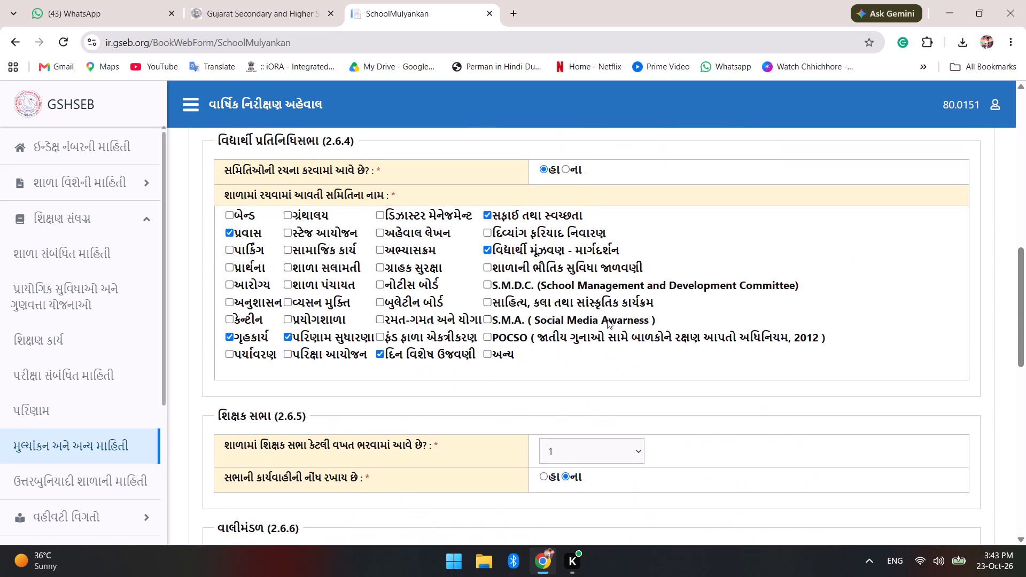
scroll(609, 316, "up", 2)
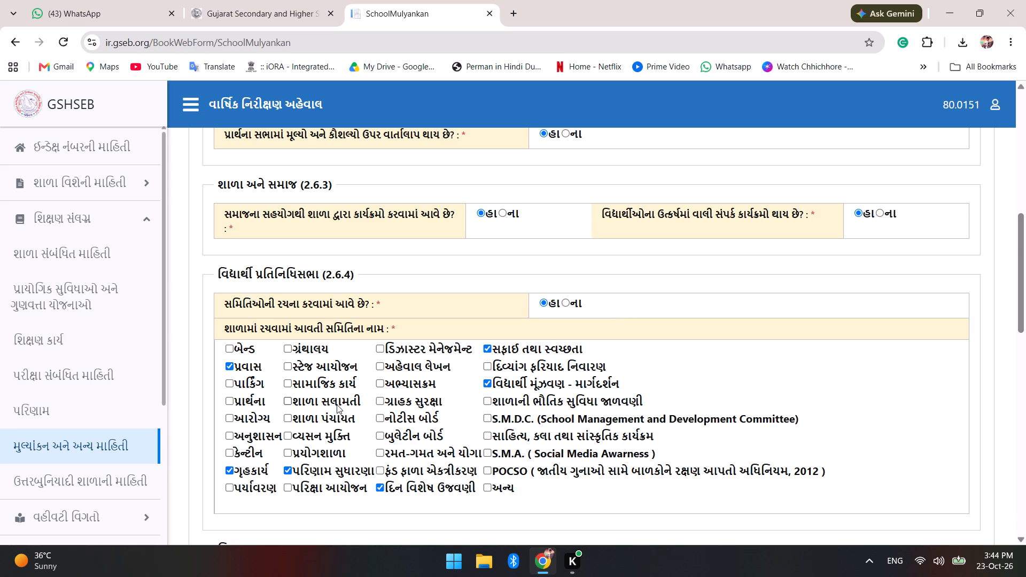
left_click(379, 369)
left_click(285, 400)
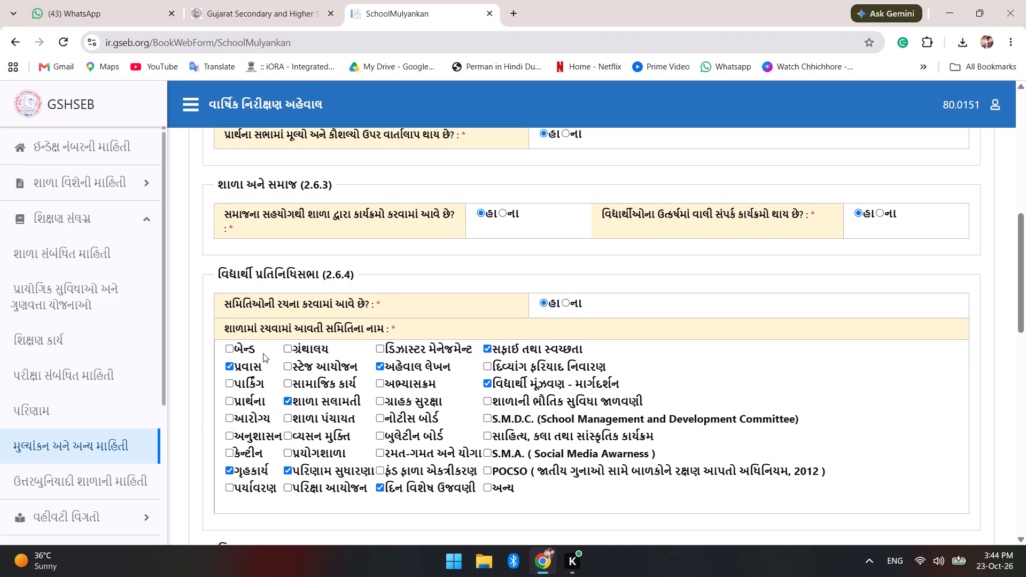
left_click(228, 401)
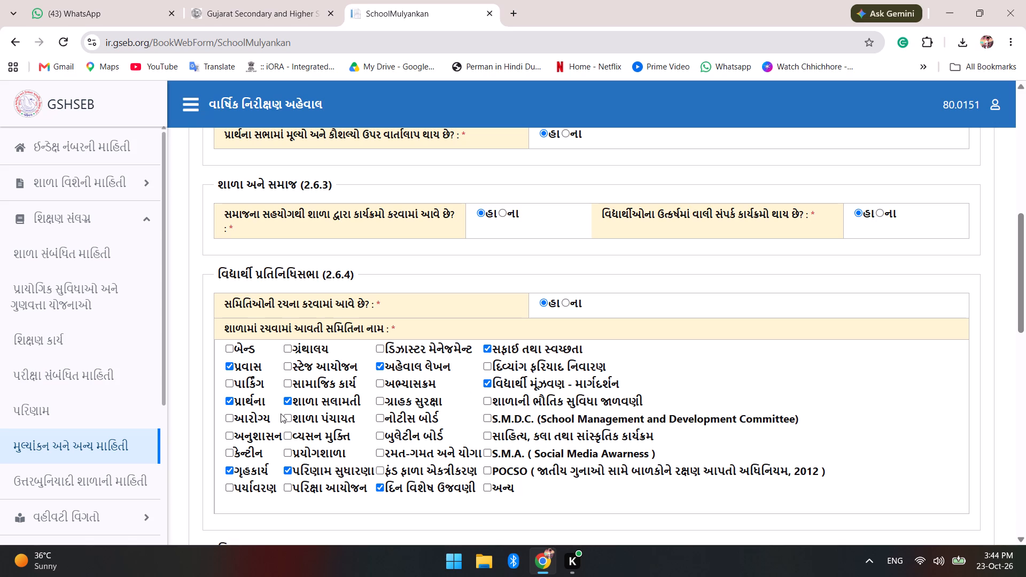
left_click(290, 433)
left_click(381, 434)
left_click(380, 416)
Review the teacher meeting (2.6.5) and parents' association (2.6.6) entries, including the meeting frequency and the association president's name.
scroll(379, 385, "down", 3)
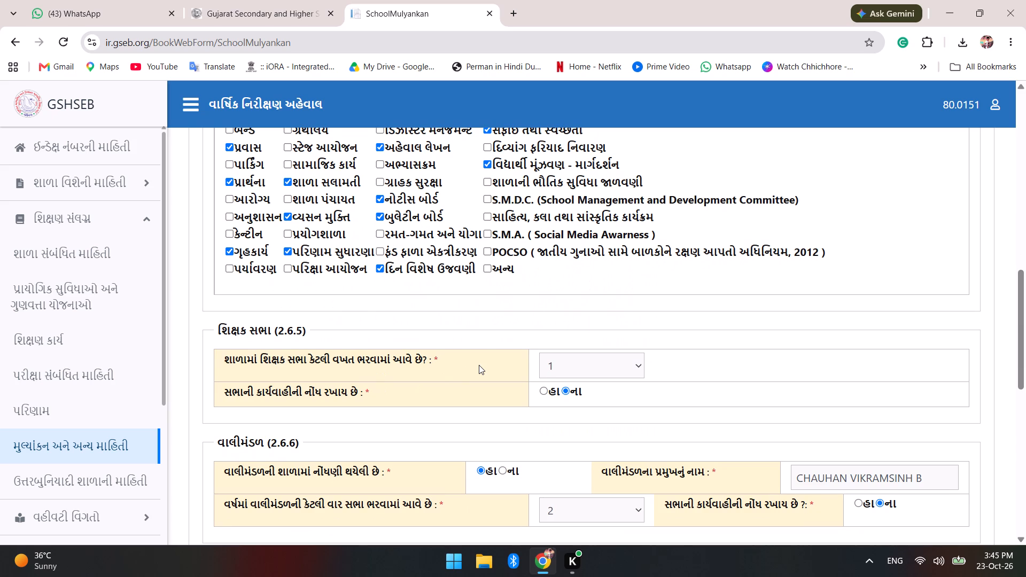
left_click(593, 357)
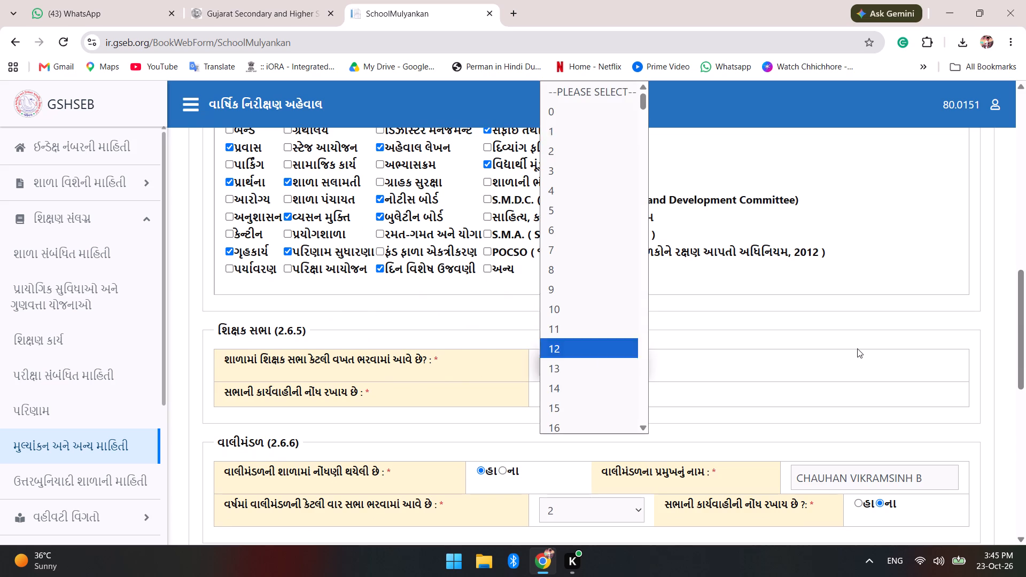
left_click(859, 349)
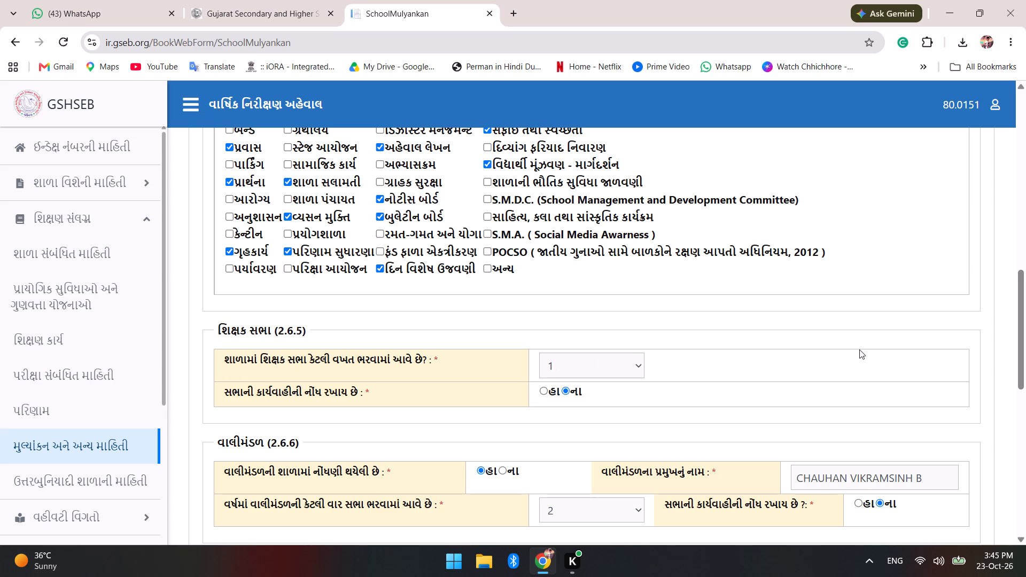
scroll(881, 271, "down", 2)
scroll(768, 292, "down", 2)
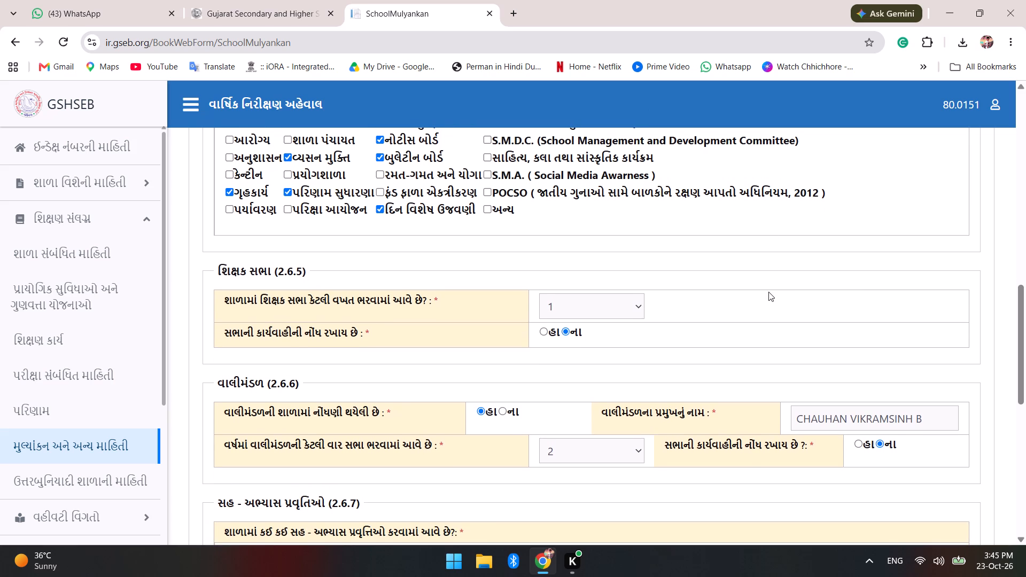
scroll(768, 292, "down", 2)
left_click(839, 342)
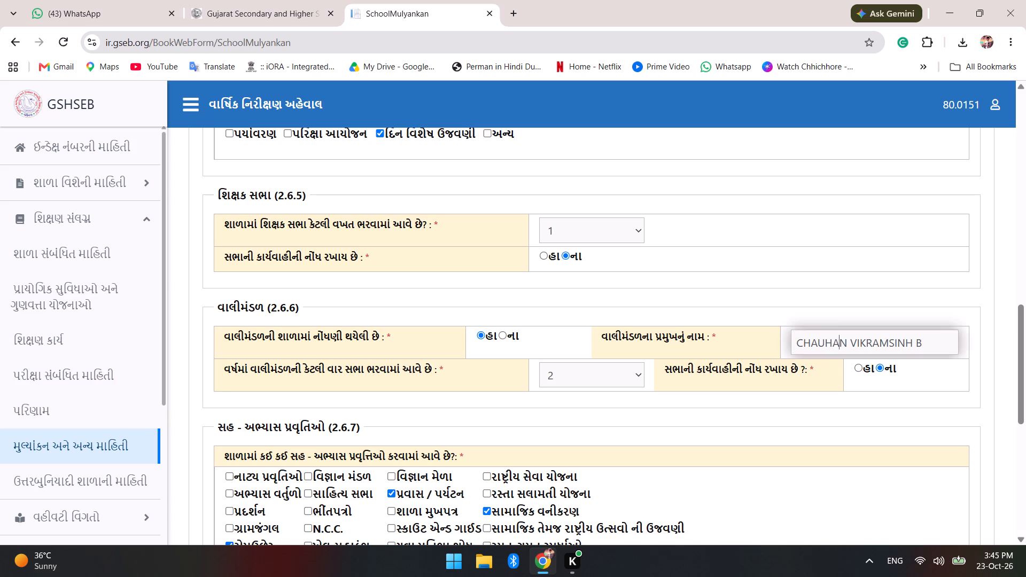
left_click(831, 314)
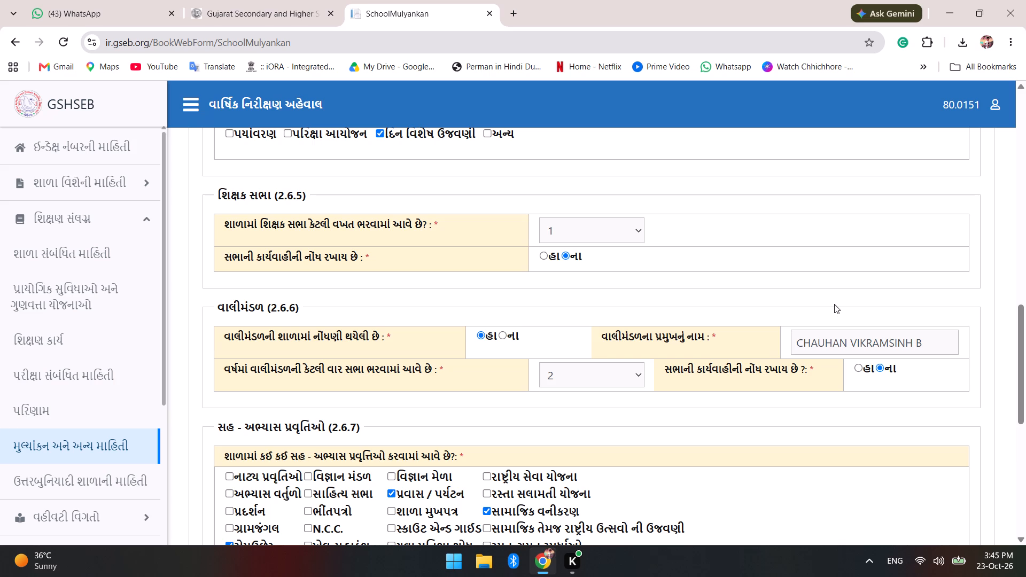
In the co-curricular activities (2.6.7), add maths club, science club, science fair, Khel Mahakumbh, sports competitions and yogasan.
scroll(834, 304, "down", 1)
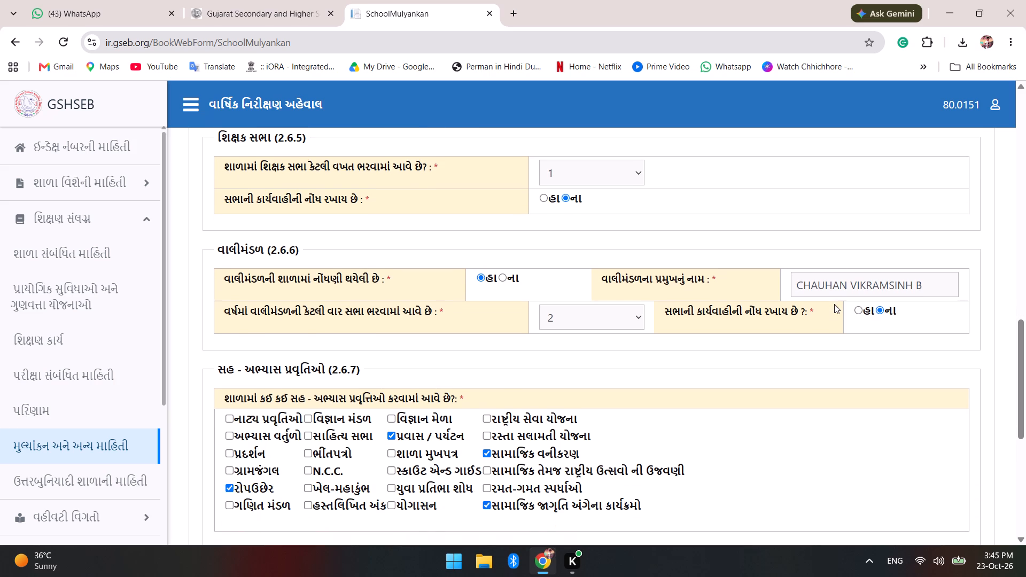
scroll(834, 304, "down", 1)
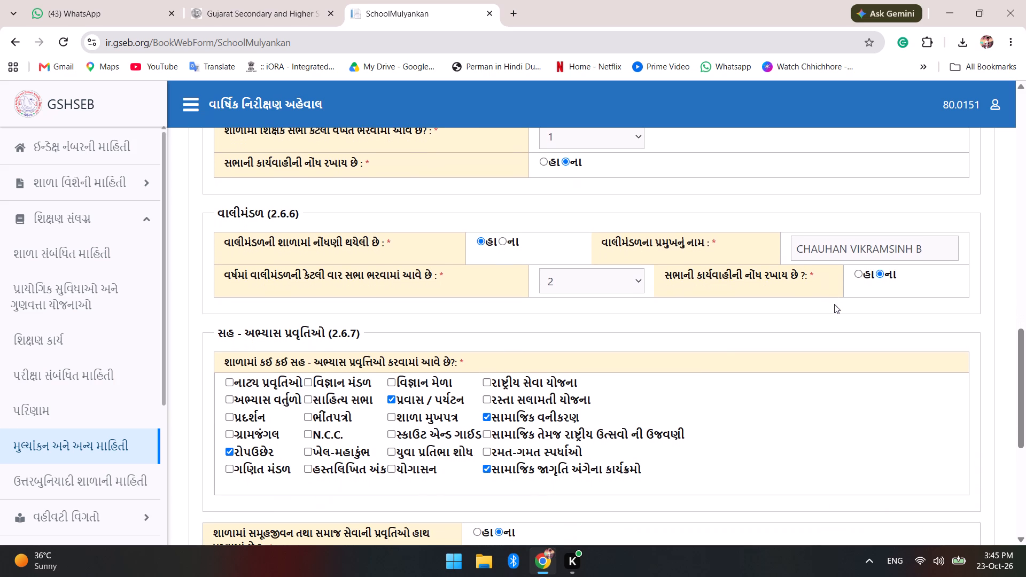
left_click(638, 341)
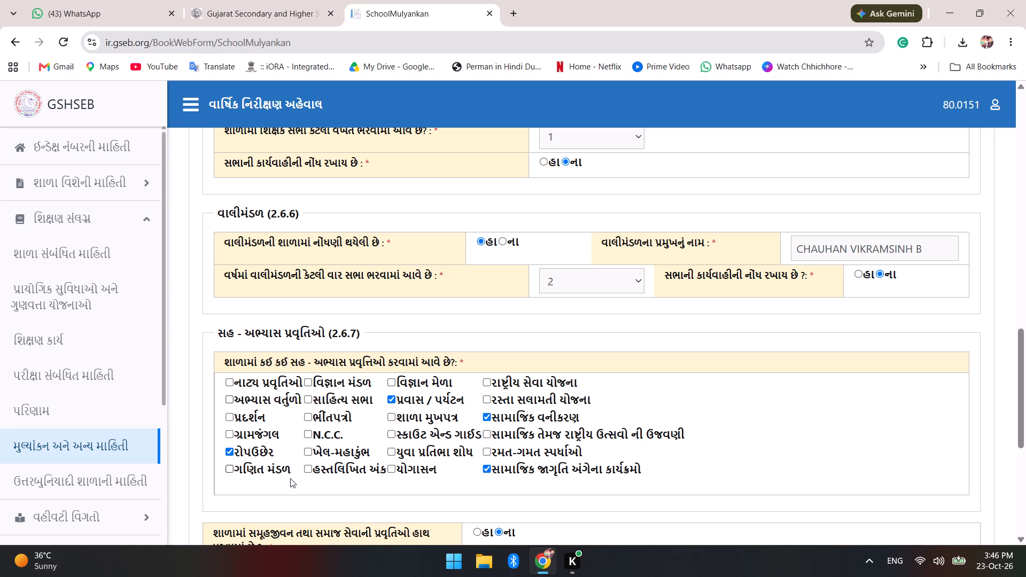
left_click(228, 468)
left_click(305, 380)
scroll(380, 388, "down", 1)
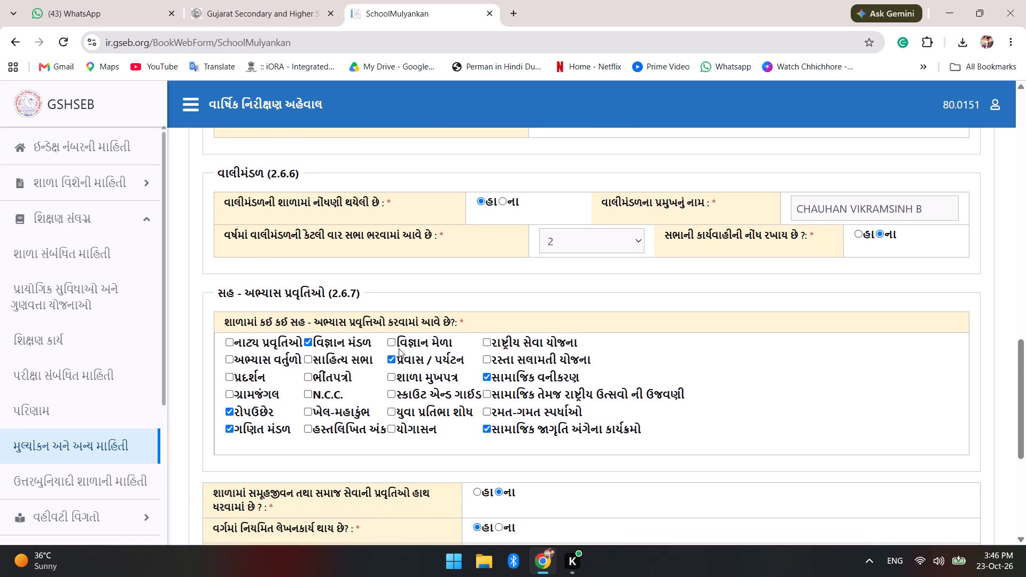
left_click(394, 341)
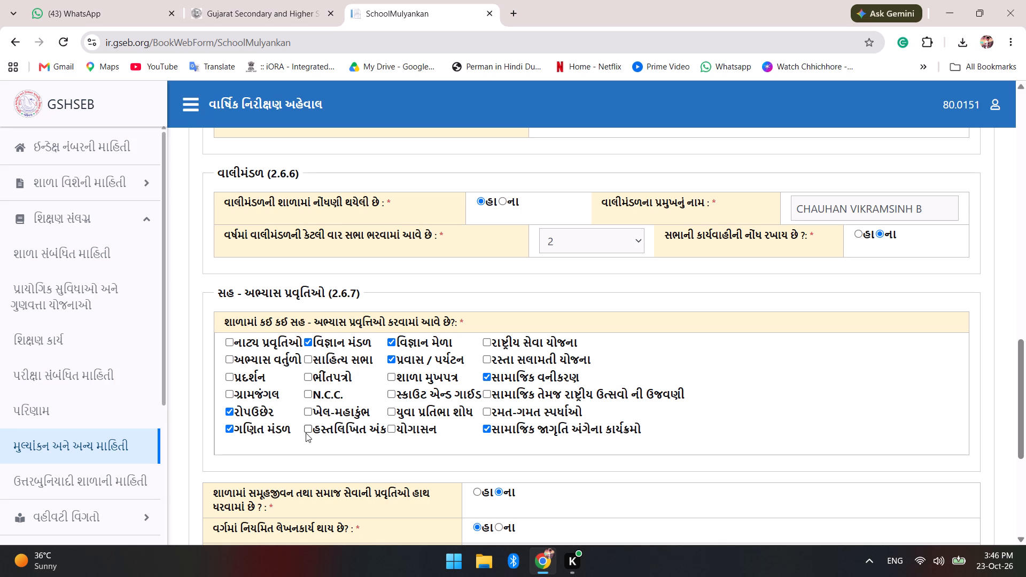
left_click(310, 416)
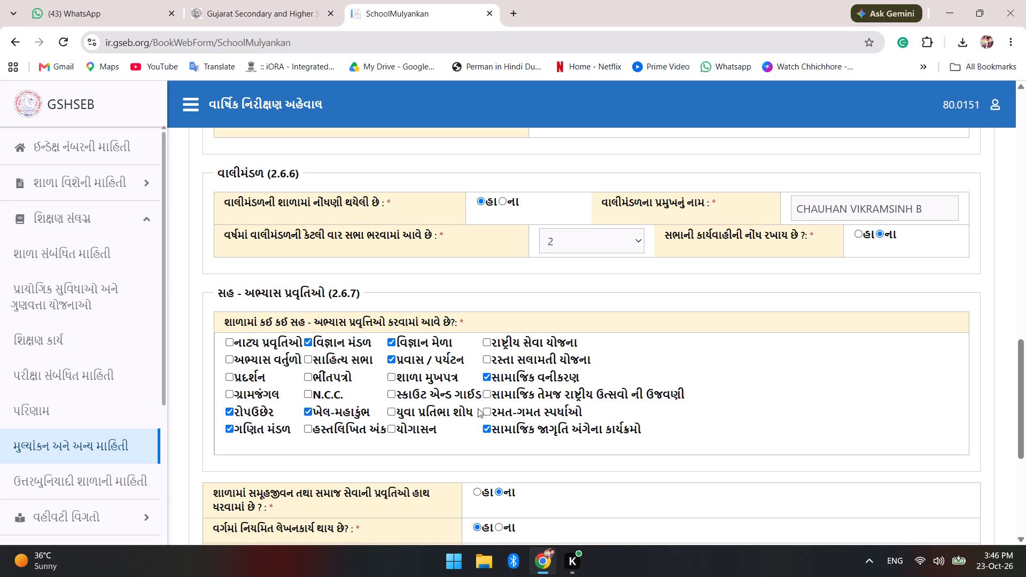
left_click(484, 410)
scroll(434, 463, "down", 2)
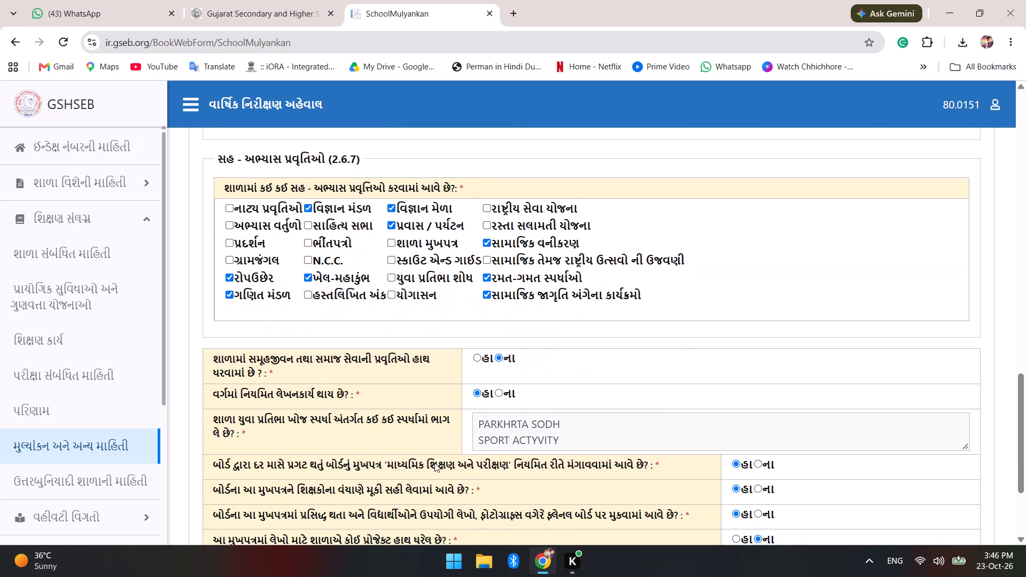
scroll(434, 463, "down", 1)
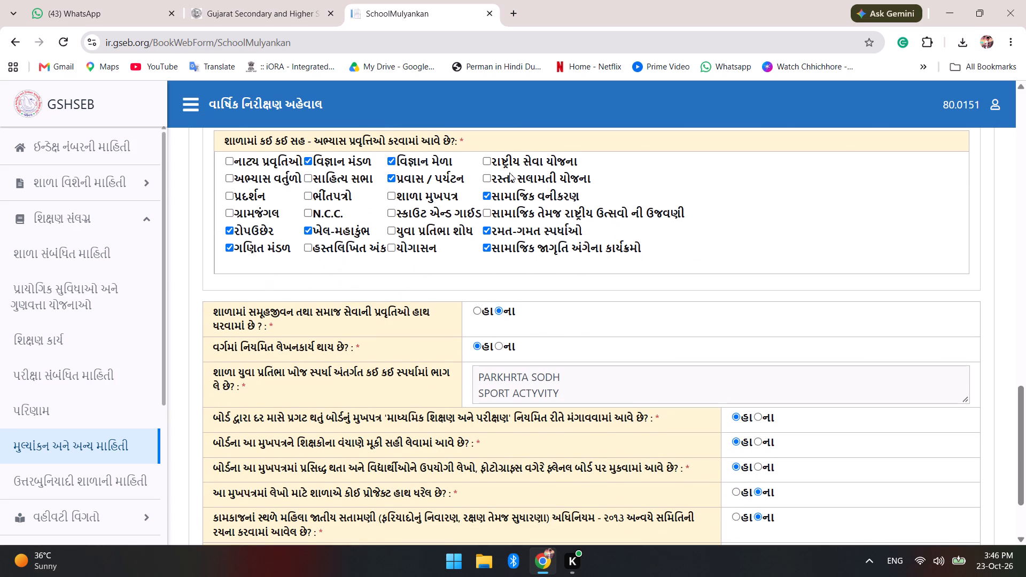
left_click(395, 251)
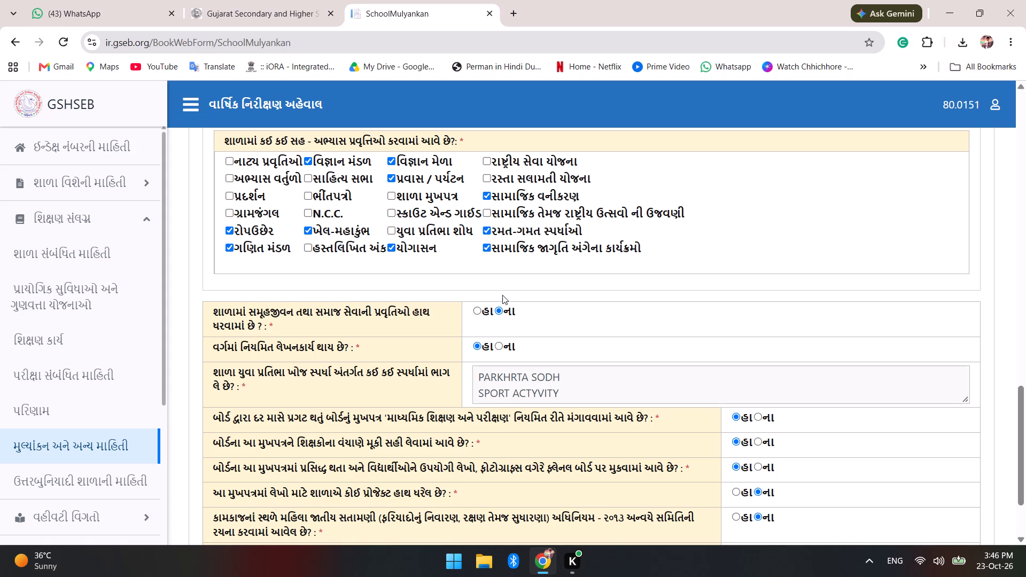
Correct the second youth talent search competition entry to read SPORT ACTIVITY.
left_click(535, 396)
key("BackSpace")
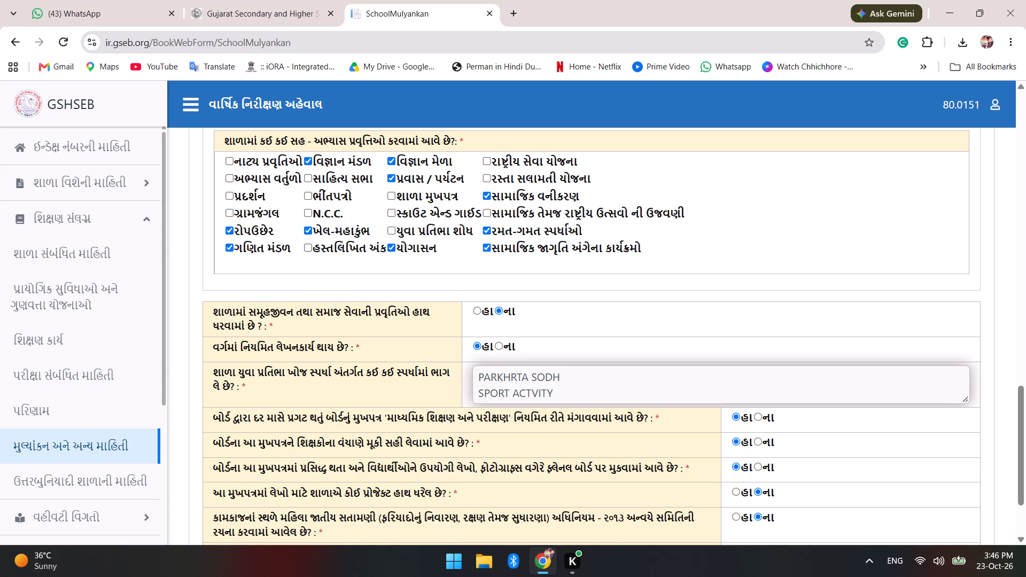
key("i")
left_click(688, 261)
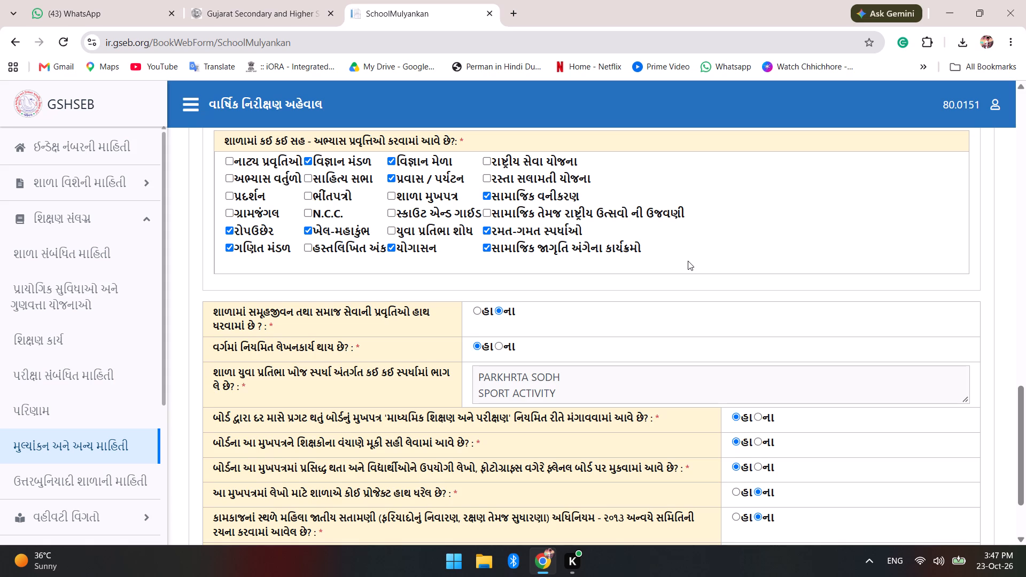
Check the remaining board magazine and POCSO answers, save the evaluation page and proceed to the Uttar Buniyadi school page.
scroll(688, 261, "down", 2)
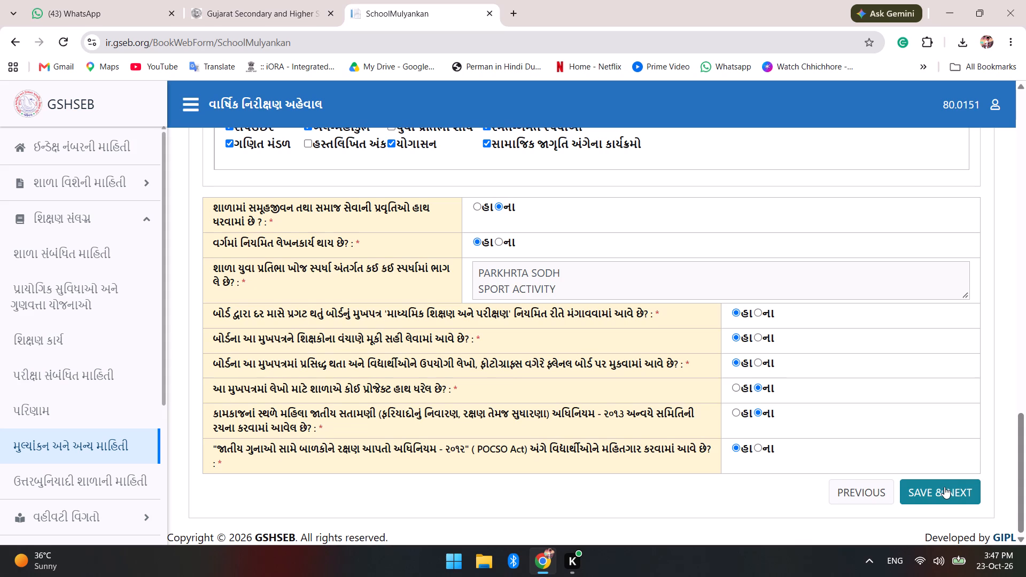
left_click(943, 488)
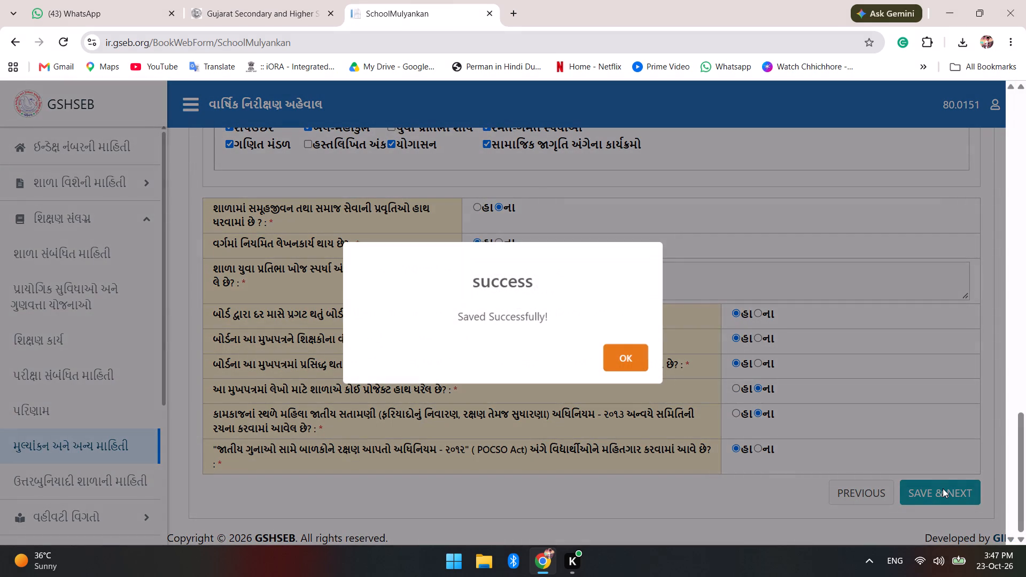
key("Return")
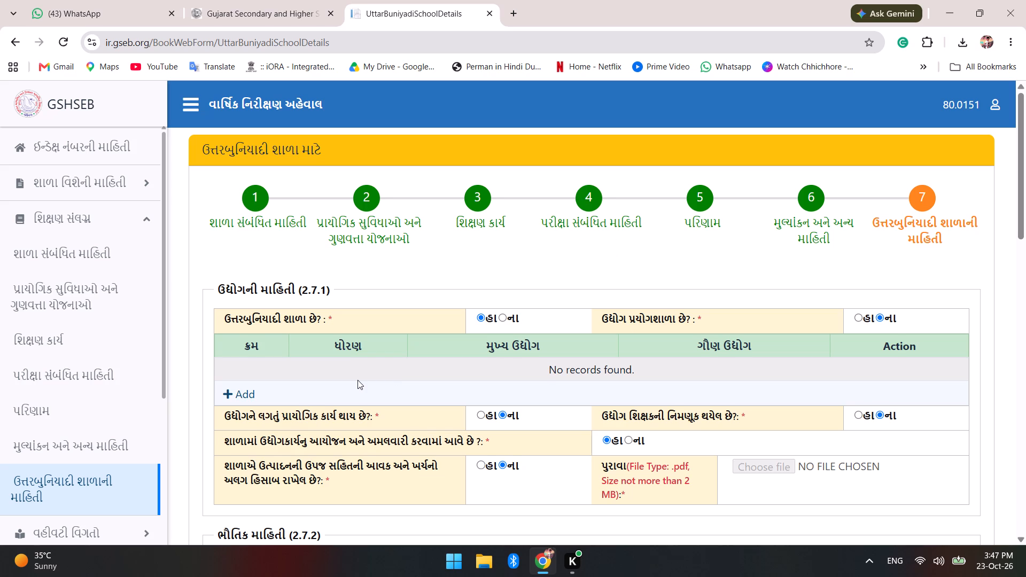
Review the Uttar Buniyadi school page's industry (2.7.1) and physical information (2.7.2) answers.
scroll(357, 380, "down", 3)
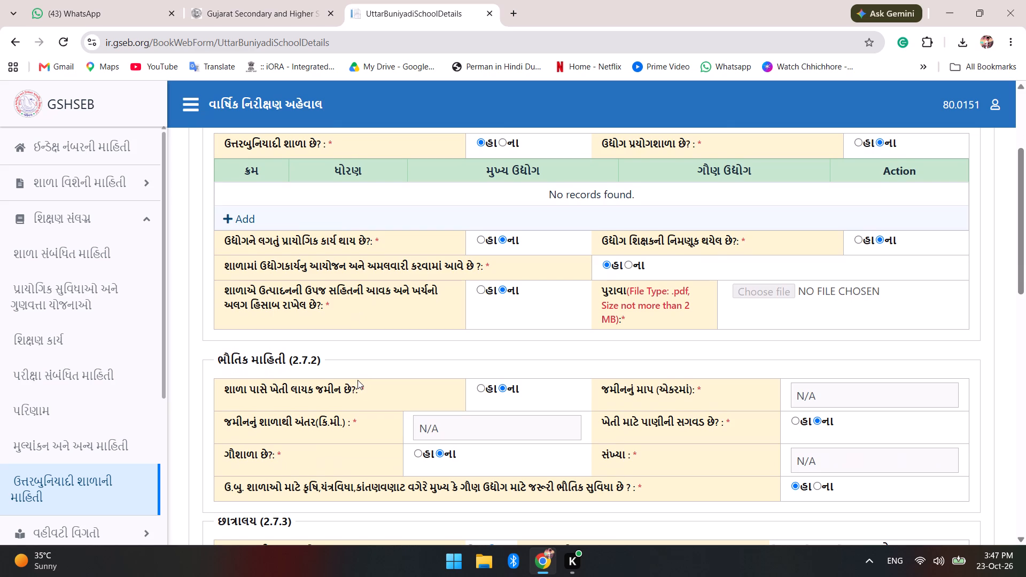
scroll(357, 380, "down", 3)
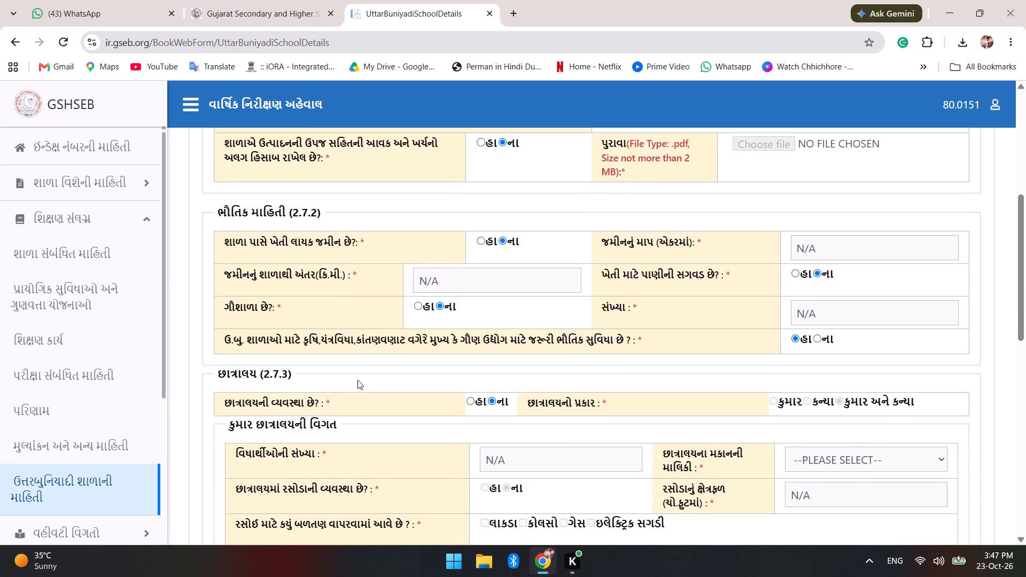
scroll(357, 380, "up", 3)
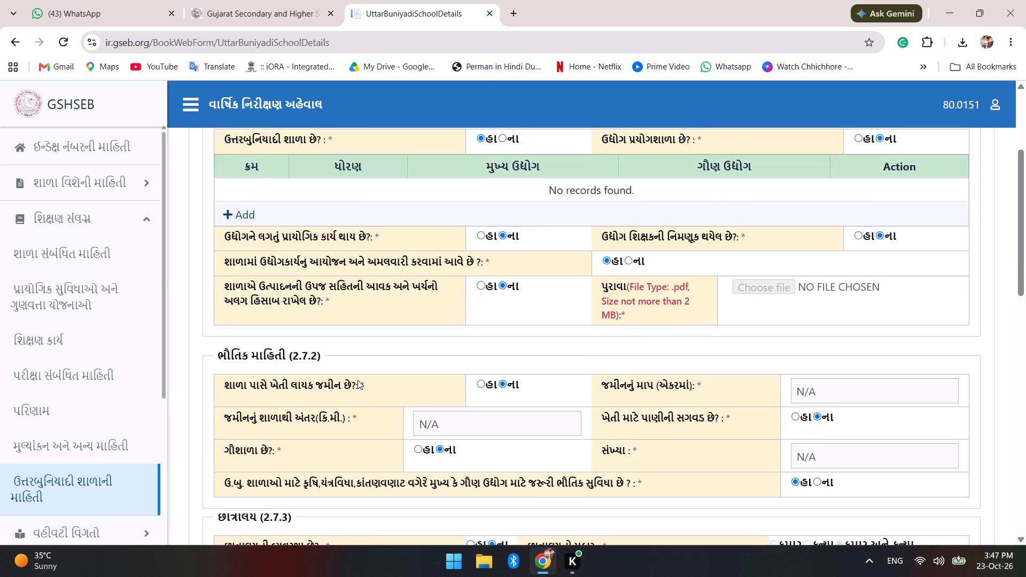
scroll(357, 380, "up", 1)
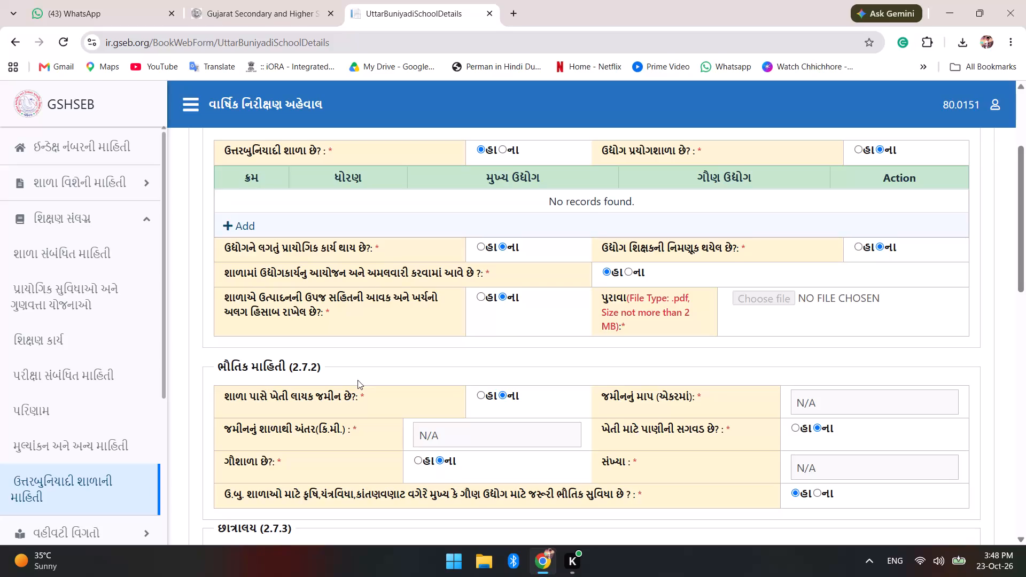
scroll(357, 380, "down", 1)
scroll(383, 334, "down", 1)
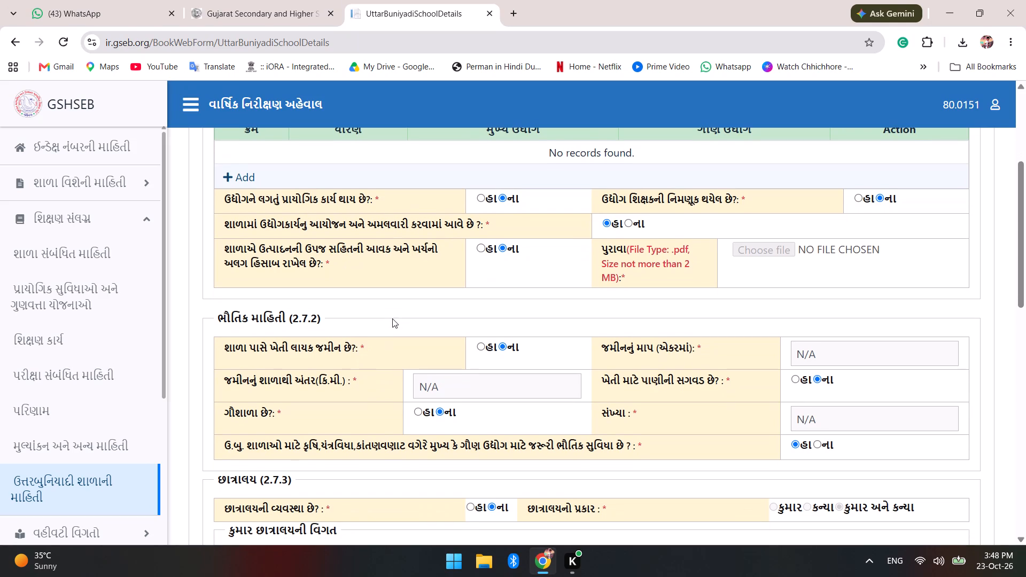
scroll(392, 318, "down", 3)
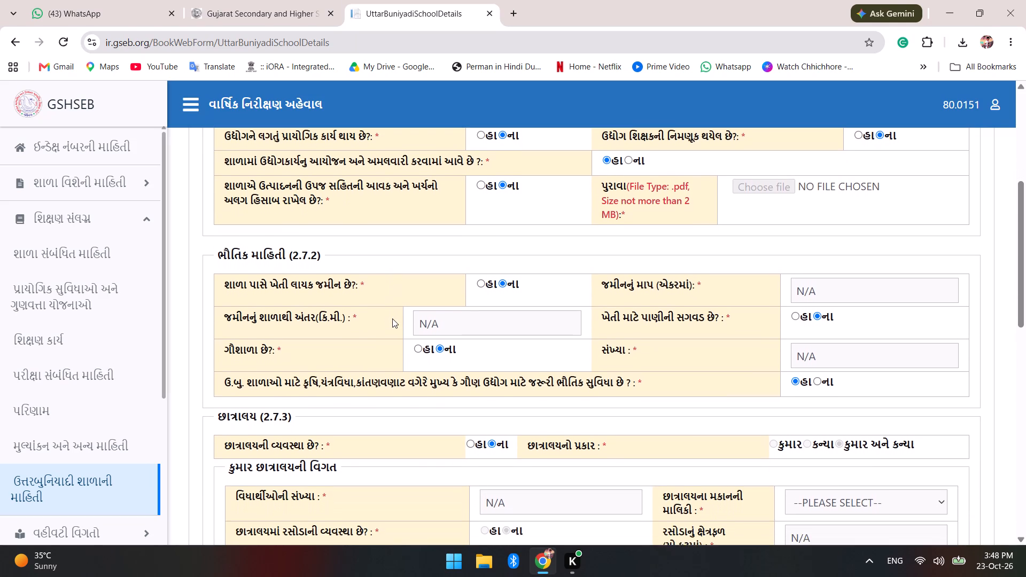
scroll(392, 318, "down", 1)
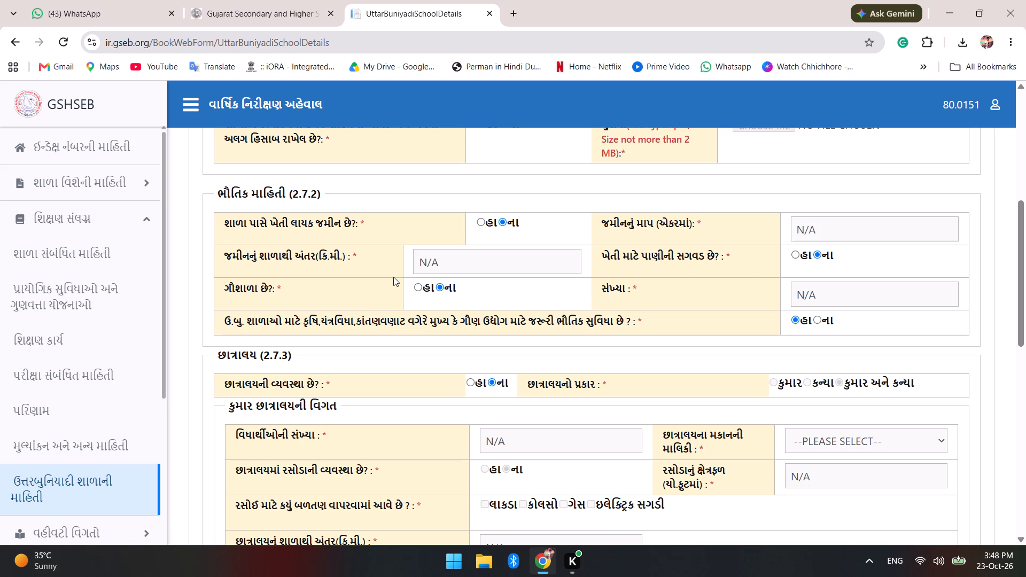
Check the boys' and girls' hostel details (2.7.3), save the page and proceed to the office and accounts details.
scroll(393, 277, "down", 3)
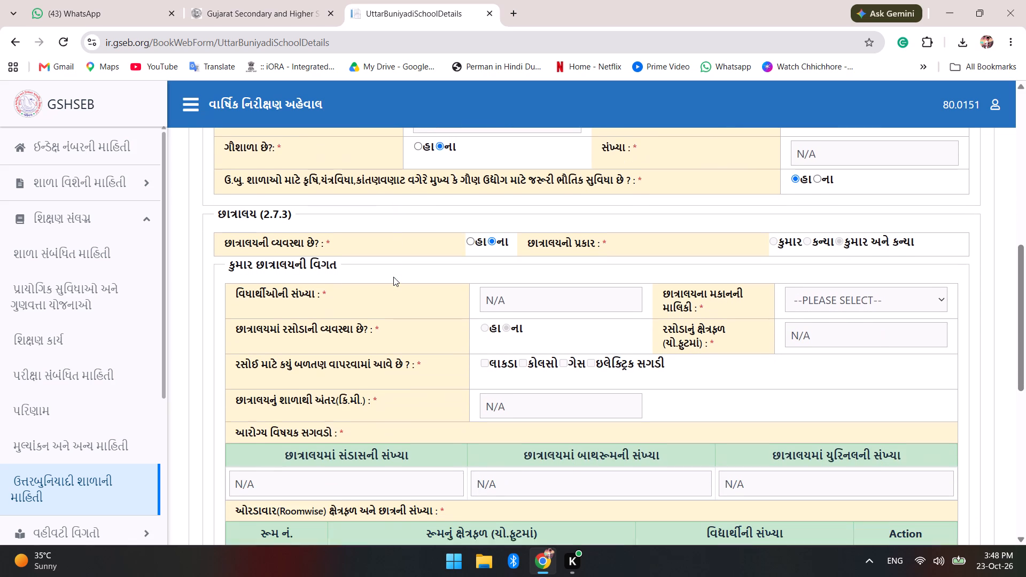
scroll(393, 277, "down", 1)
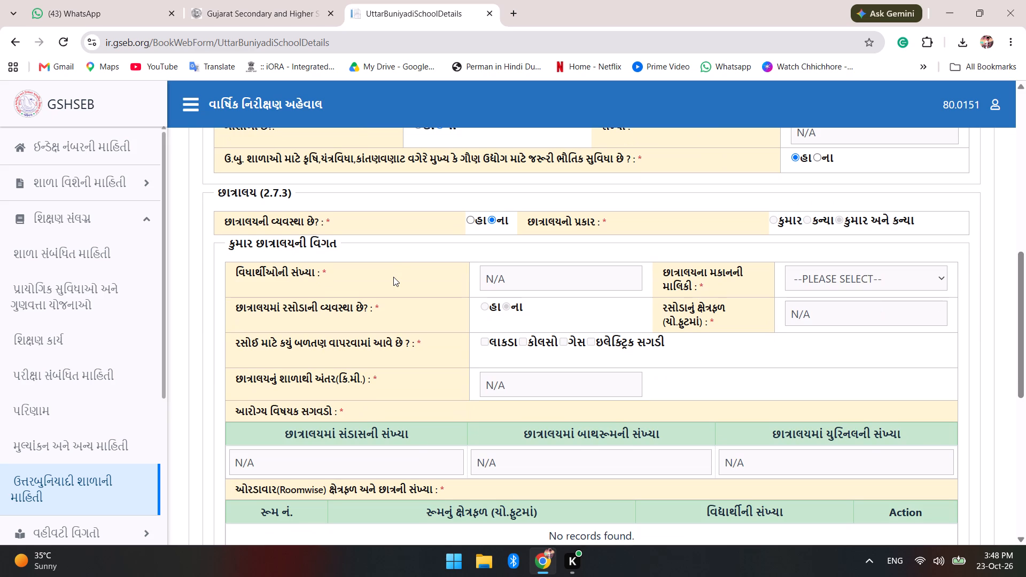
scroll(393, 277, "down", 4)
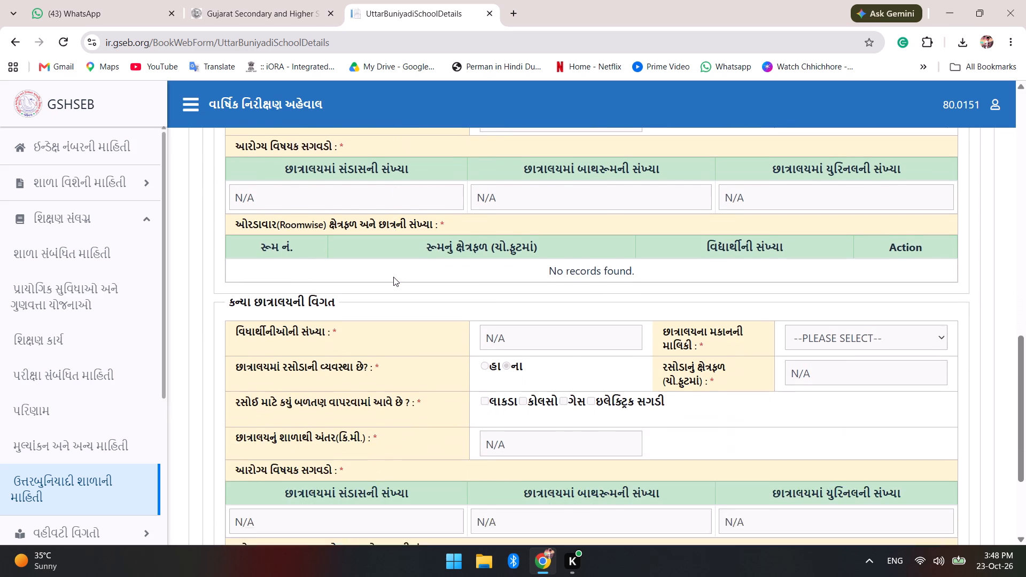
scroll(393, 277, "down", 1)
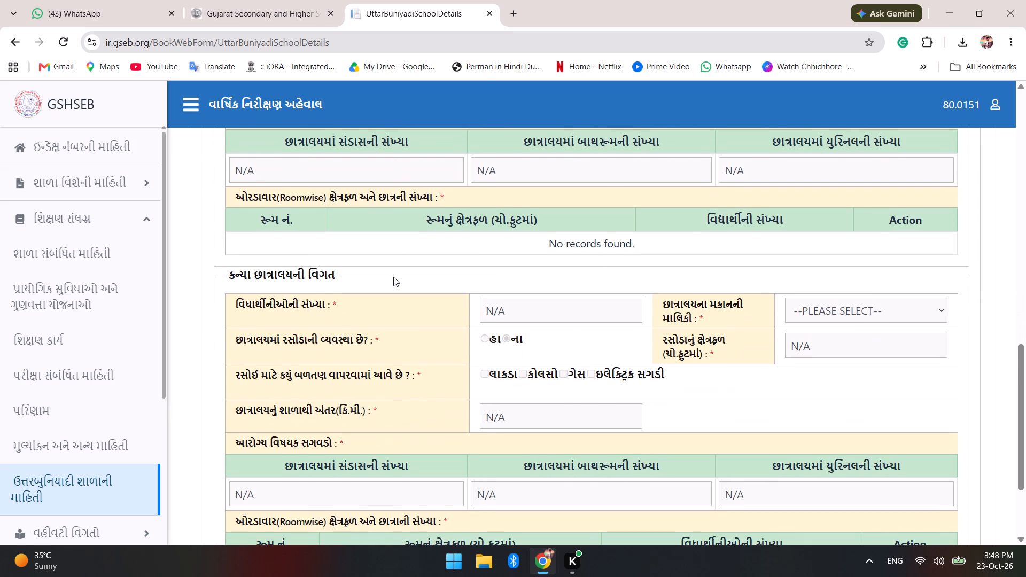
scroll(393, 277, "down", 1)
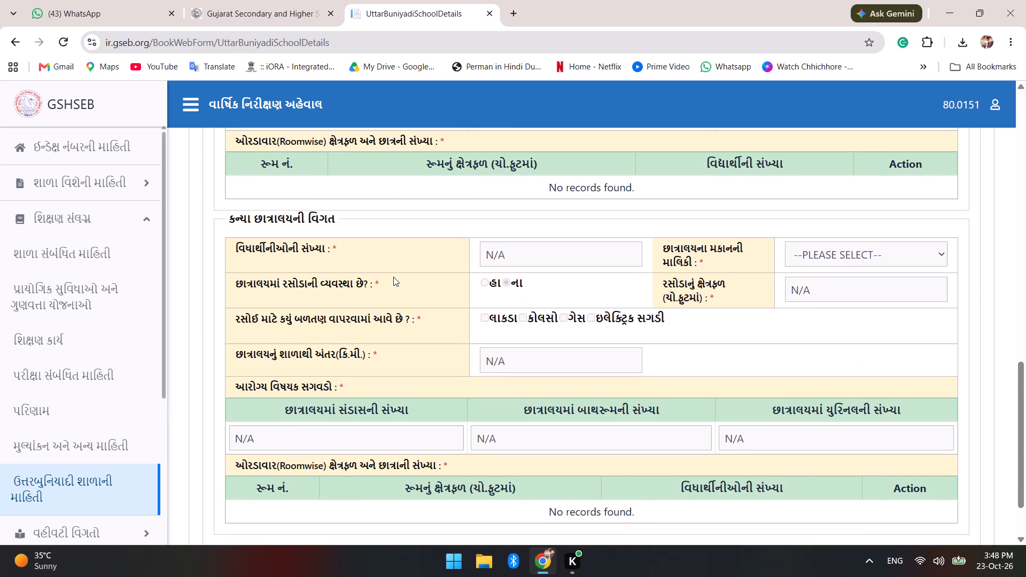
scroll(393, 277, "down", 5)
left_click(944, 490)
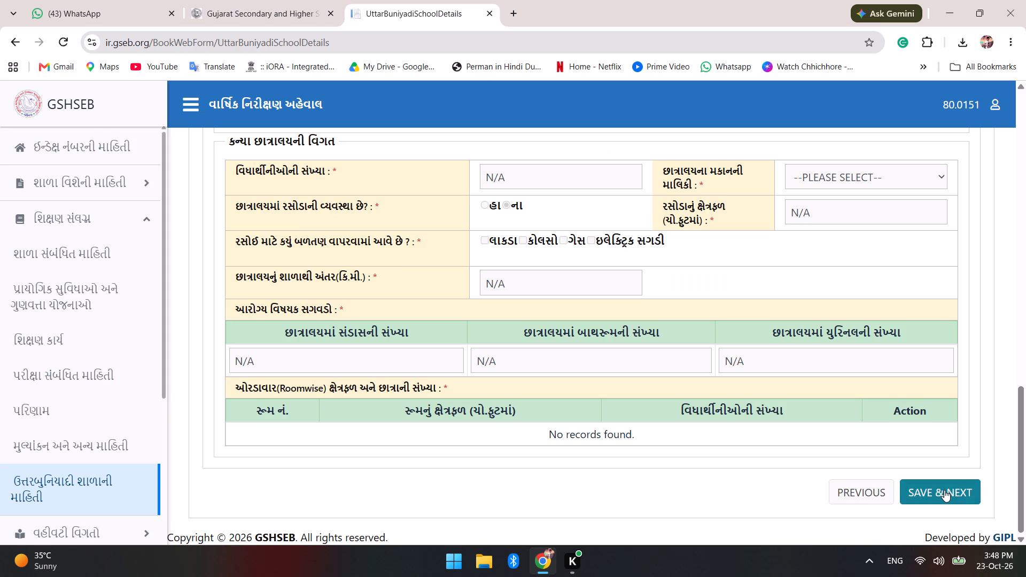
key("Return")
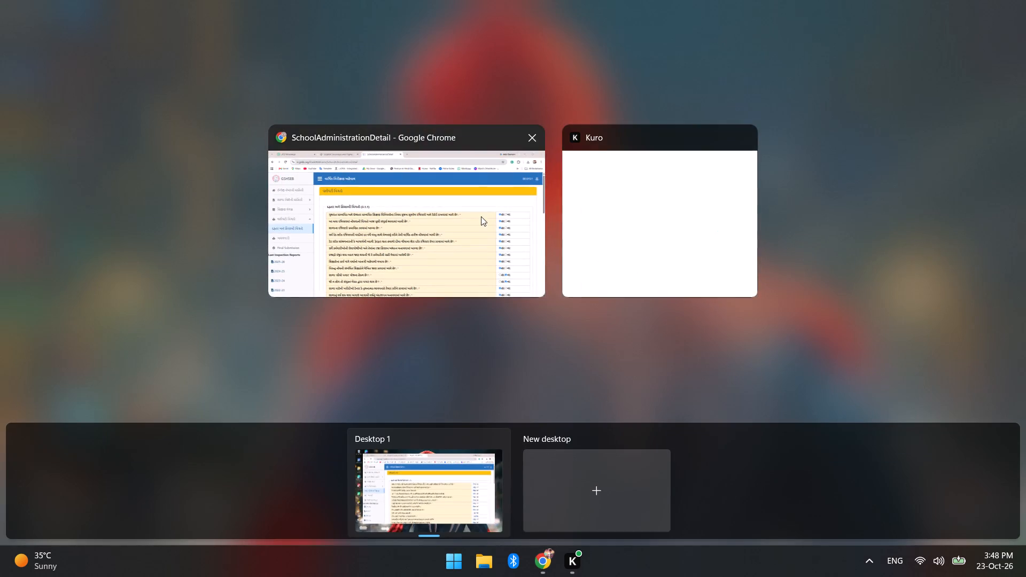
Return to the inspection report and examine the office and accounts questions, including the expenditure, student contribution, admission and building safety entries.
left_click(458, 206)
scroll(496, 337, "down", 4)
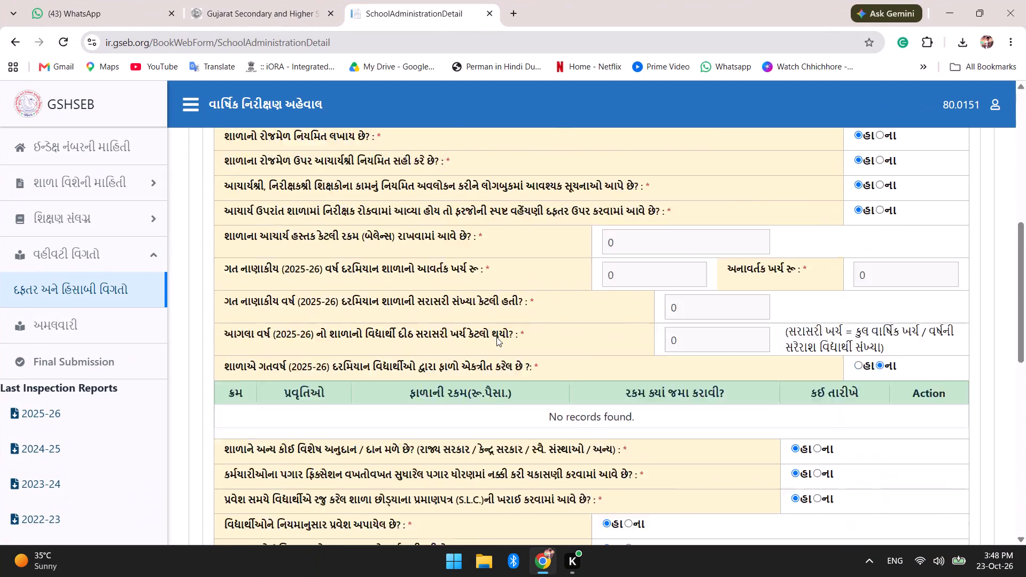
scroll(496, 337, "down", 1)
scroll(496, 337, "up", 2)
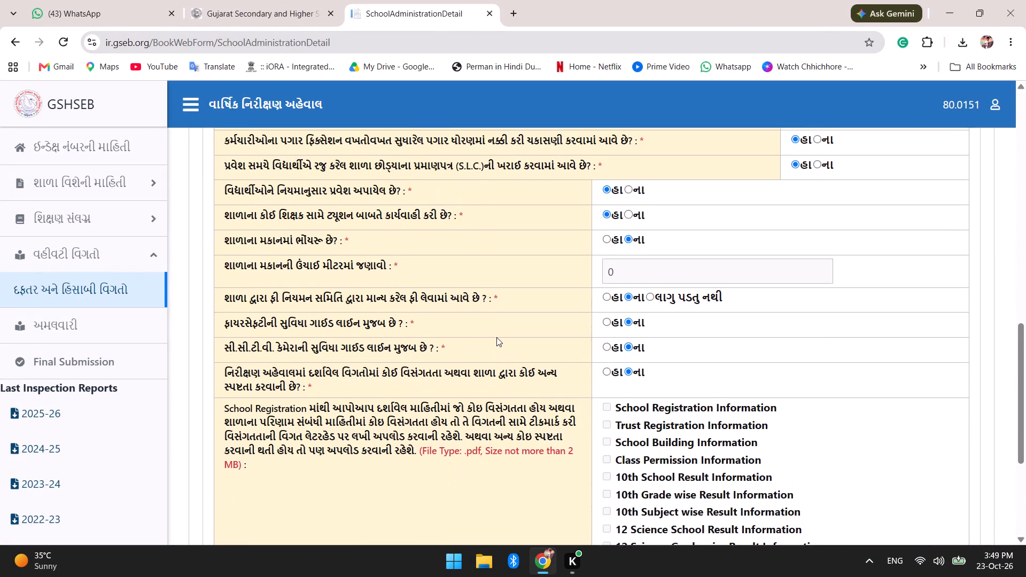
scroll(496, 337, "up", 3)
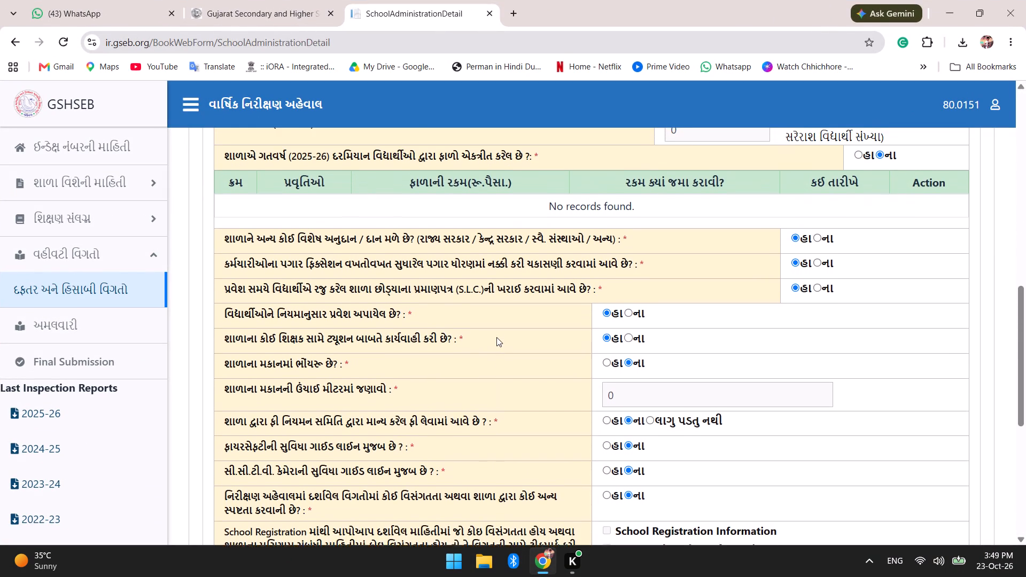
scroll(496, 337, "up", 2)
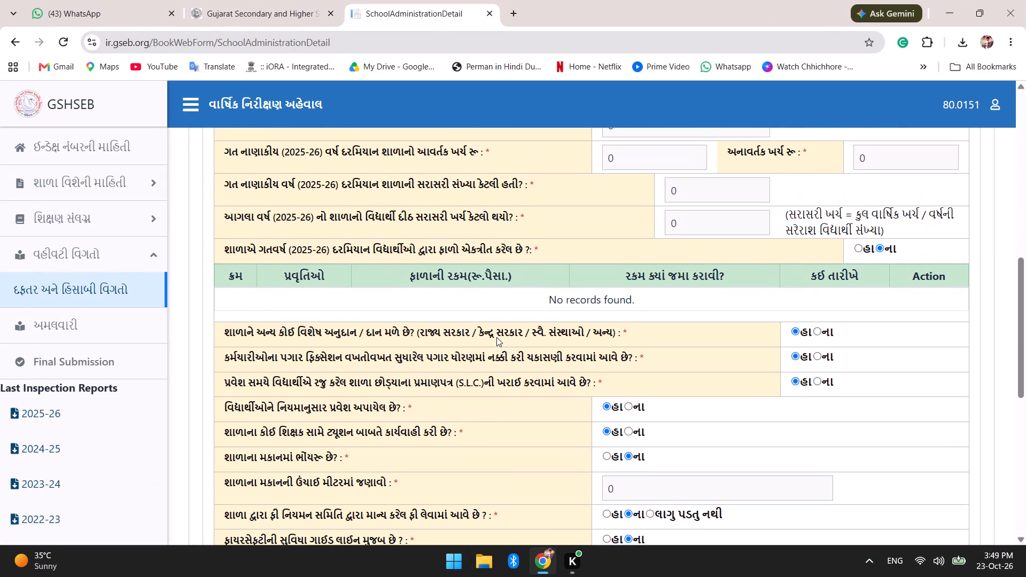
scroll(496, 337, "up", 1)
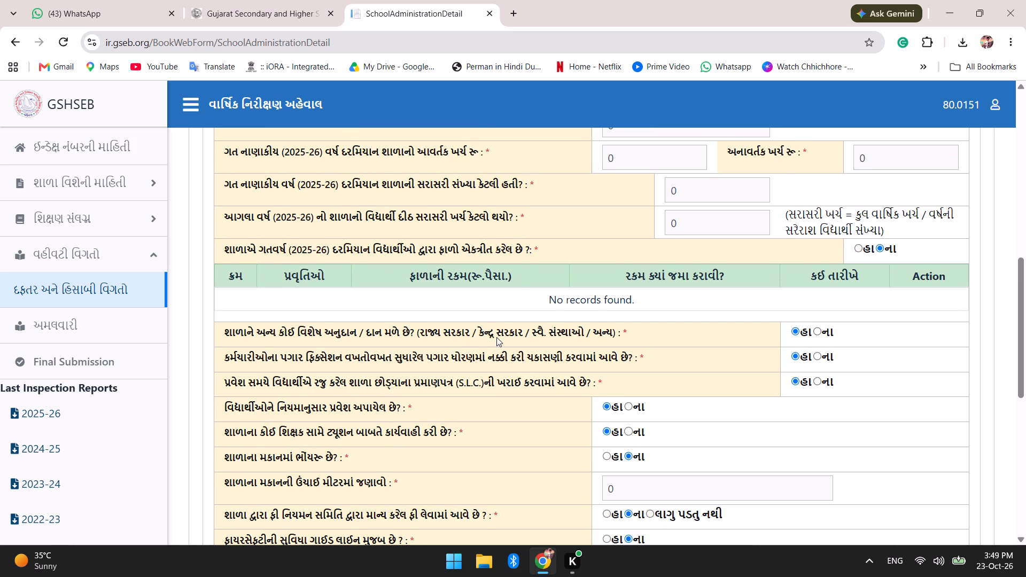
scroll(496, 337, "up", 2)
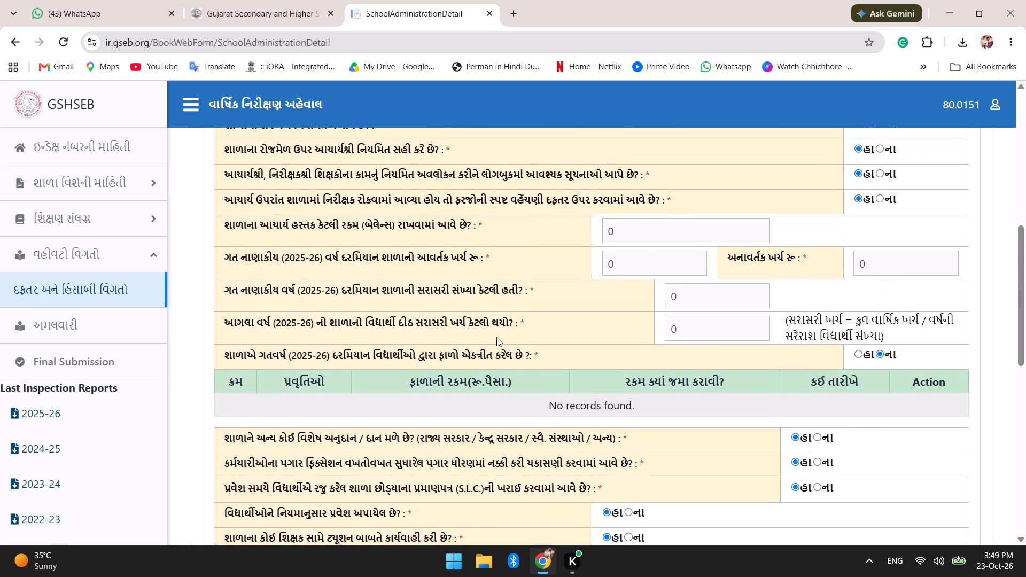
scroll(496, 337, "up", 2)
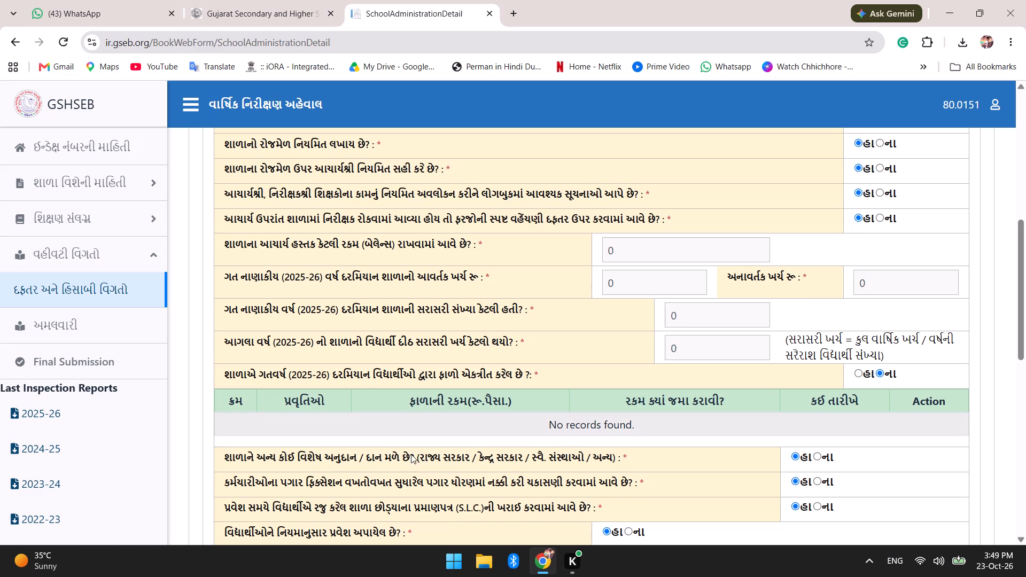
scroll(100, 406, "down", 3)
scroll(143, 418, "down", 7)
scroll(21, 427, "up", 6)
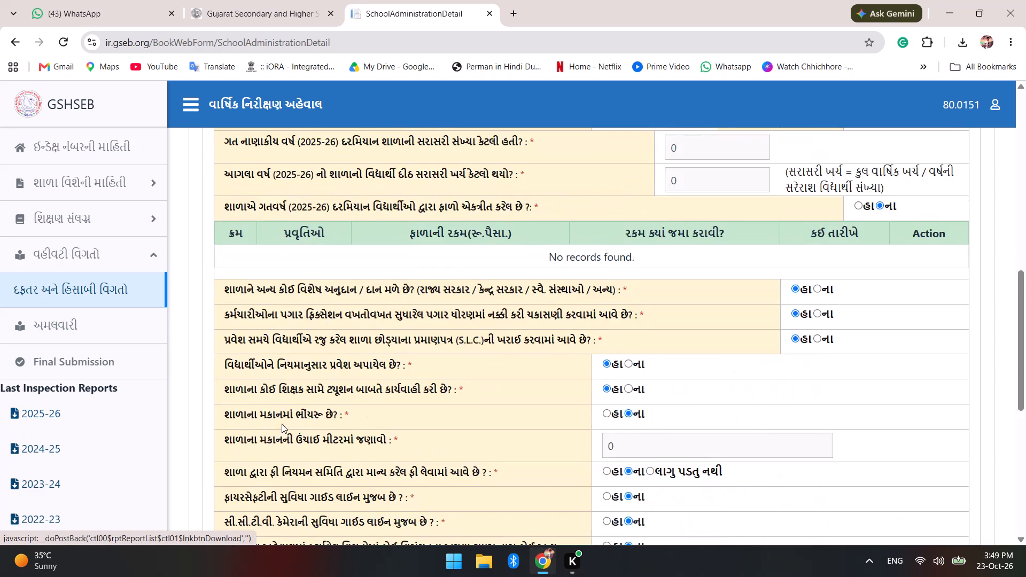
scroll(287, 425, "up", 3)
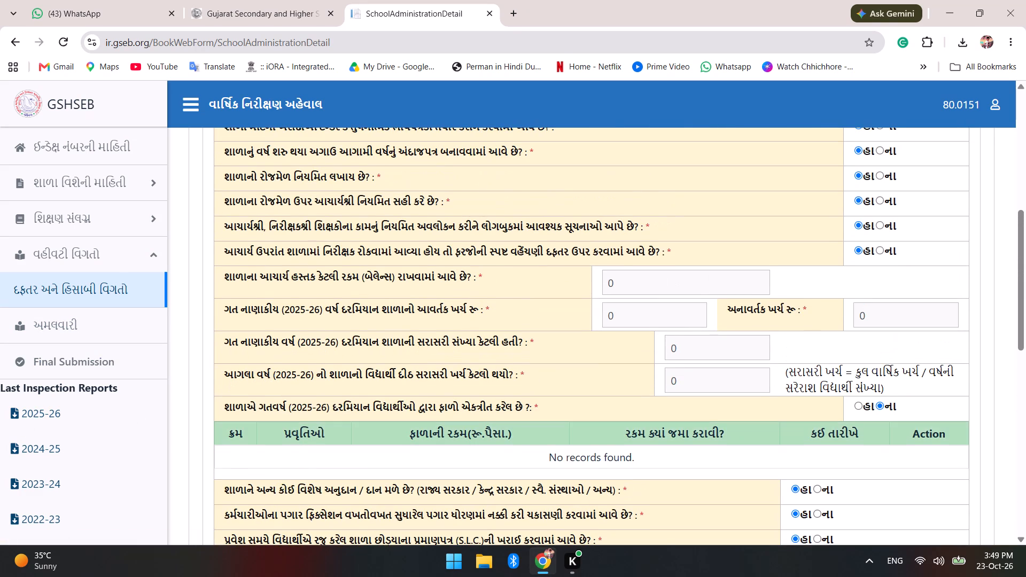
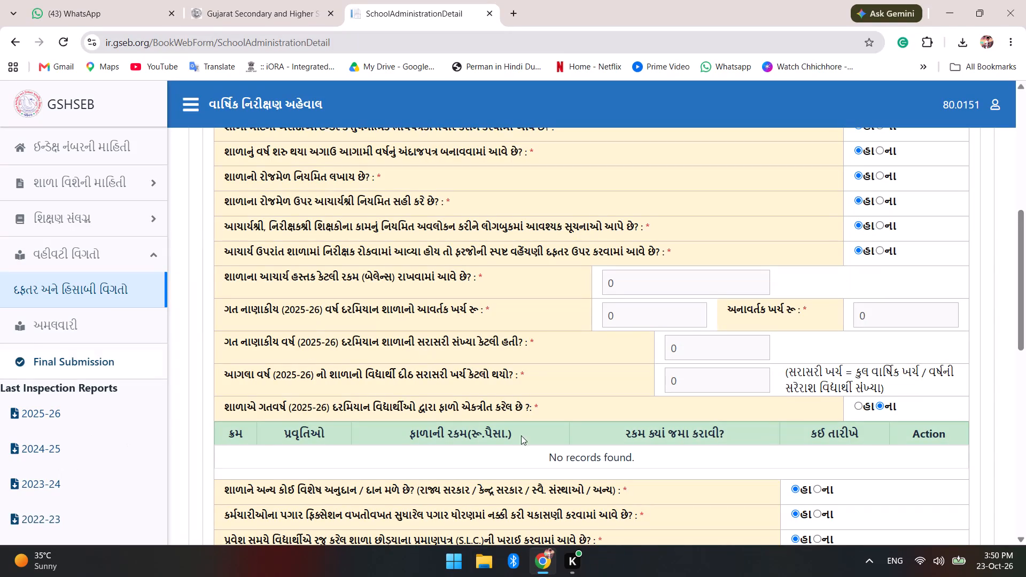
Switch to Calculator, set it to Standard mode and enter 2239222 as the first amount of an addition.
left_click(466, 571)
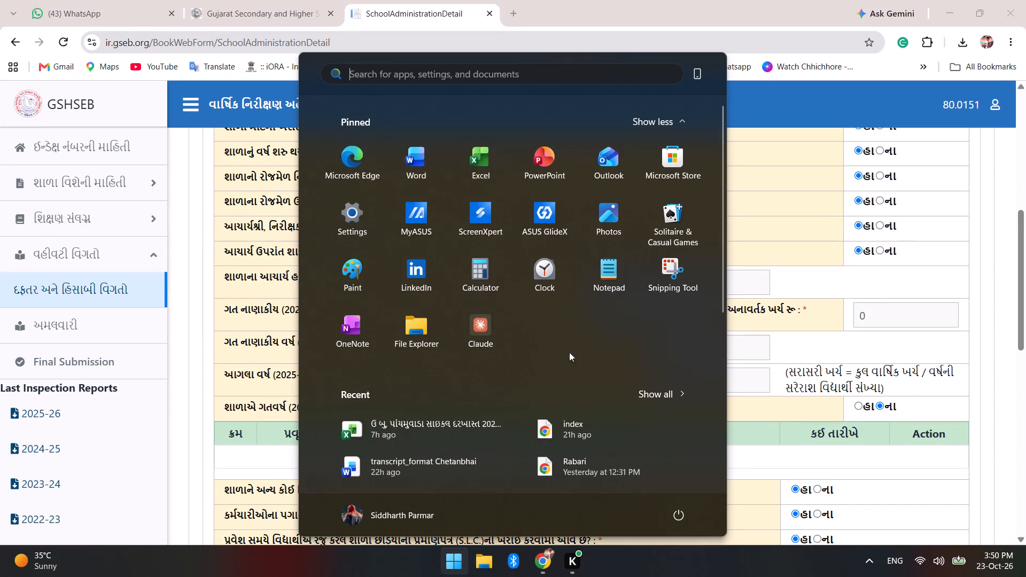
left_click(491, 267)
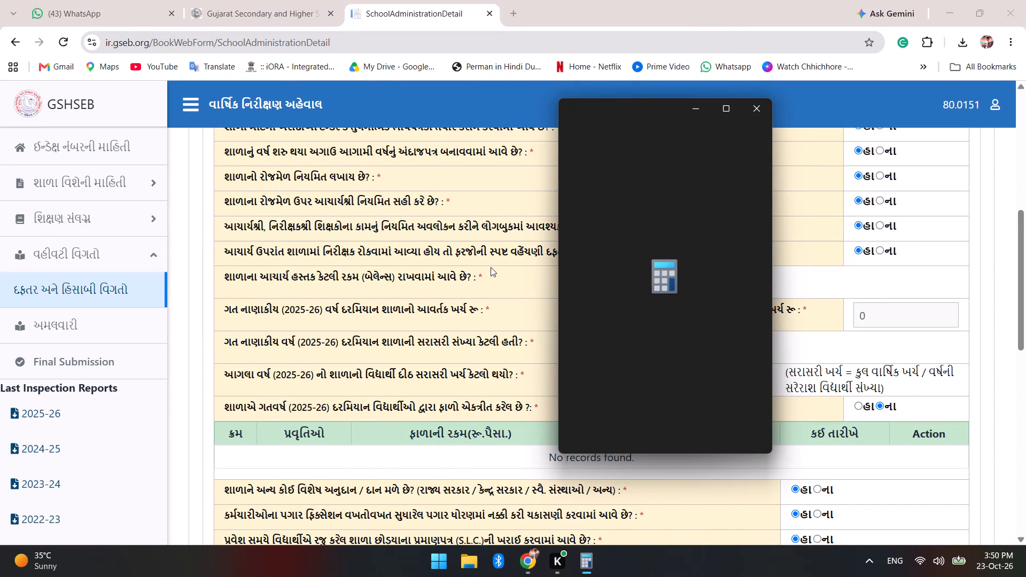
key("2")
left_click(576, 137)
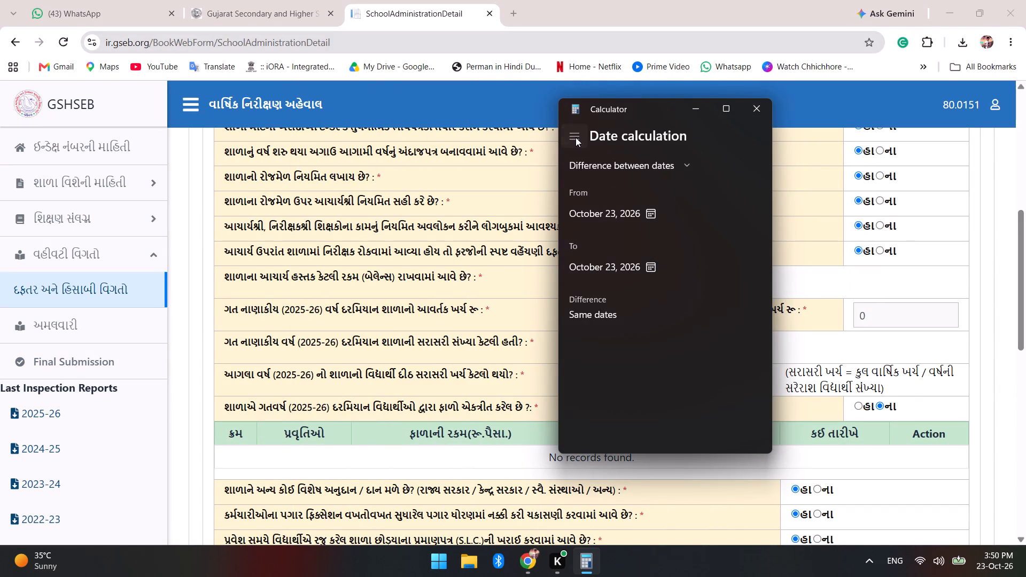
left_click(603, 184)
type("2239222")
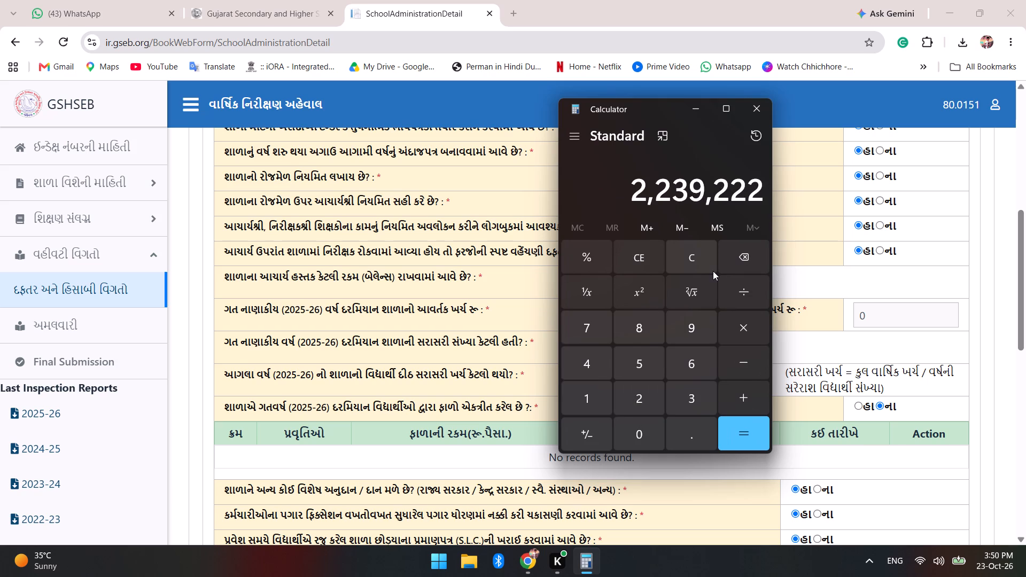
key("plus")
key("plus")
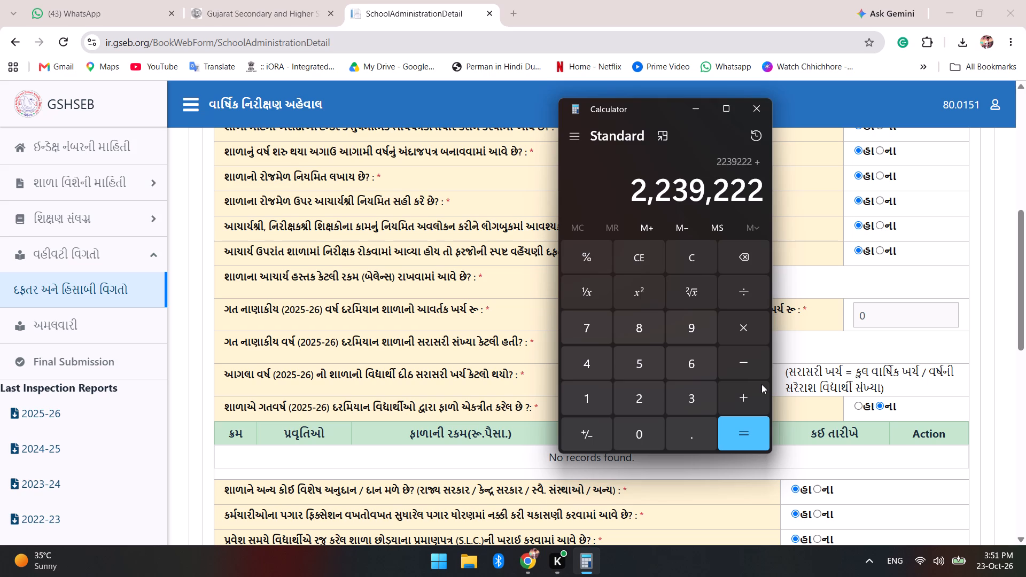
left_click(761, 384)
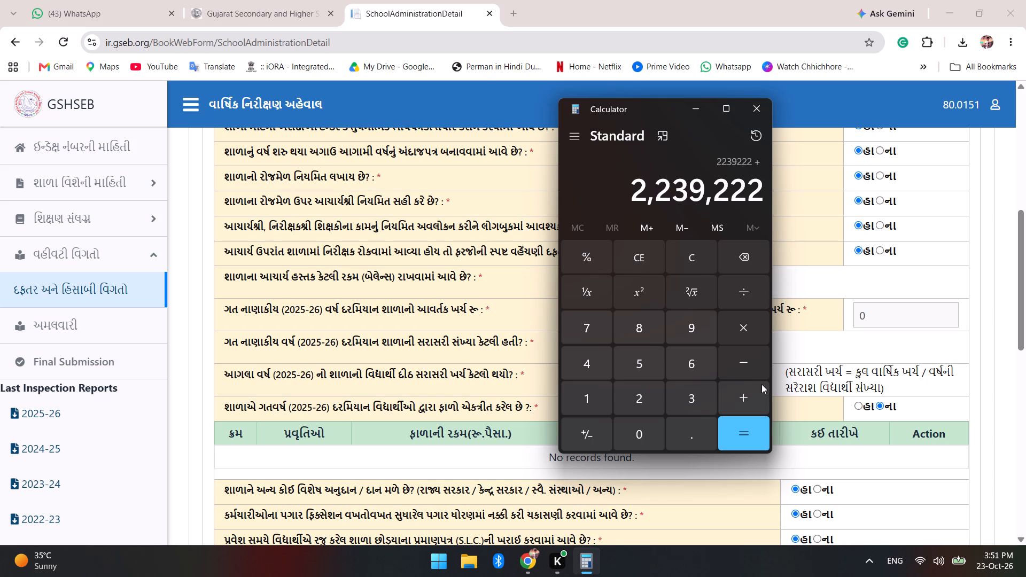
left_click(761, 384)
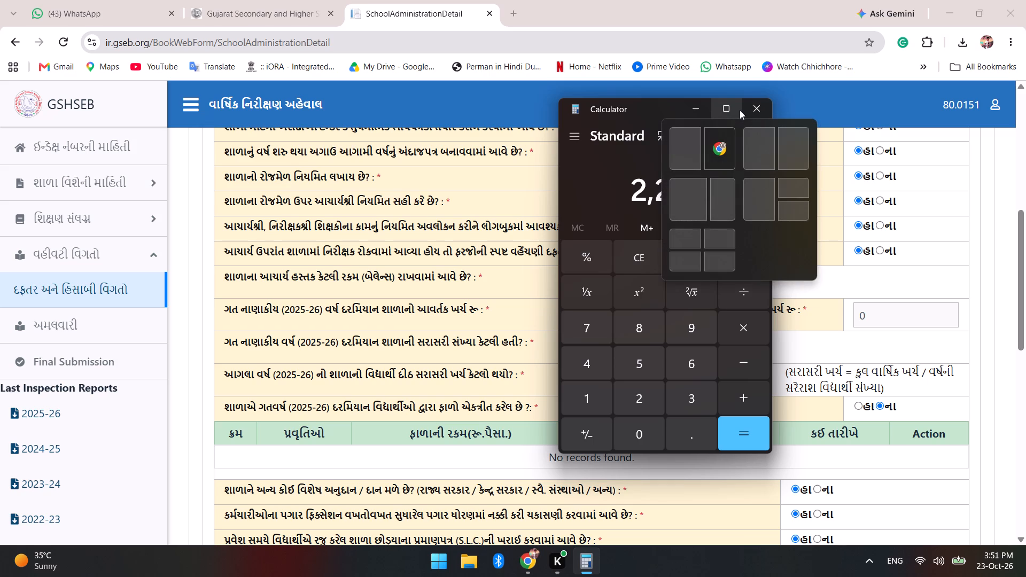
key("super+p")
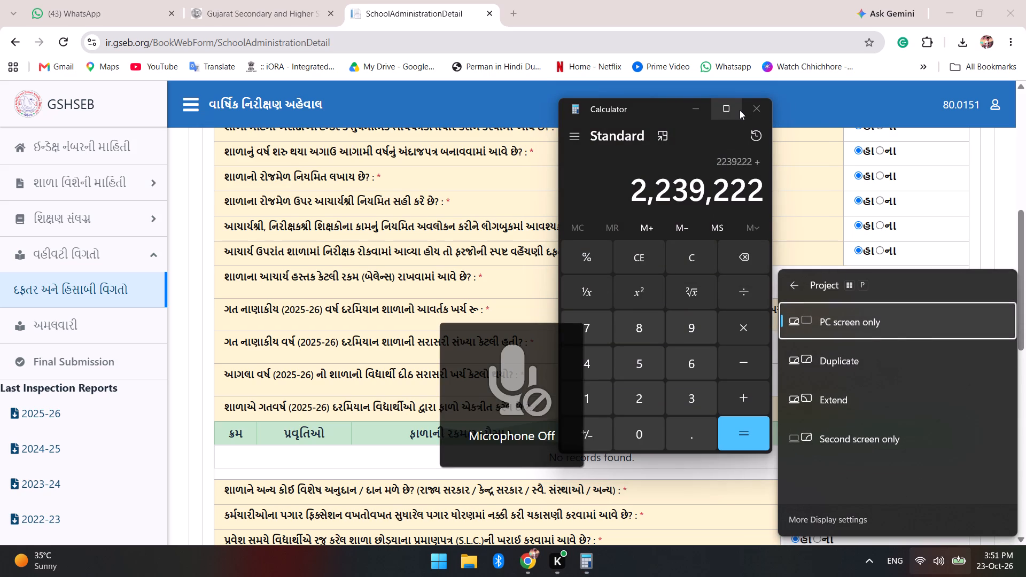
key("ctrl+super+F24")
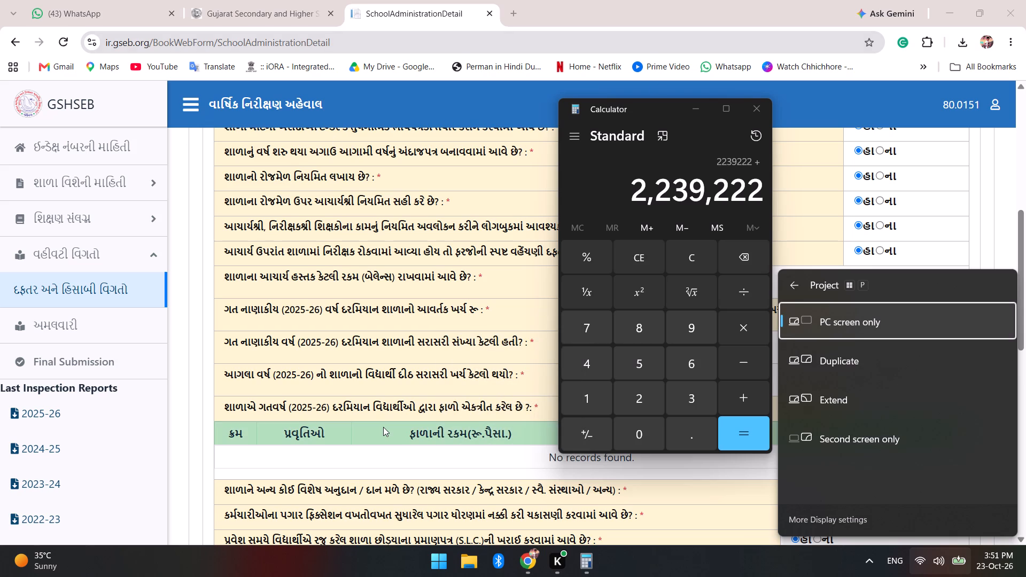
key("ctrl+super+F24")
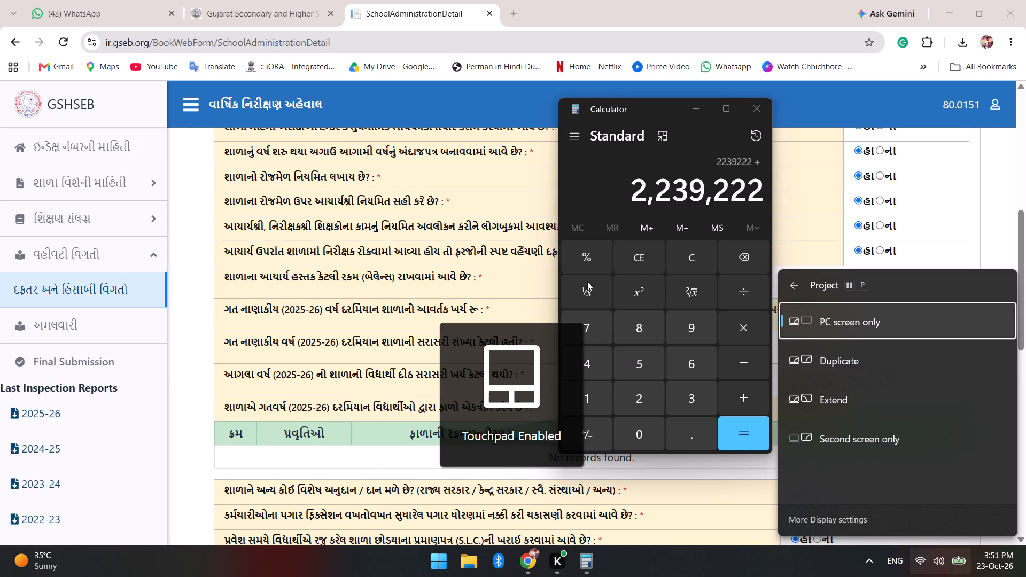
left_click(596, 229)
Quit the Canon Quick Menu utility running in the background.
left_click(875, 561)
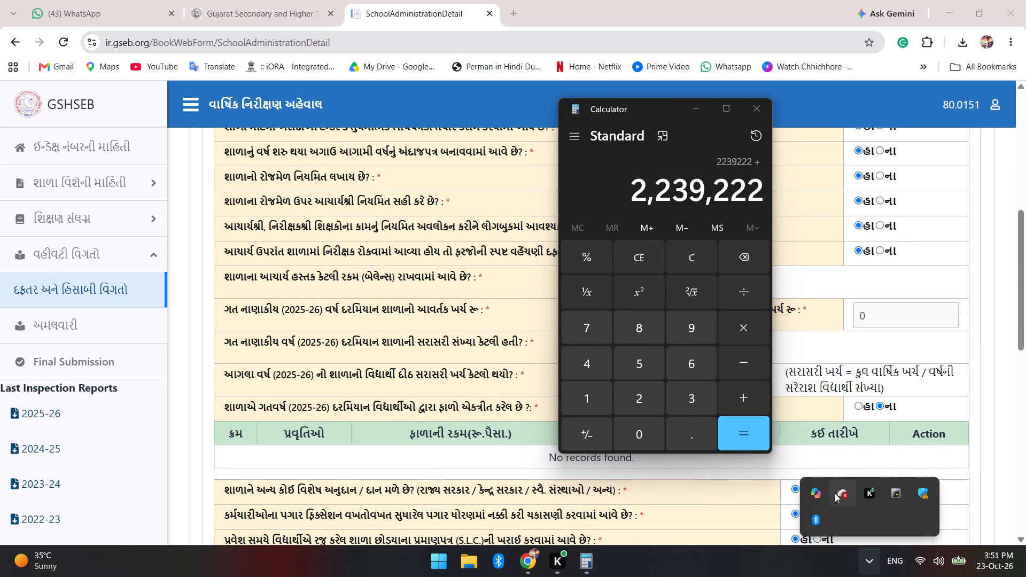
right_click(898, 490)
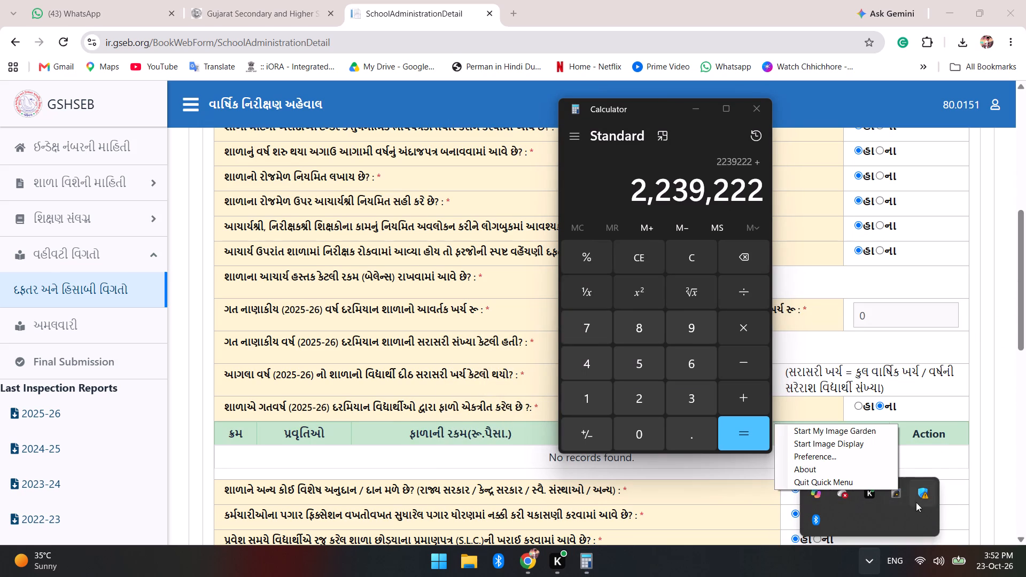
left_click(896, 499)
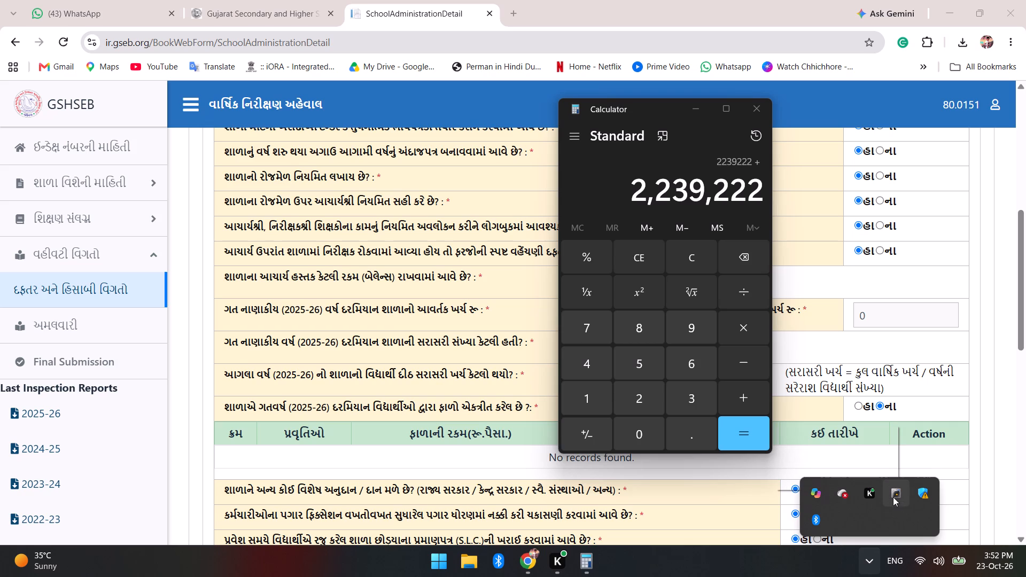
right_click(894, 495)
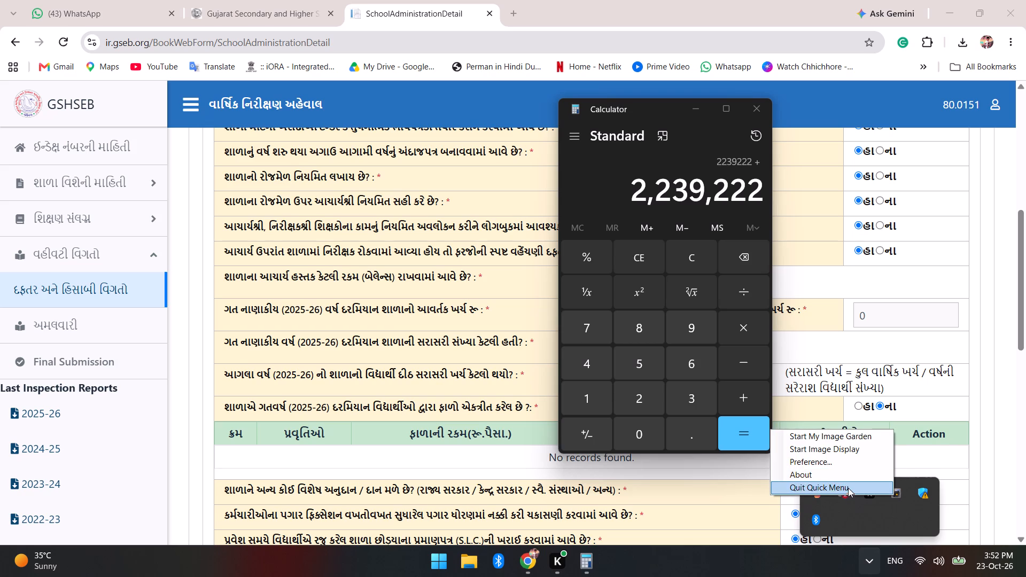
left_click(849, 490)
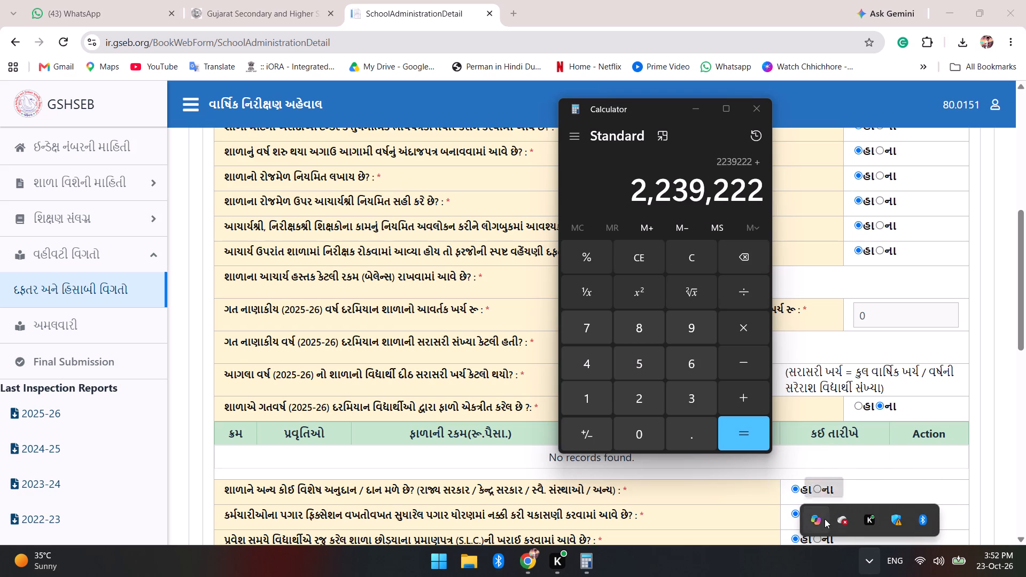
right_click(835, 520)
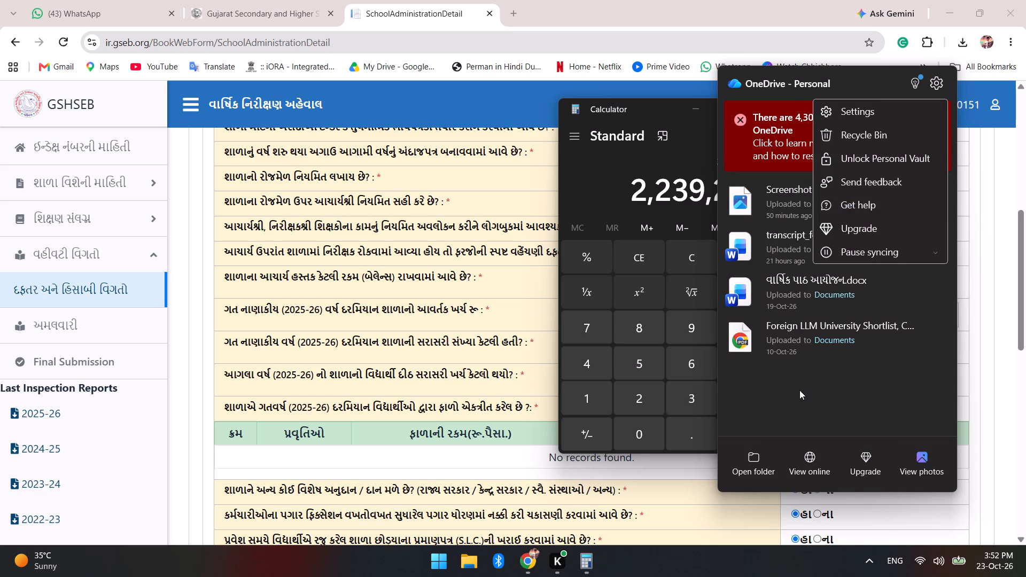
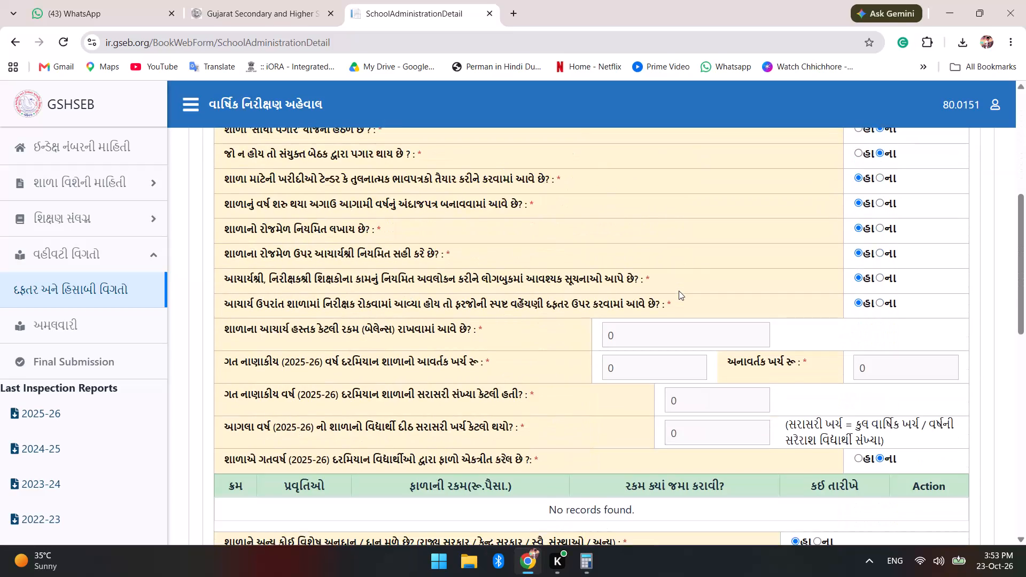
scroll(679, 291, "up", 2)
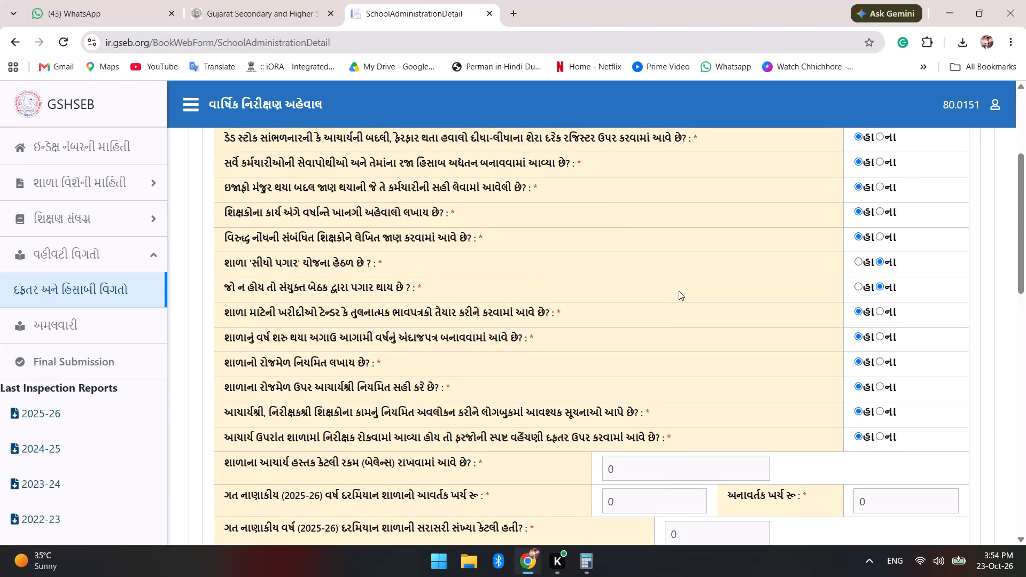
left_click(679, 291)
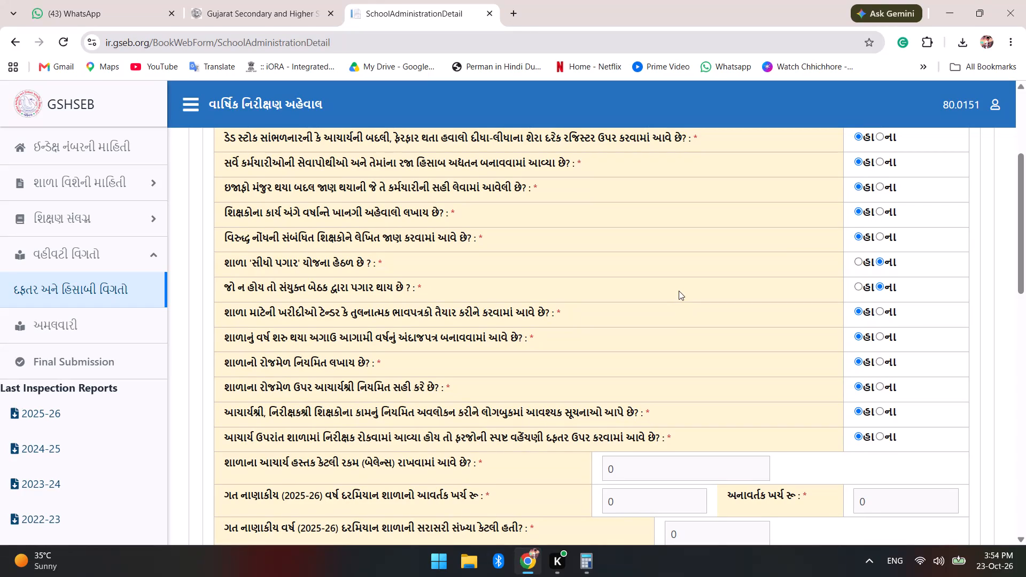
scroll(679, 291, "down", 2)
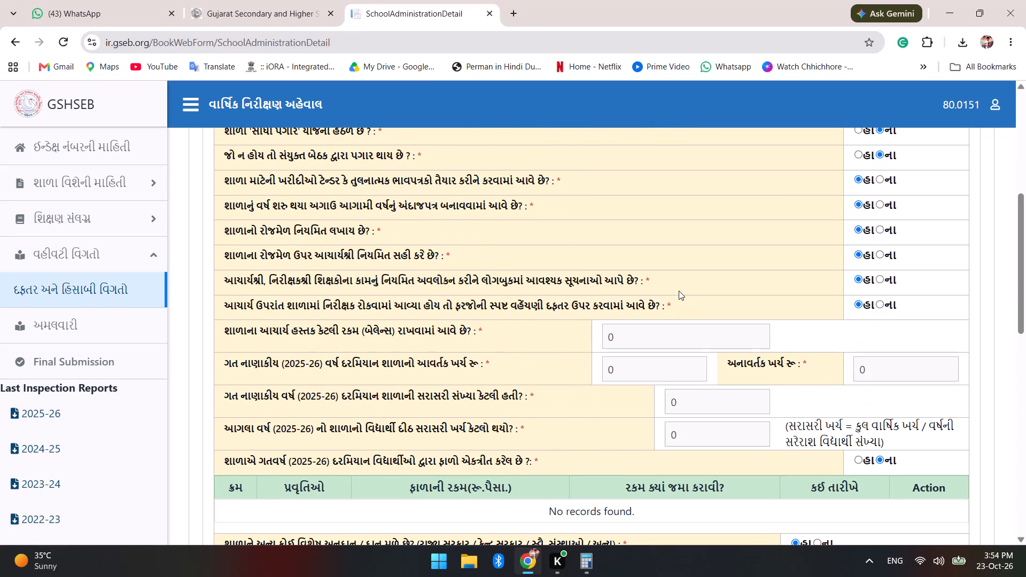
left_click(619, 362)
key("BackSpace")
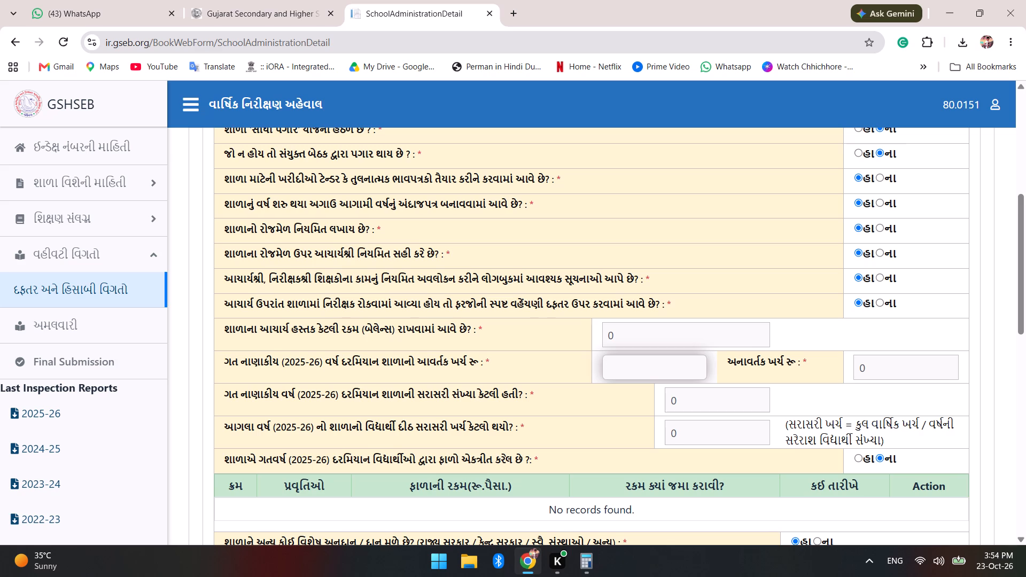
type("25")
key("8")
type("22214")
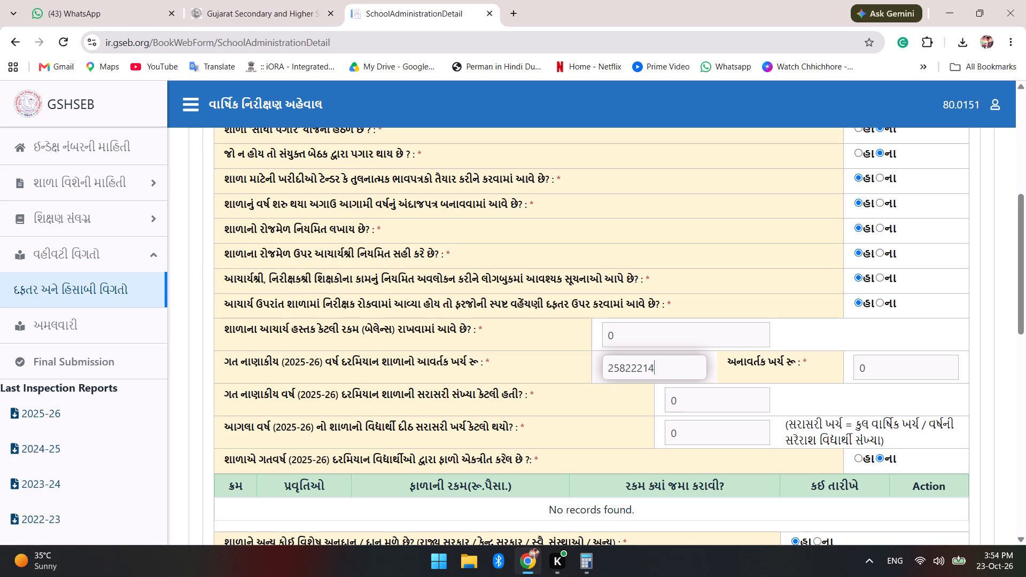
left_click(631, 372)
left_click(635, 371)
key("BackSpace")
left_click(649, 371)
key("BackSpace")
key("BackSpace")
key("BackSpace")
type("224")
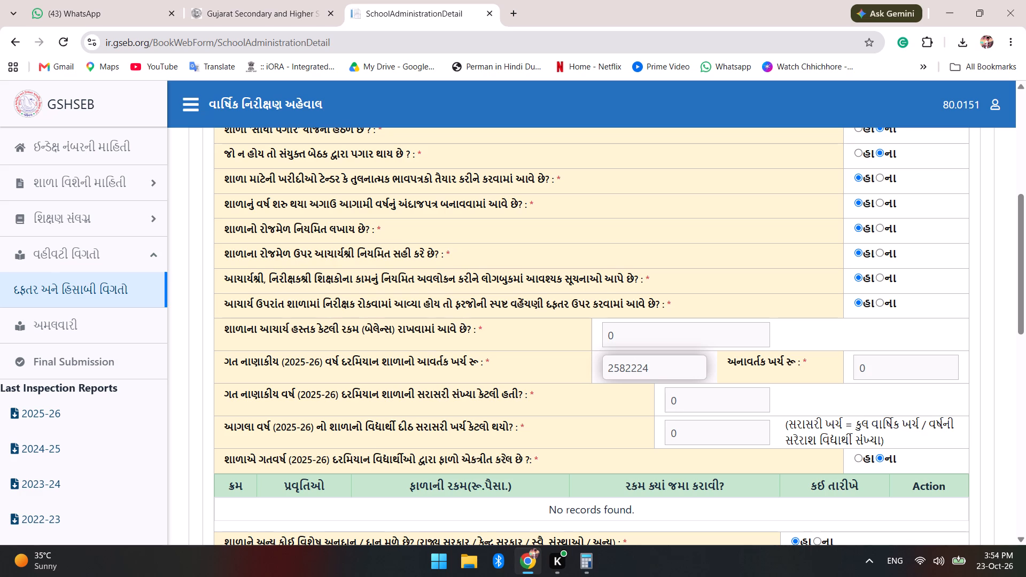
left_click(633, 371)
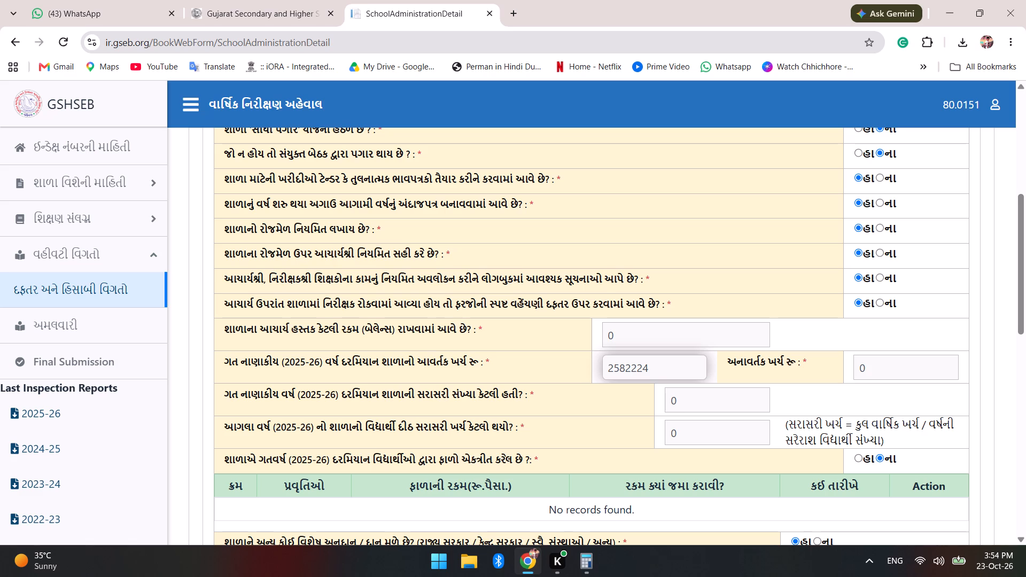
Set the school's non-recurring expense for the 2025-26 financial year to 21600.
left_click(882, 364)
key("BackSpace")
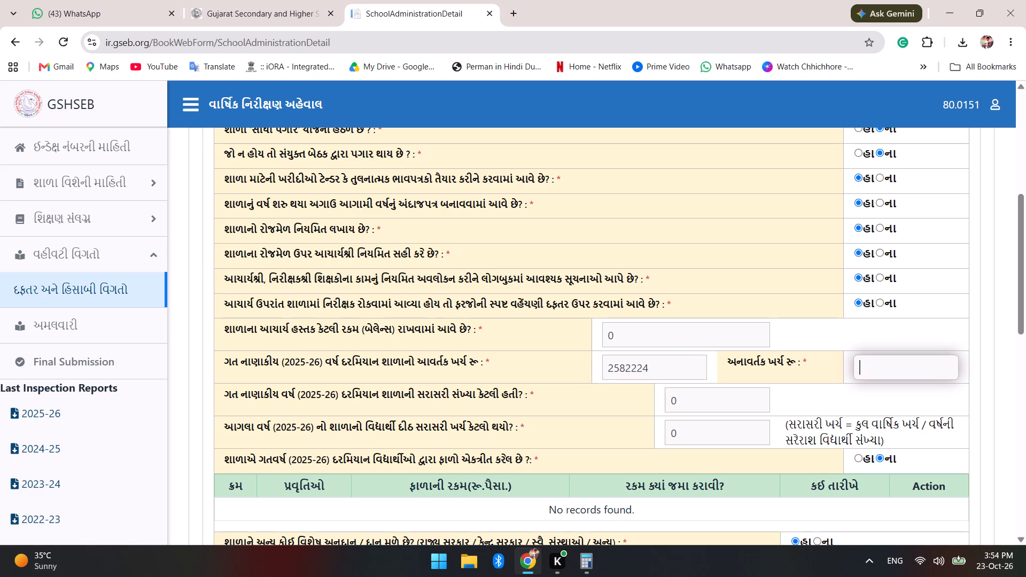
type("21600")
left_click(626, 329)
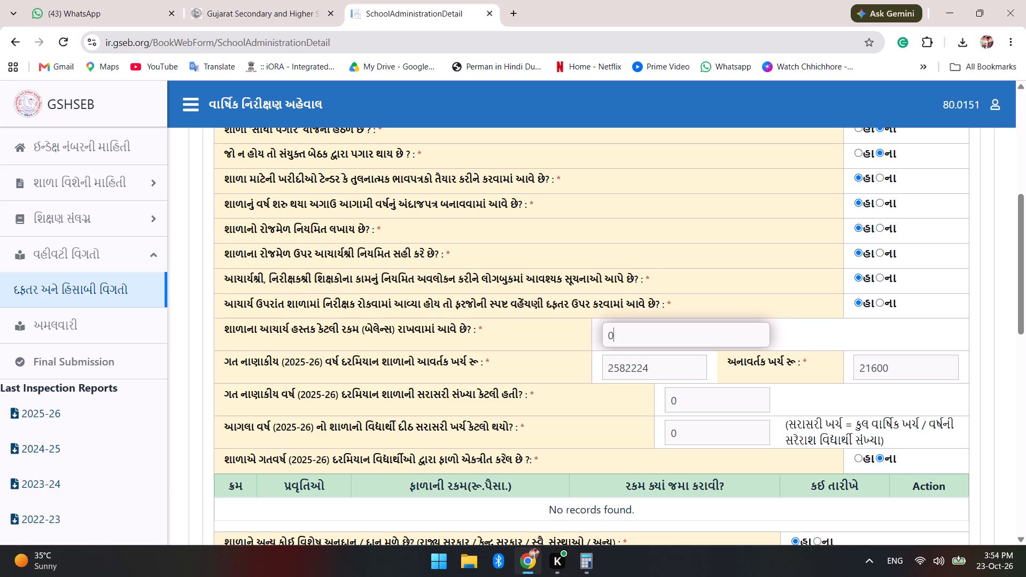
Set the school's average student count for the 2025-26 financial year to 76.
left_click(695, 406)
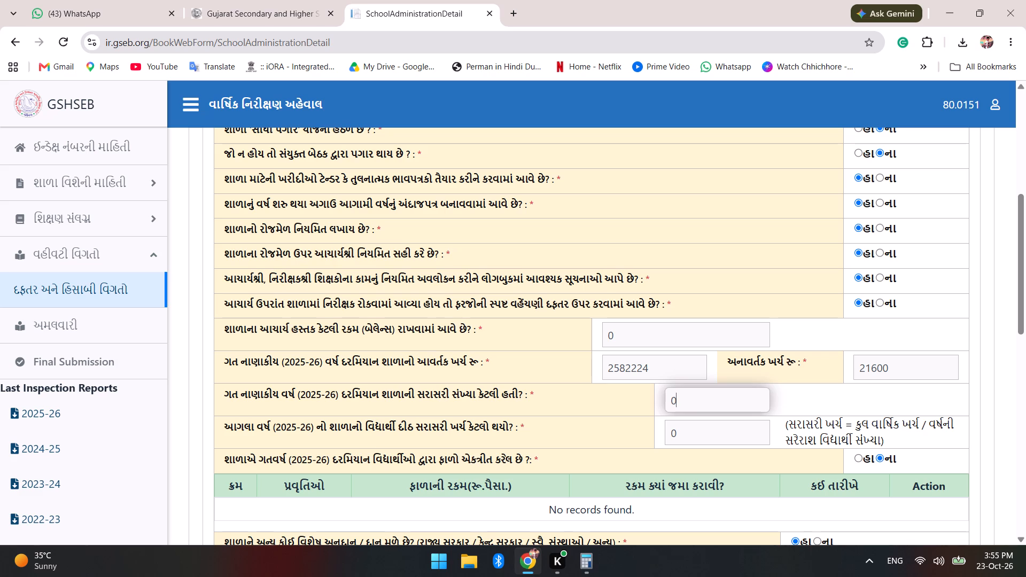
left_click(695, 406)
key("BackSpace")
type("76")
Clear the average cost per student field, switch to Calculator, and divide the sum of 2582224 and 21600 by 76.
left_click(681, 439)
key("BackSpace")
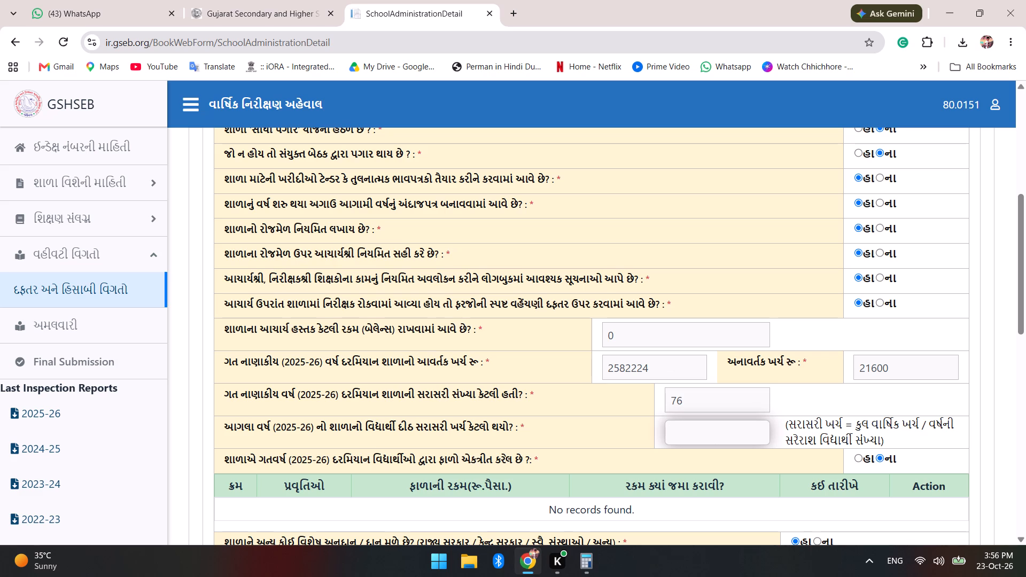
left_click(586, 571)
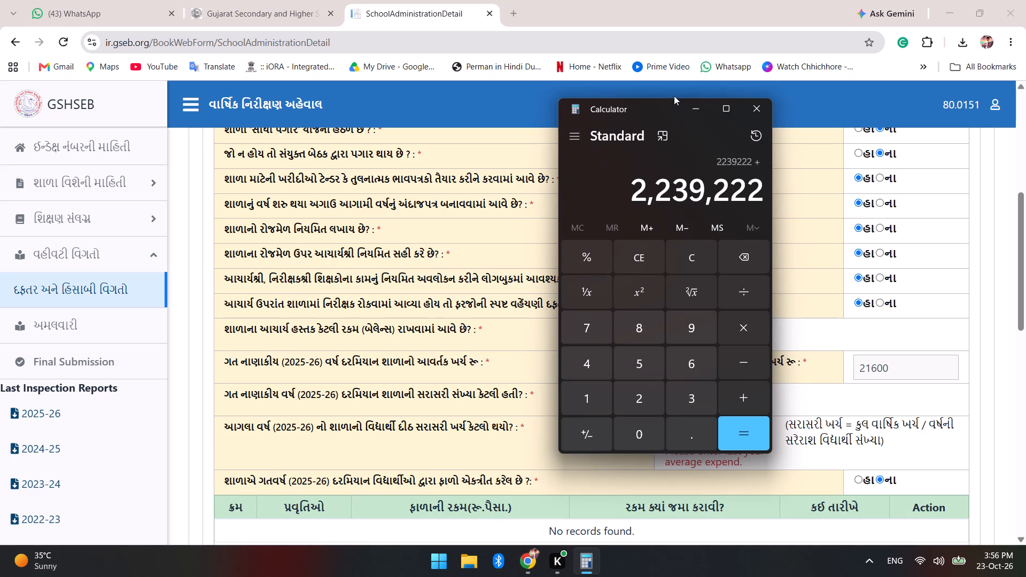
left_click_drag(649, 104, 408, 151)
left_click(422, 307)
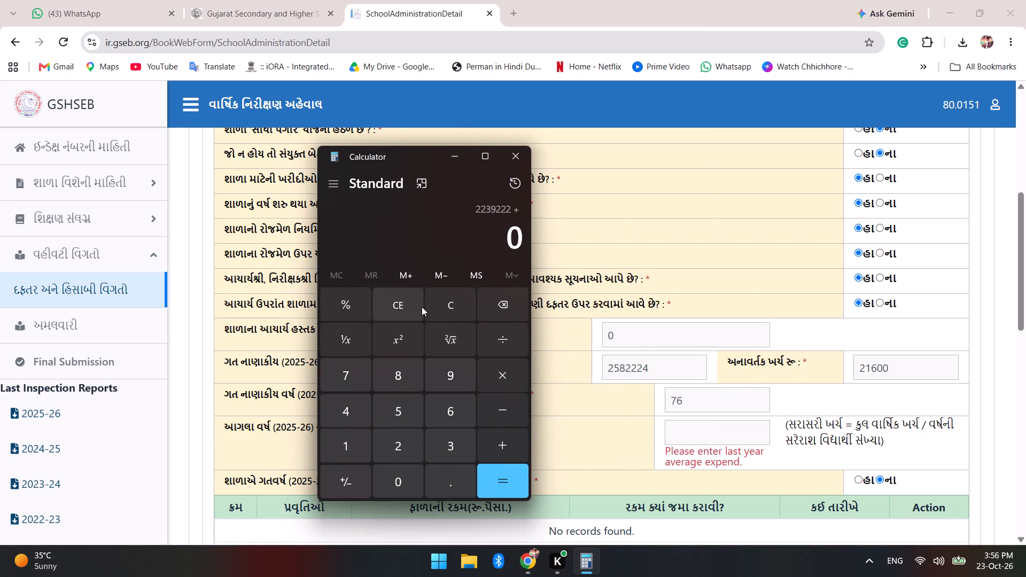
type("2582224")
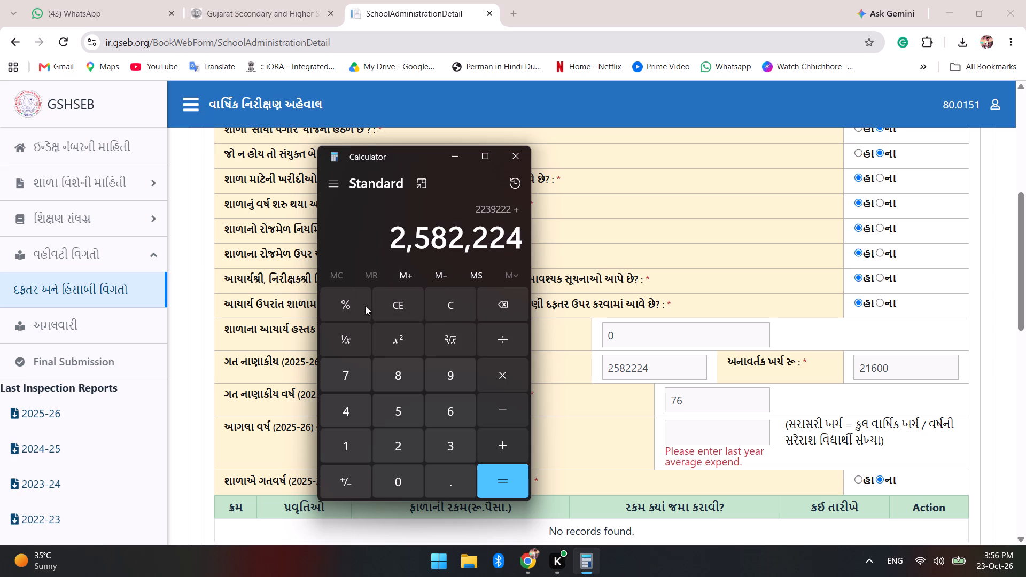
triple_click(398, 310)
triple_click(453, 307)
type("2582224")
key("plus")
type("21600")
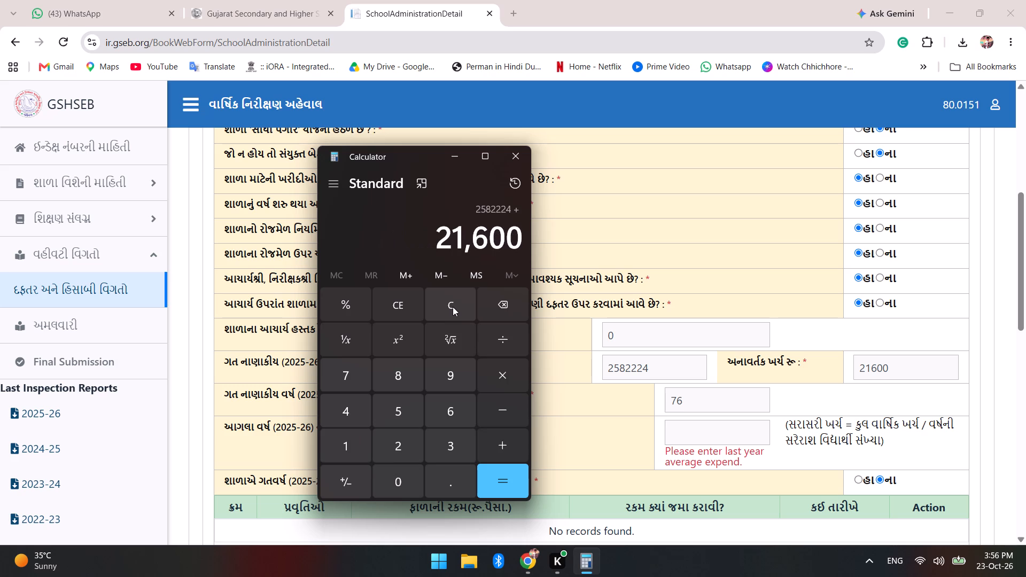
left_click(493, 346)
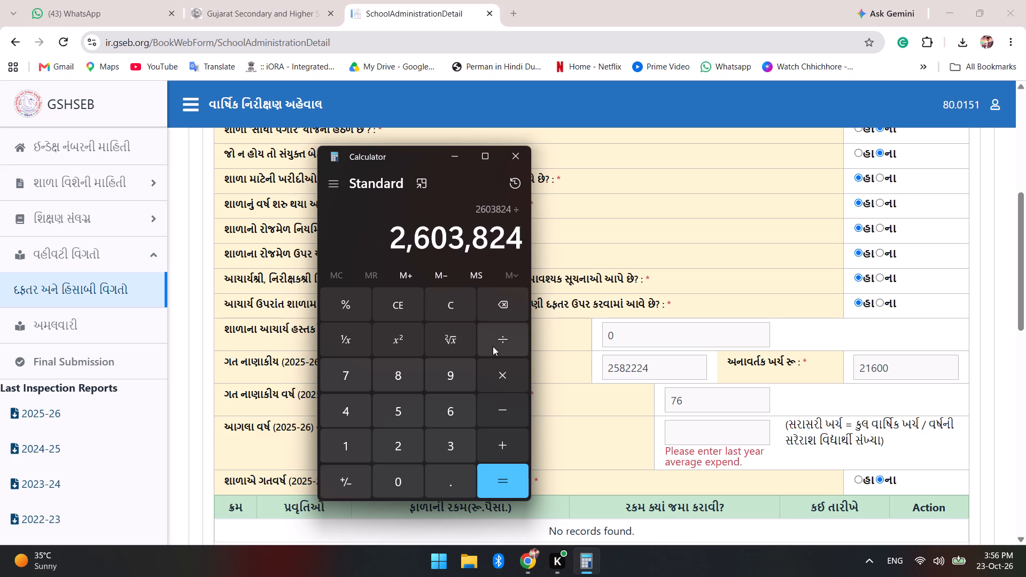
type("76")
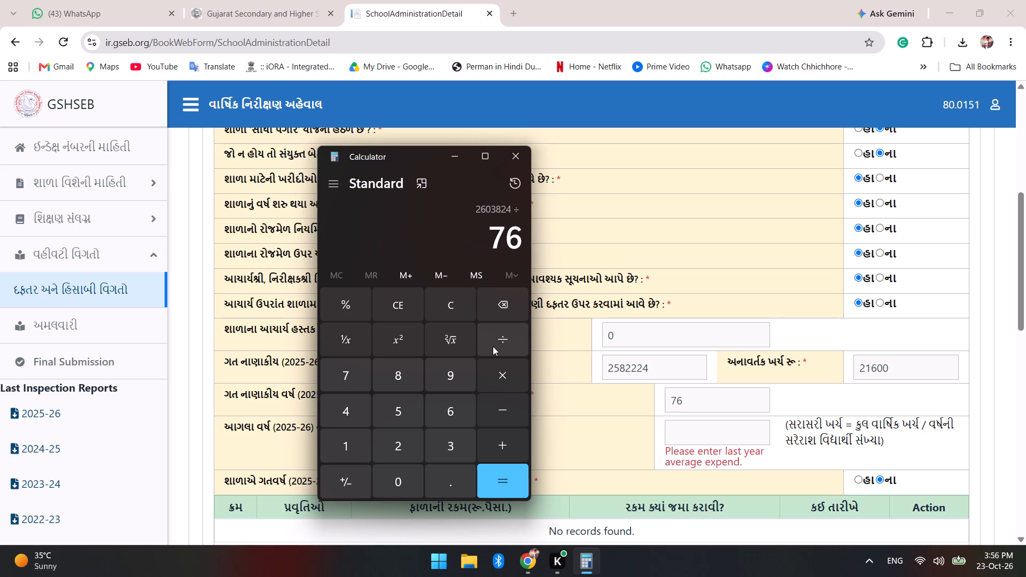
key("Return")
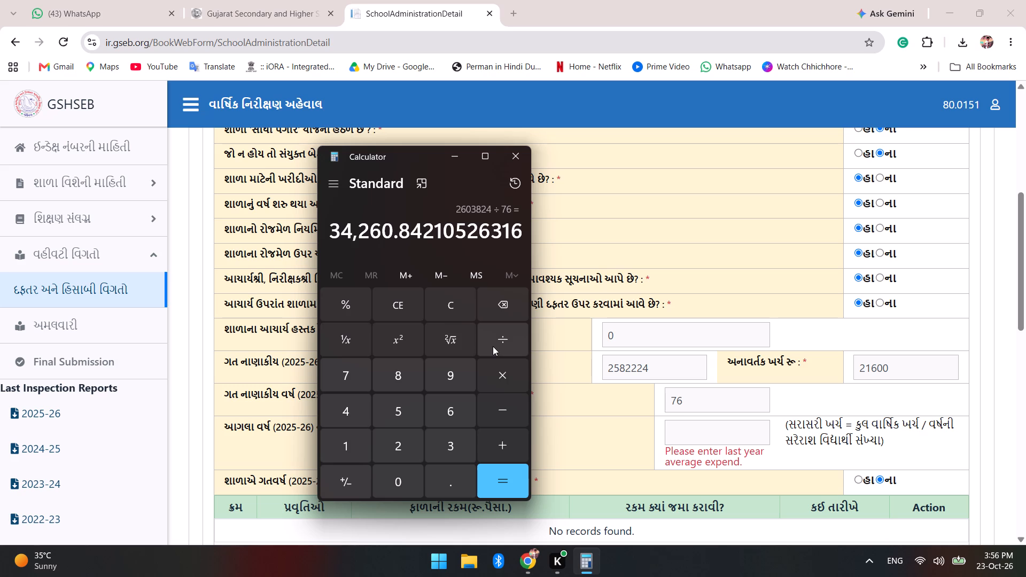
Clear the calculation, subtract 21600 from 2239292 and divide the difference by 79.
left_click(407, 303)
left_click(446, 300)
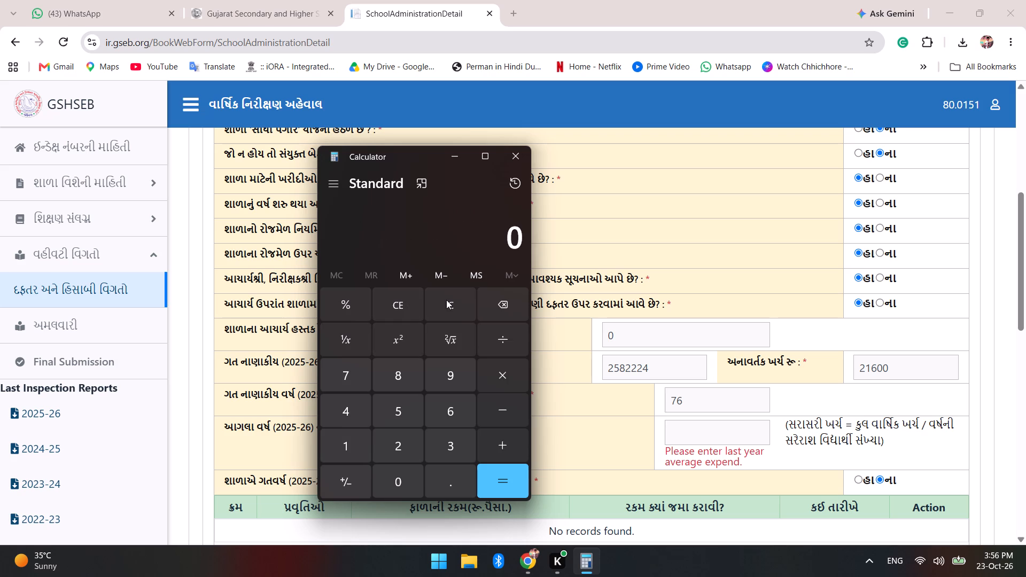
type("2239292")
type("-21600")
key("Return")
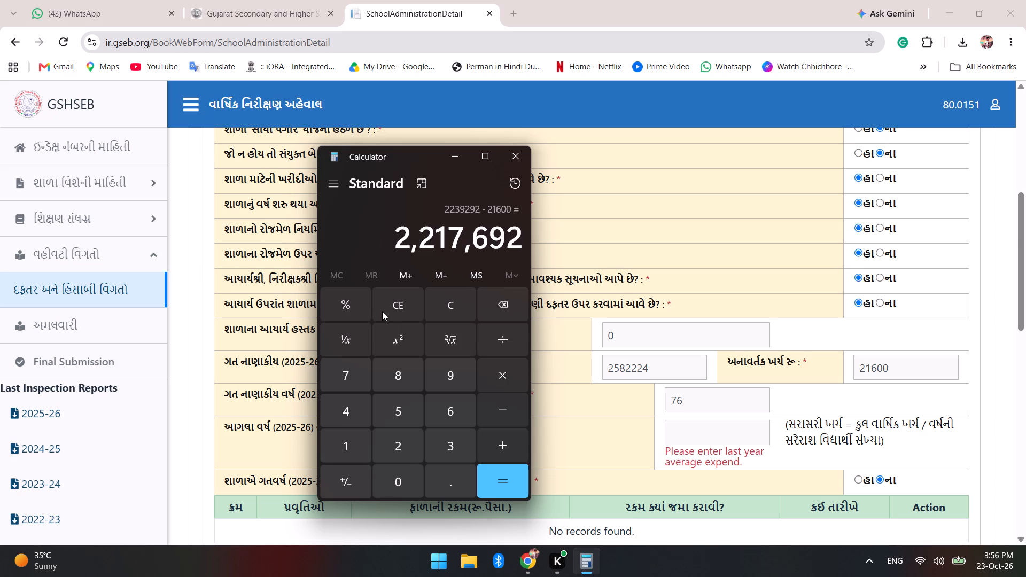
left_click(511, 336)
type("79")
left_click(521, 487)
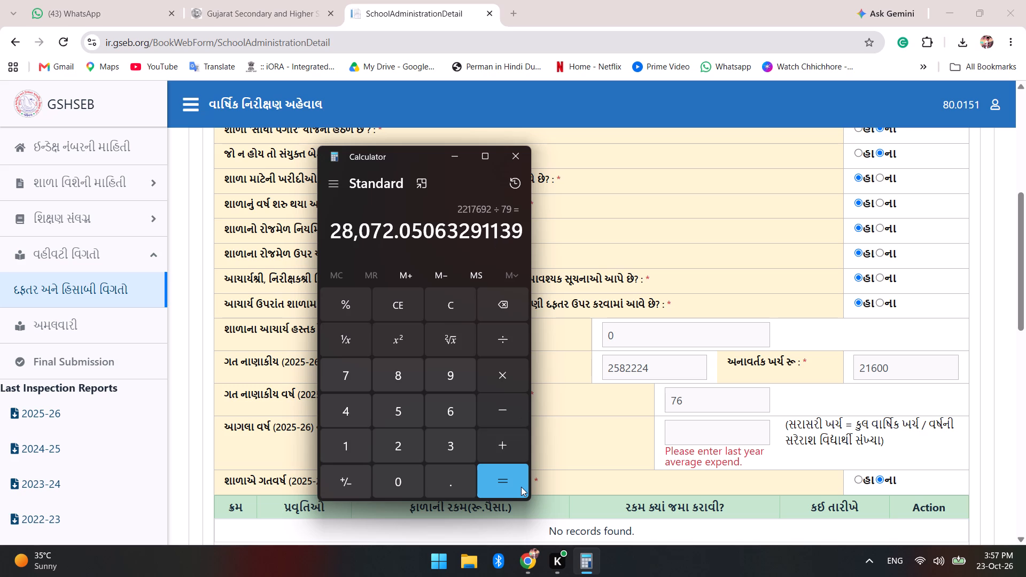
Clear the calculation, add 21600 to 2239292 and divide the sum by 79.
left_click(397, 322)
left_click(475, 292)
left_click(464, 293)
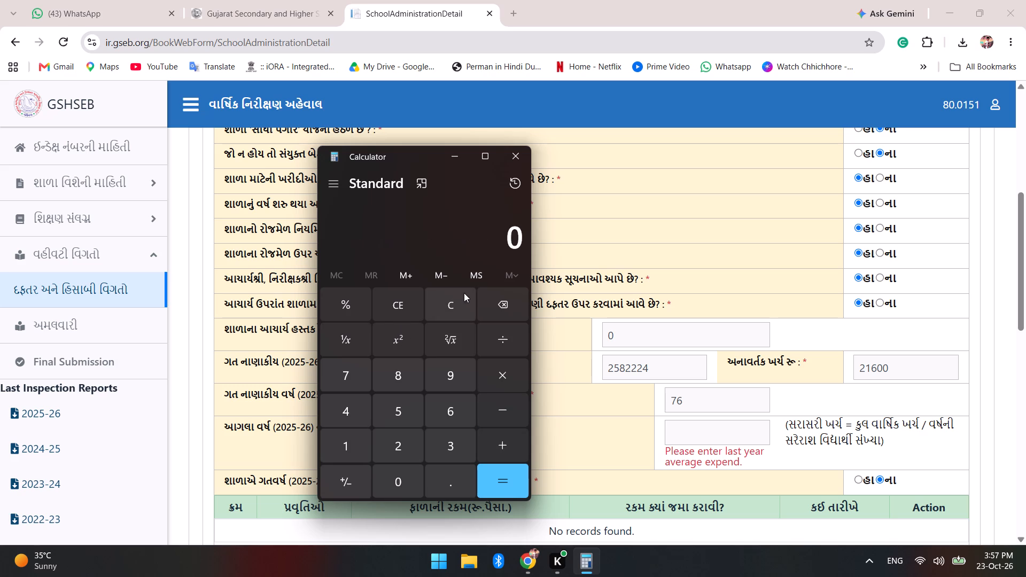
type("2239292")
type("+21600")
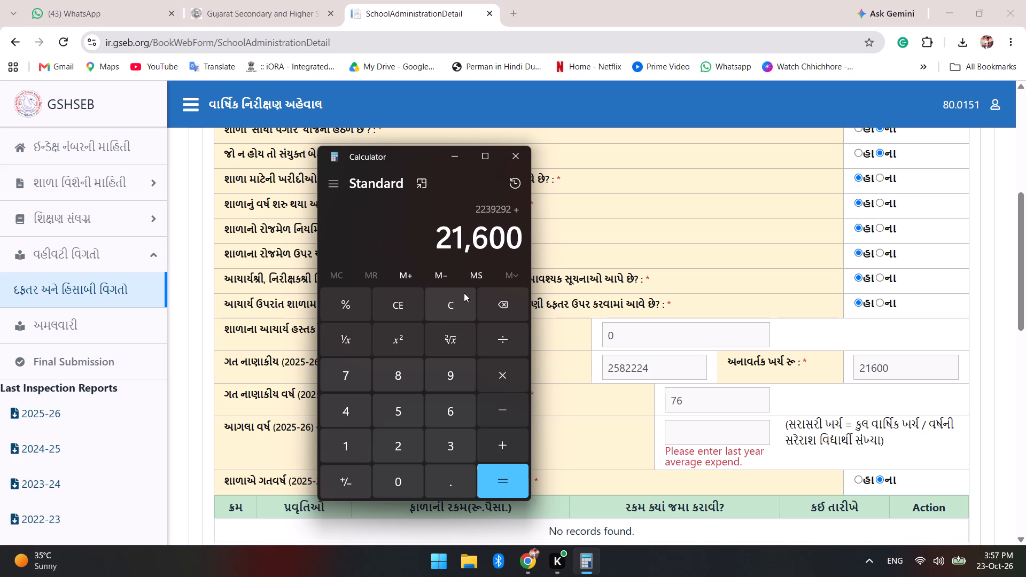
left_click(500, 330)
type("79")
key("Return")
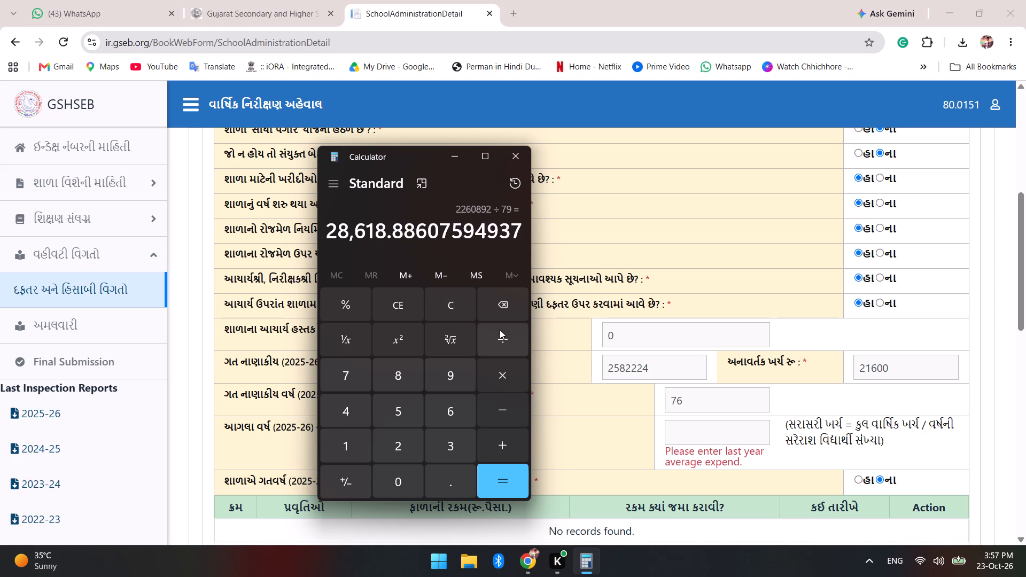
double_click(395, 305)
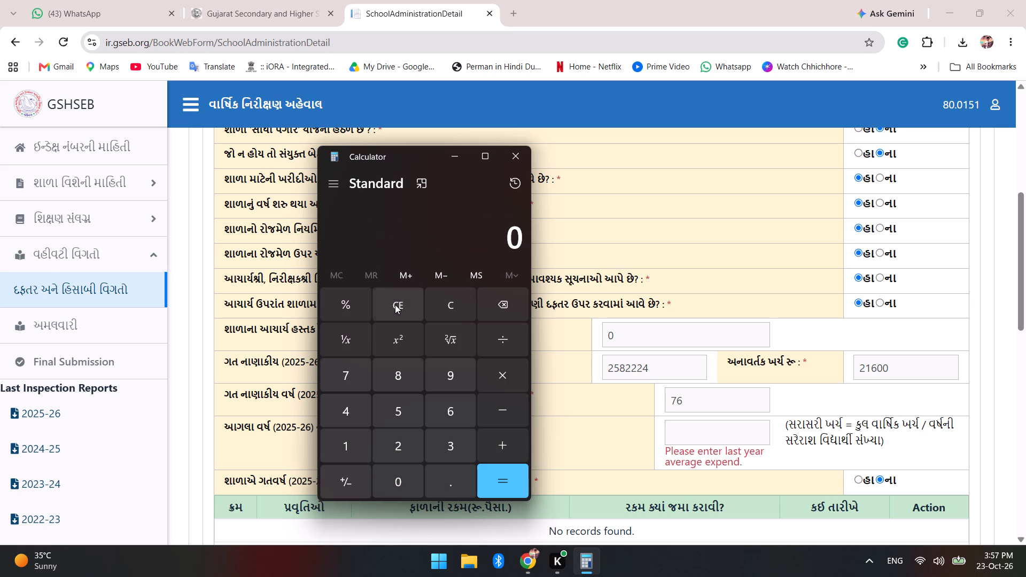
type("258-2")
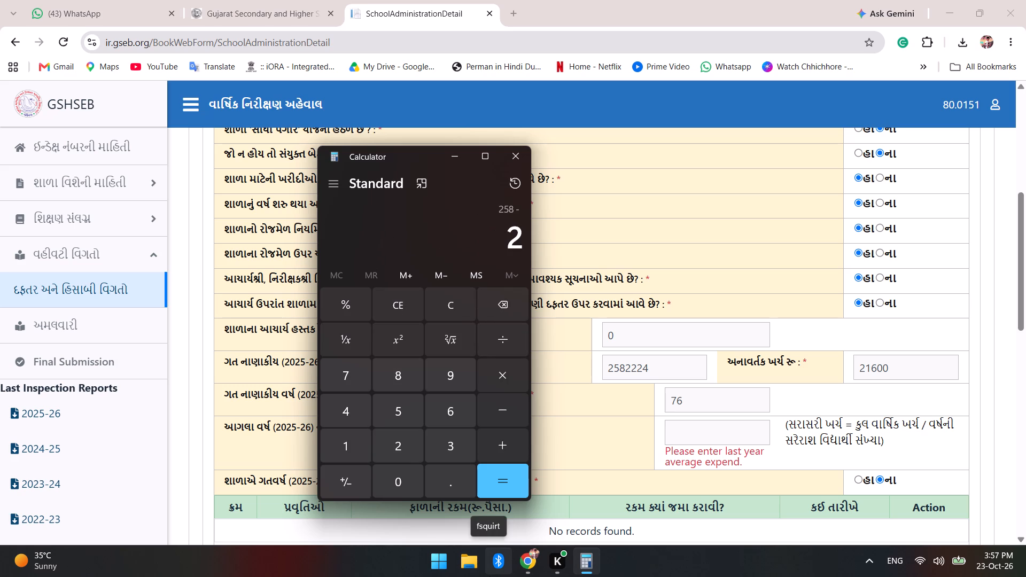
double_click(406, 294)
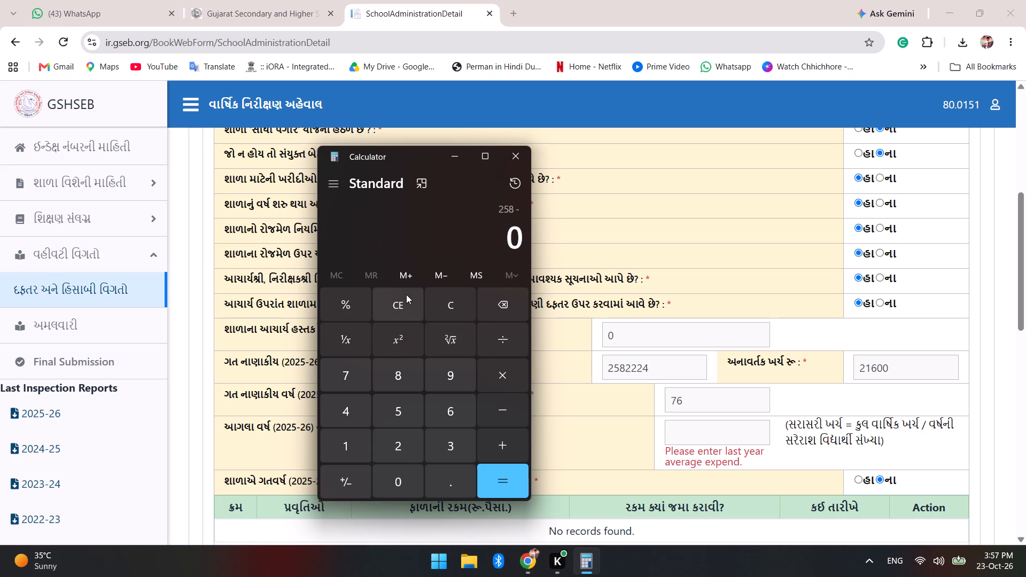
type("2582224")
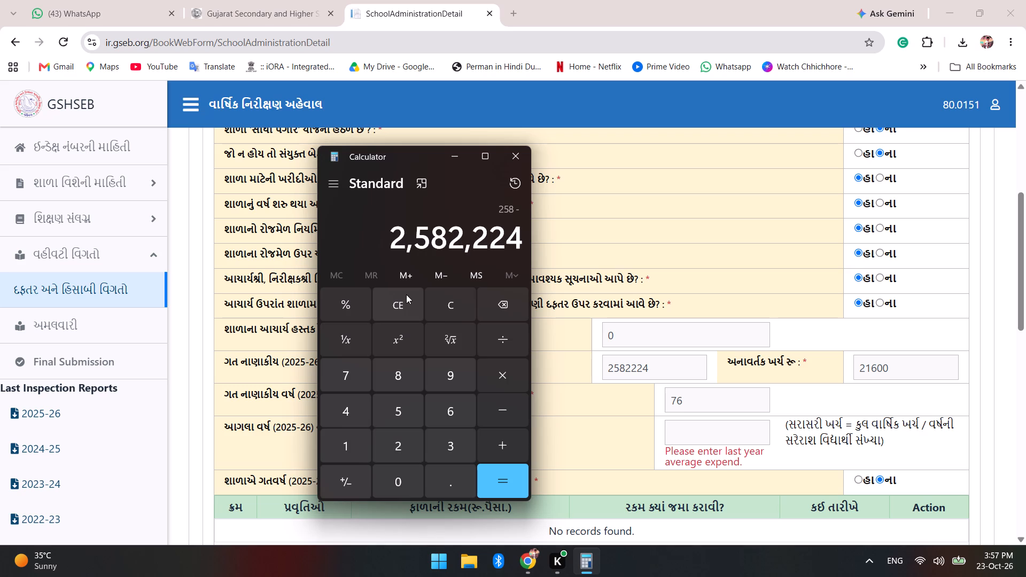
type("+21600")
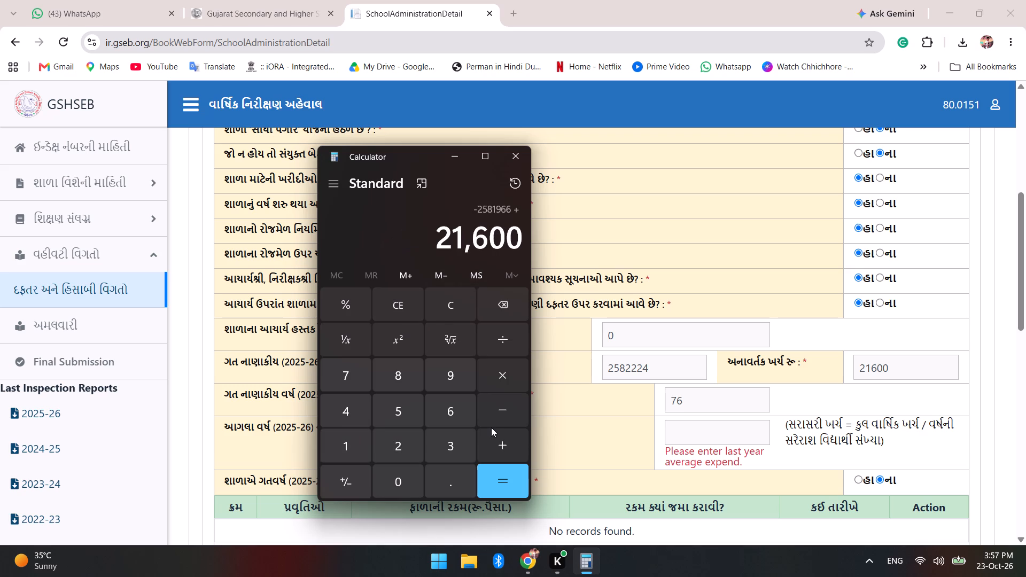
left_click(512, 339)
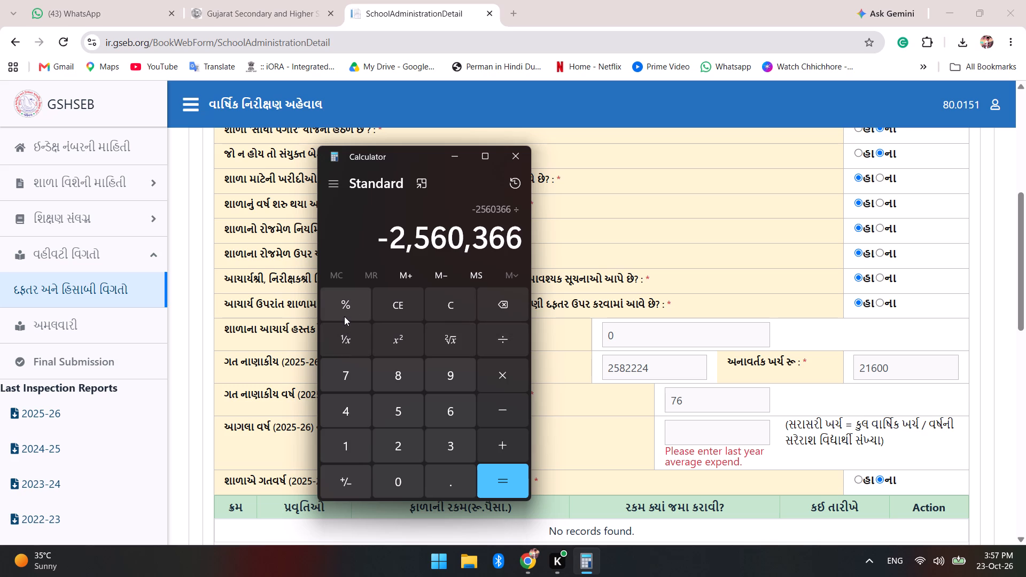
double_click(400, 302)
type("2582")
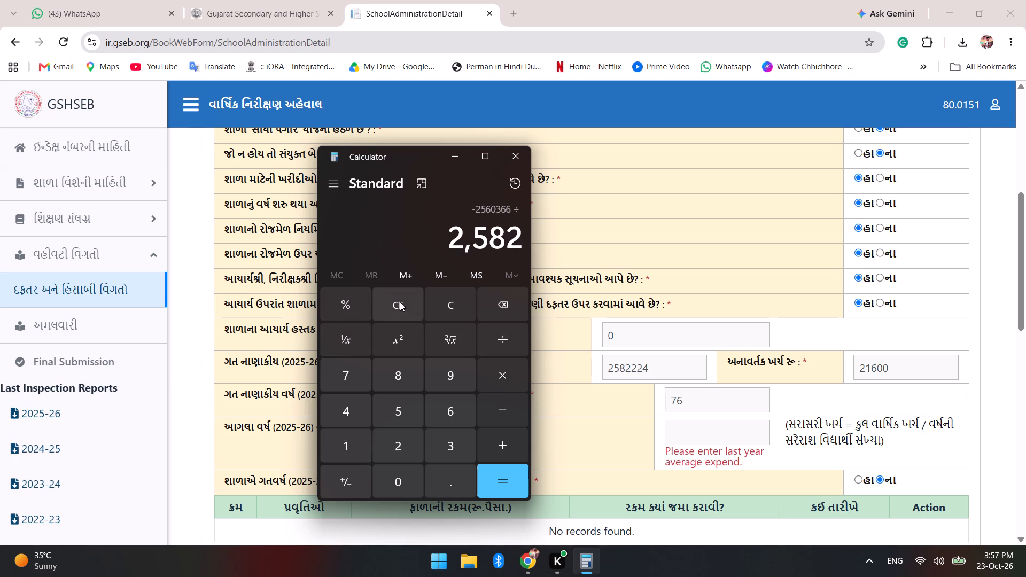
Clear the whole calculation, add 21600 to 2582224 and divide the sum by 76.
double_click(447, 309)
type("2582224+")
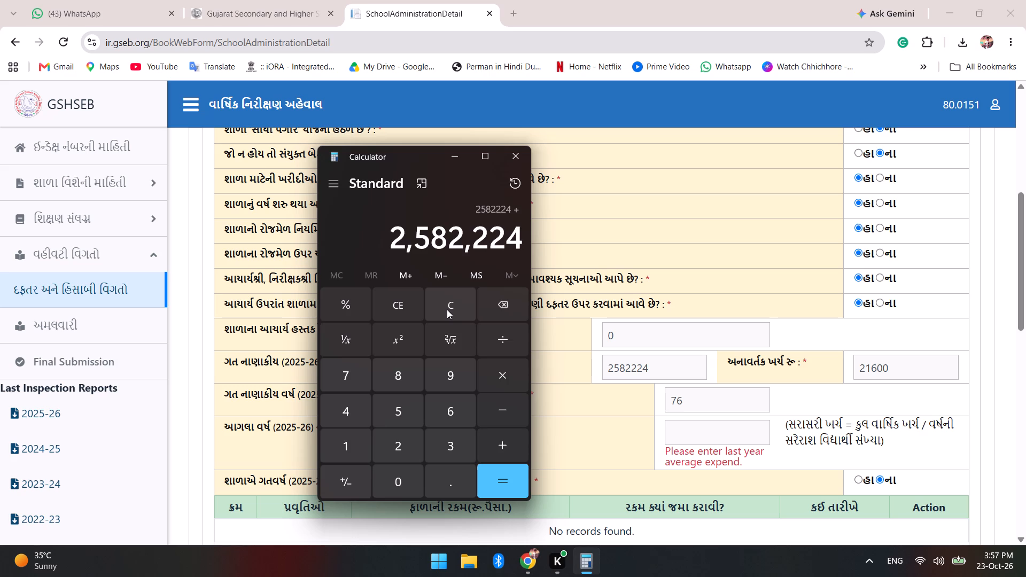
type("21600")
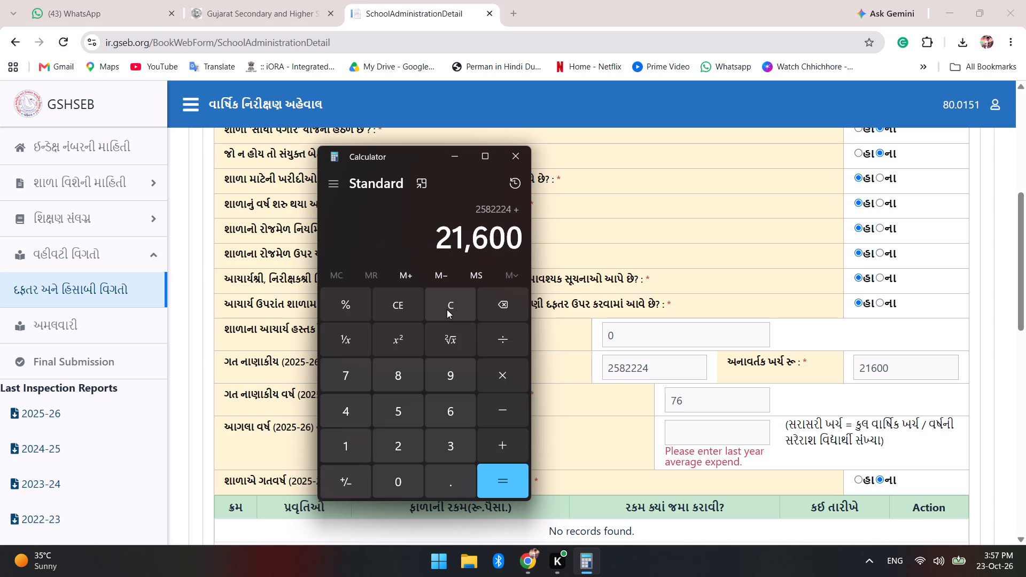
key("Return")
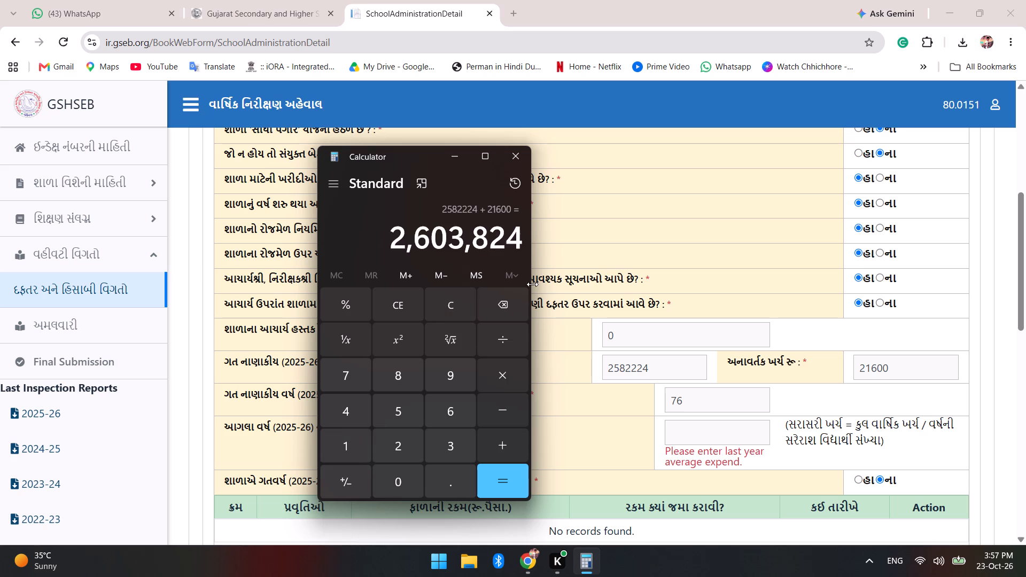
left_click(507, 354)
type("76")
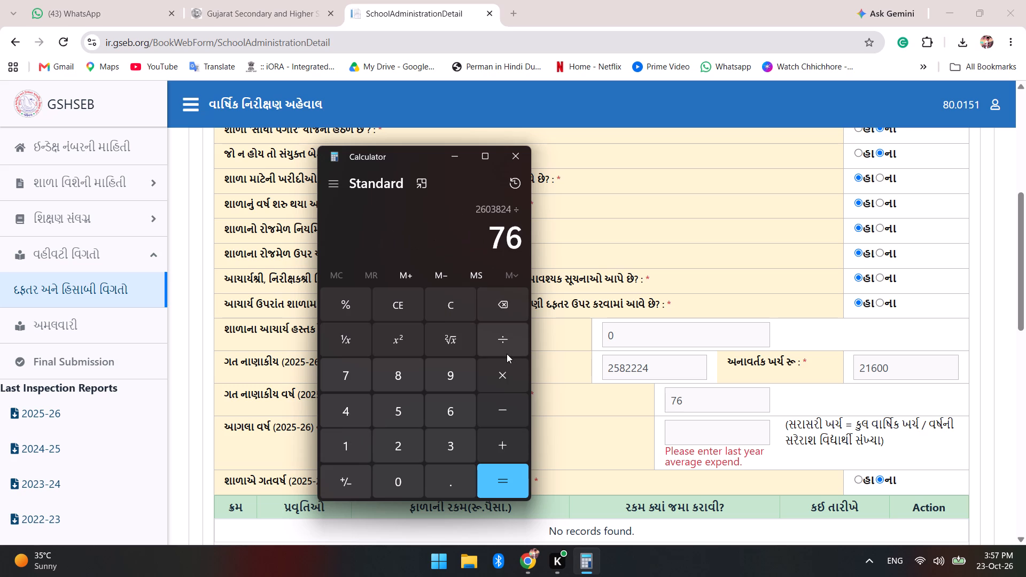
key("Return")
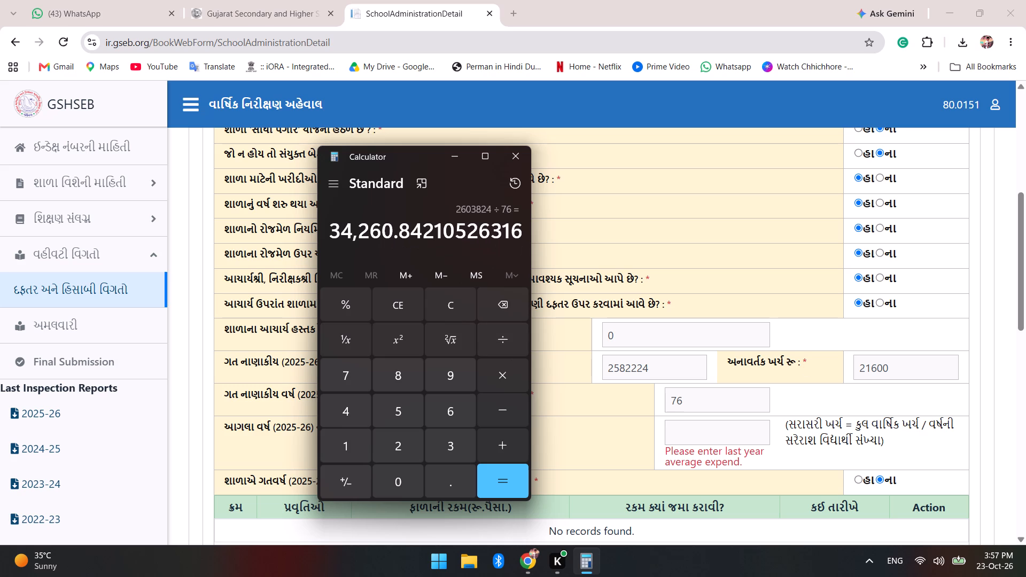
Switch back to the inspection report in Chrome and enter 34260.84 as the 2025-26 average cost per student.
left_click(716, 437)
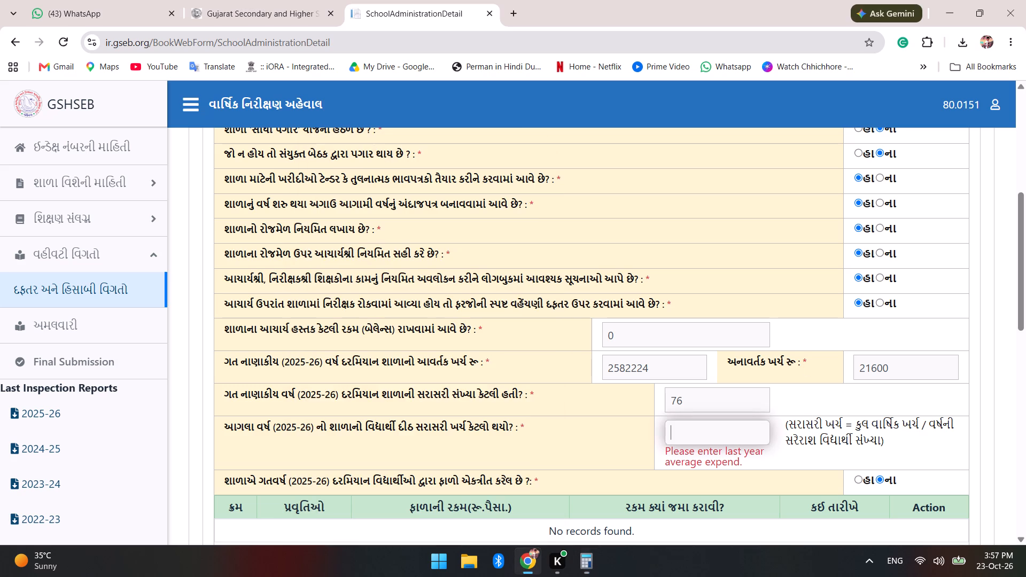
type("34260.84")
left_click(607, 438)
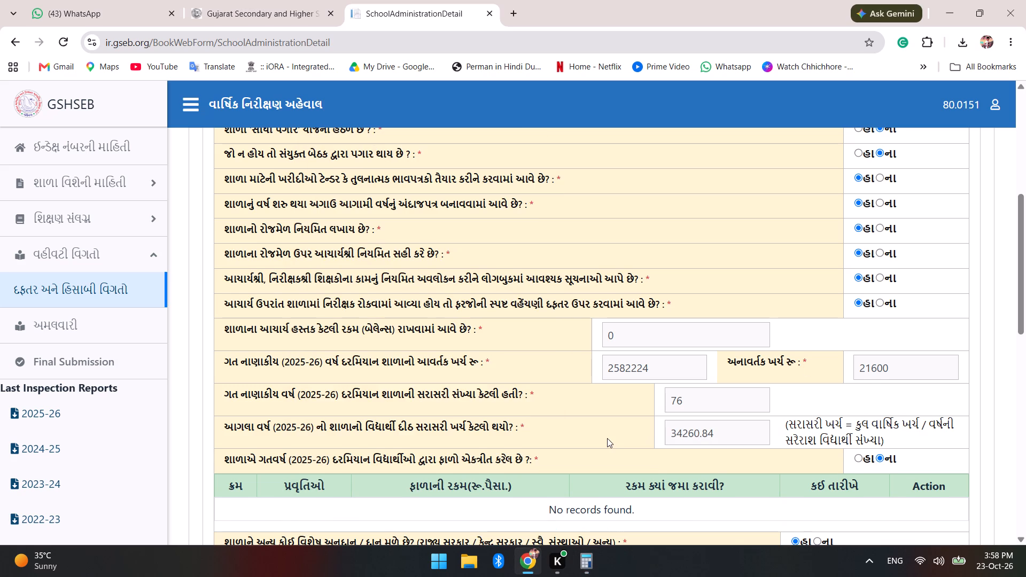
Review the remaining questions of the records and accounts form below the average cost per student.
scroll(607, 438, "down", 1)
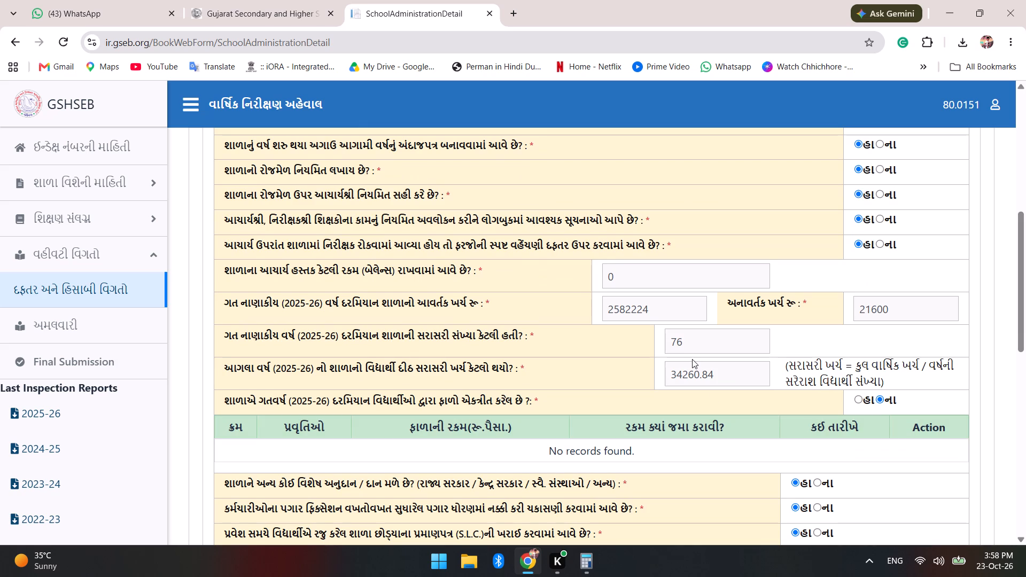
scroll(701, 356, "down", 3)
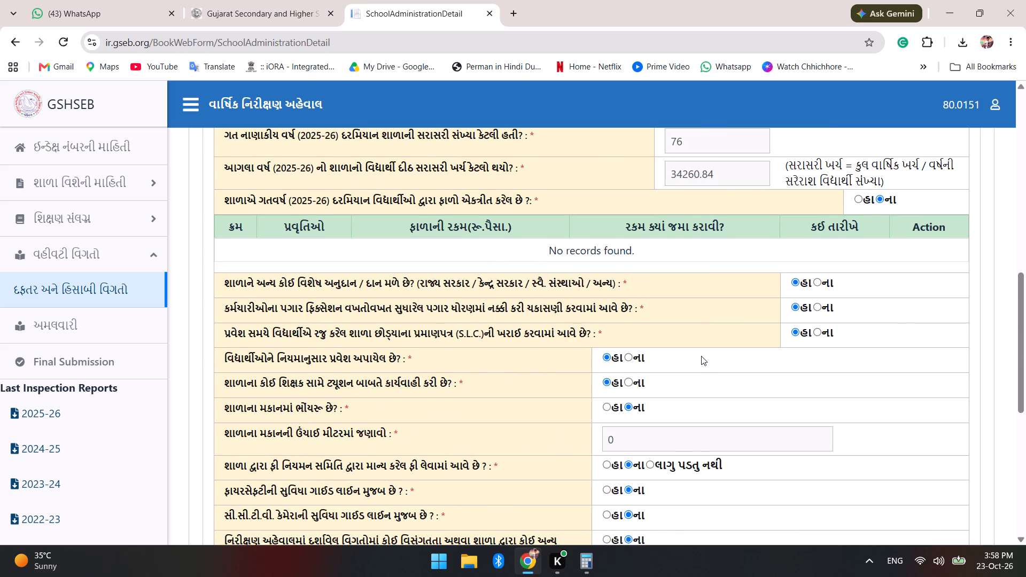
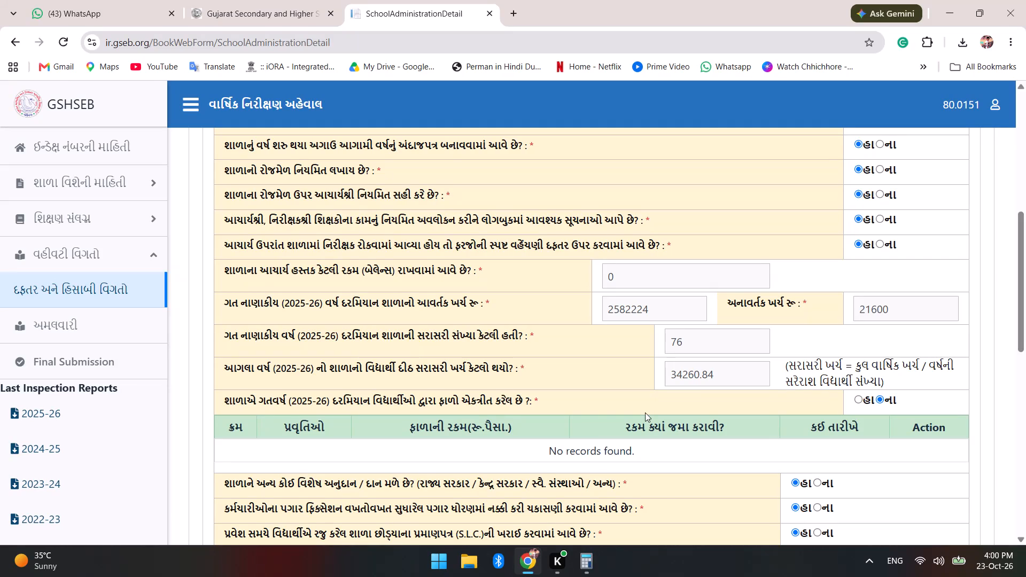
Answer ના (No) to the question on whether the school receives any other special grant or donation.
scroll(713, 554, "down", 3)
scroll(672, 502, "down", 4)
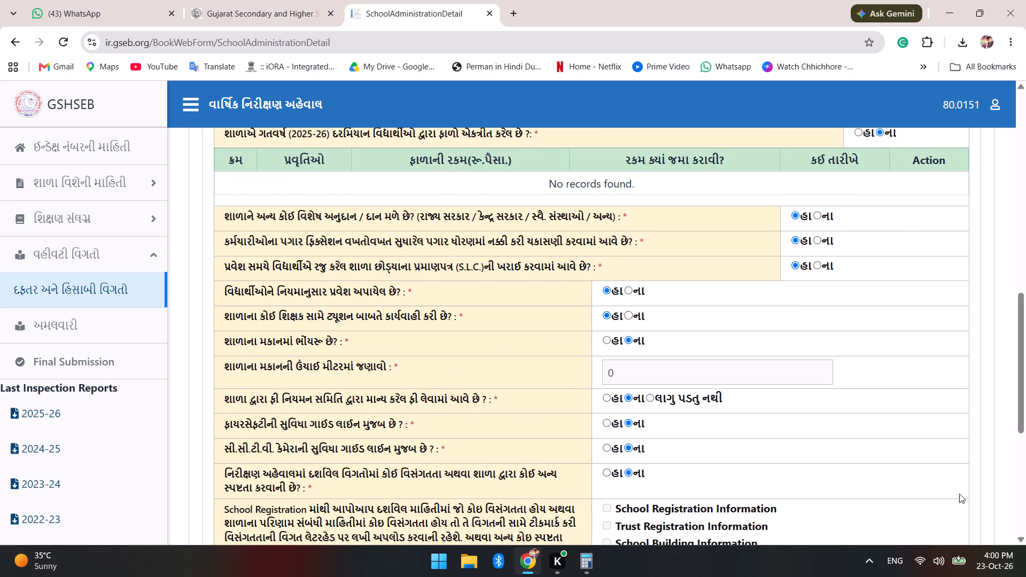
left_click(815, 216)
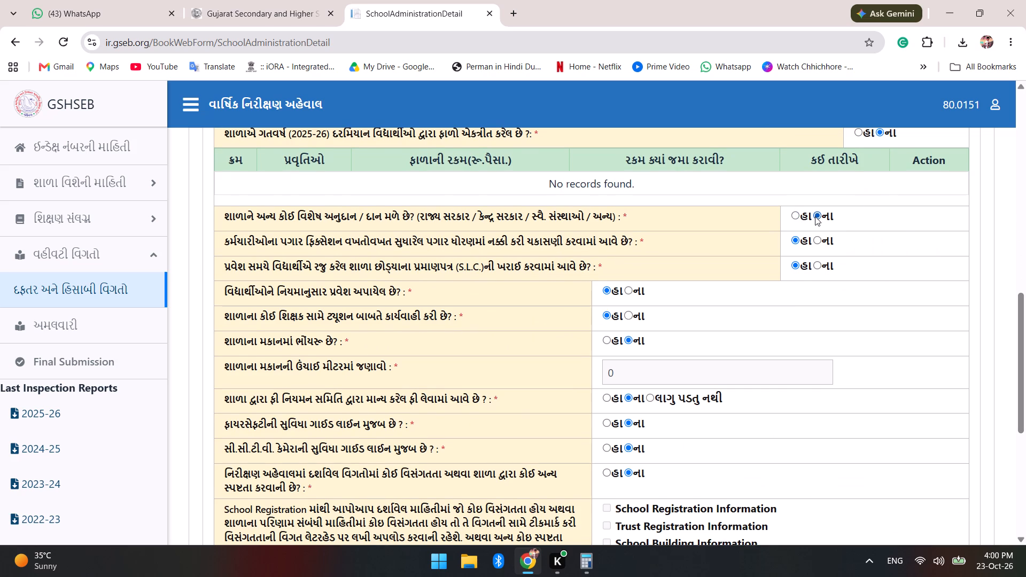
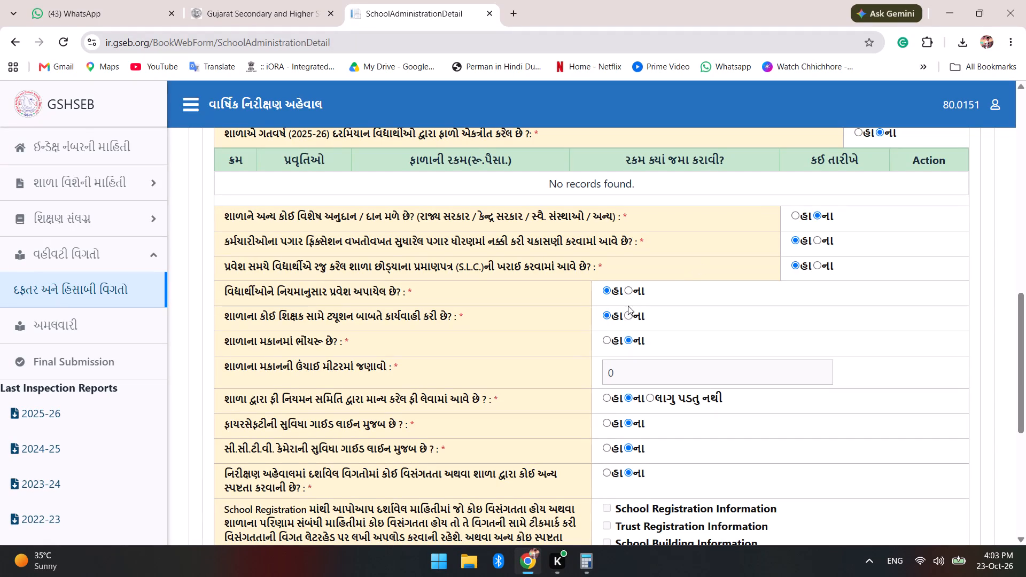
Answer ના (No) to the question on whether action has been taken against any of the school's teachers over tuition.
left_click(631, 317)
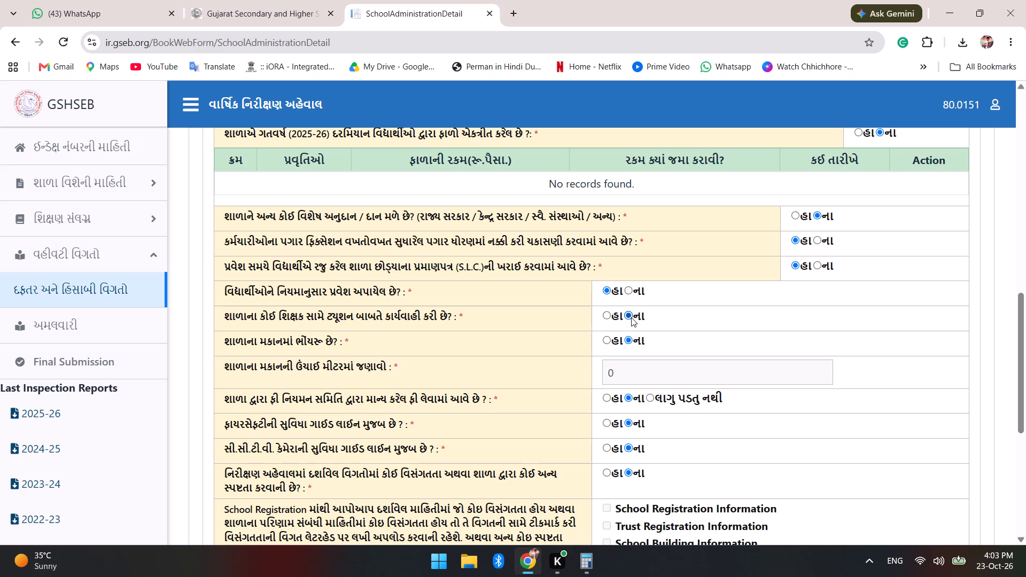
Clear the existing entry for the school building's height in metres.
scroll(630, 318, "down", 2)
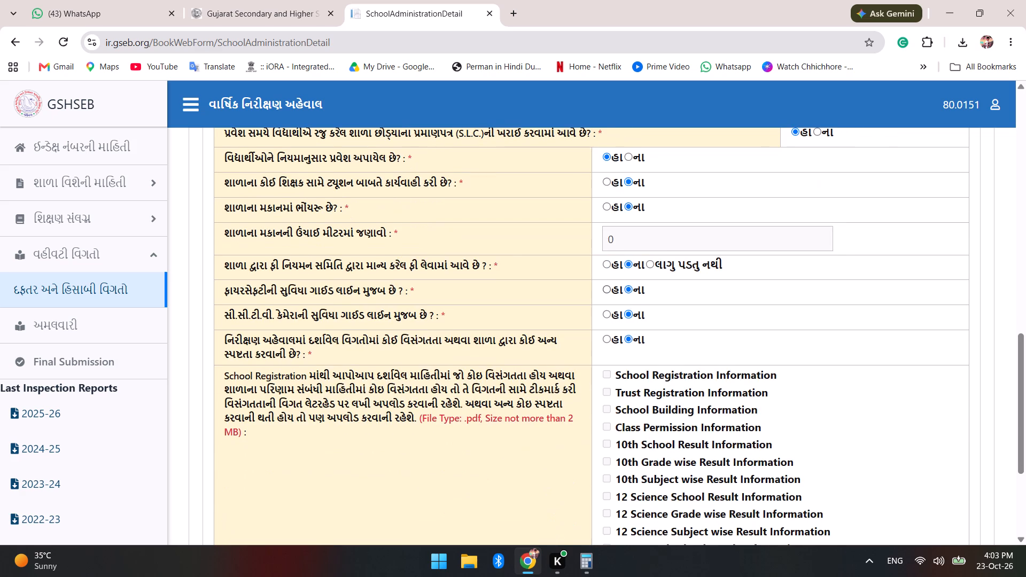
left_click(619, 244)
key("BackSpace")
key("BackSpace")
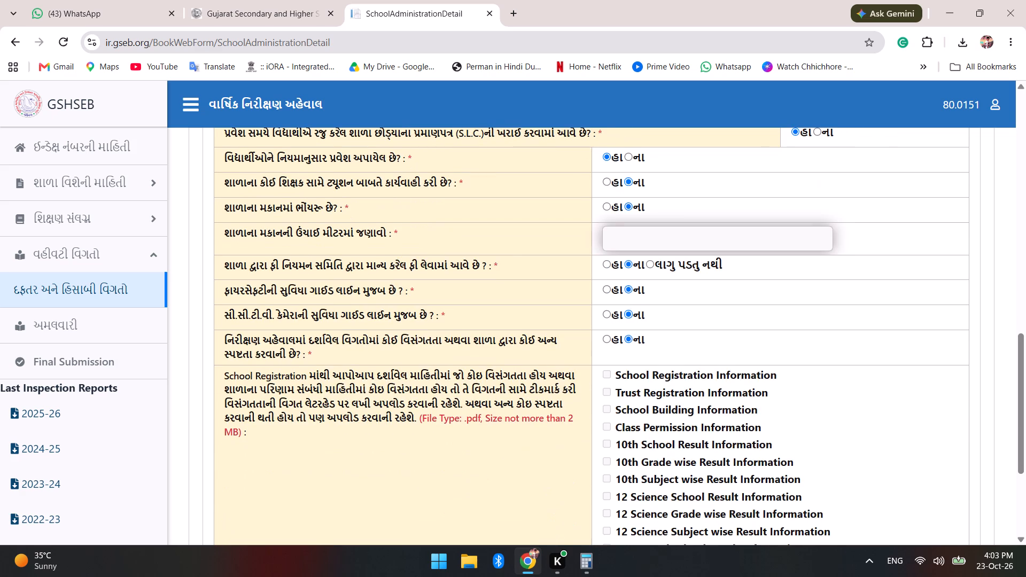
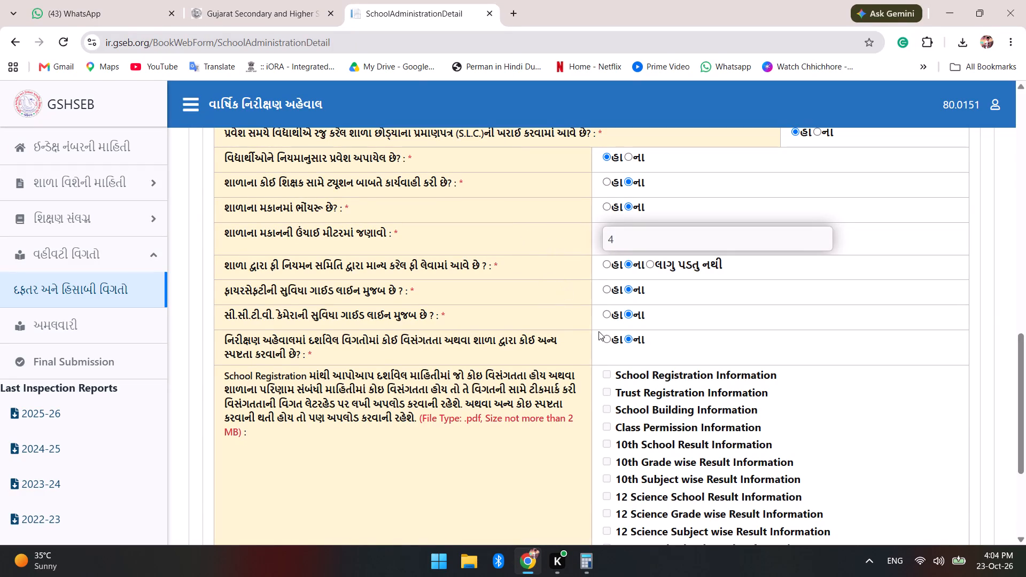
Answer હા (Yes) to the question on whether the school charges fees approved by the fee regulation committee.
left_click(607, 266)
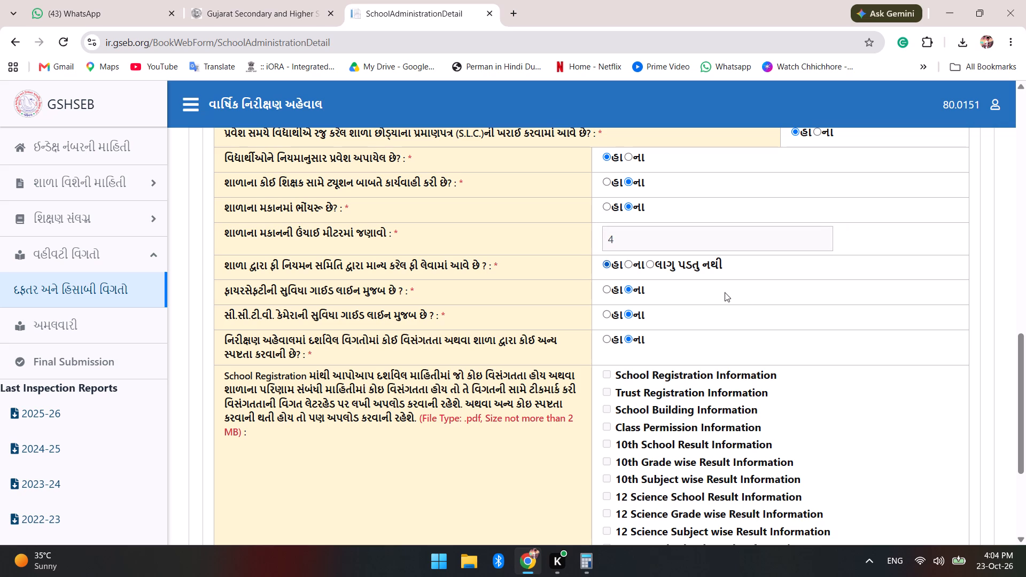
Complete the school building's height in metres as 4.00.
left_click(624, 245)
type(".00")
left_click(845, 280)
Answer હા (Yes) to the question on whether the fire safety facility follows the guideline.
left_click(607, 292)
Change the answer on charging fees approved by the fee regulation committee to લાગુ પડતુ નથી (Not applicable).
left_click(629, 265)
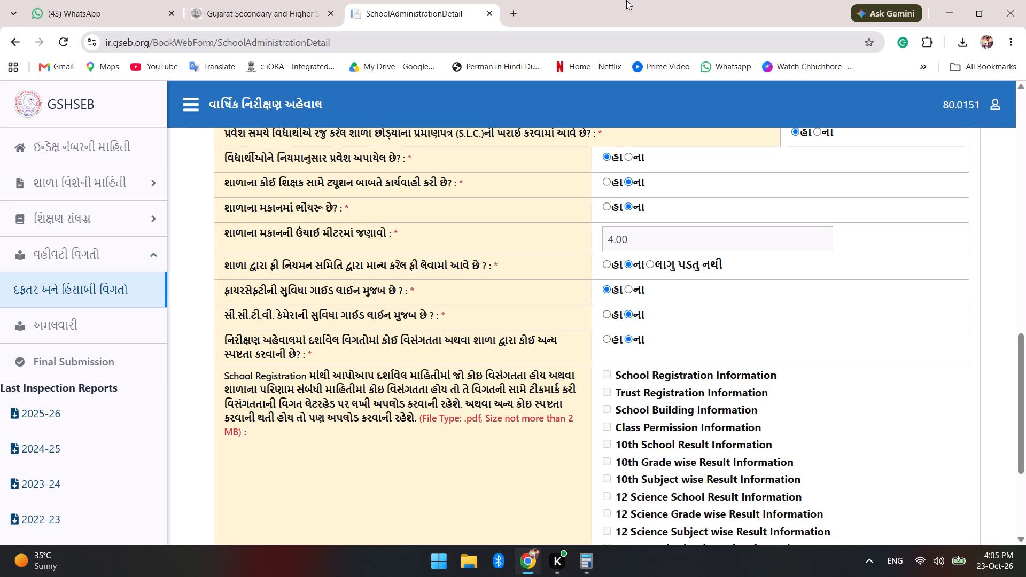
left_click(652, 261)
Review the answers in the records and accounts details, from the donation questions through to the discrepancy checklist and file upload.
scroll(774, 266, "down", 1)
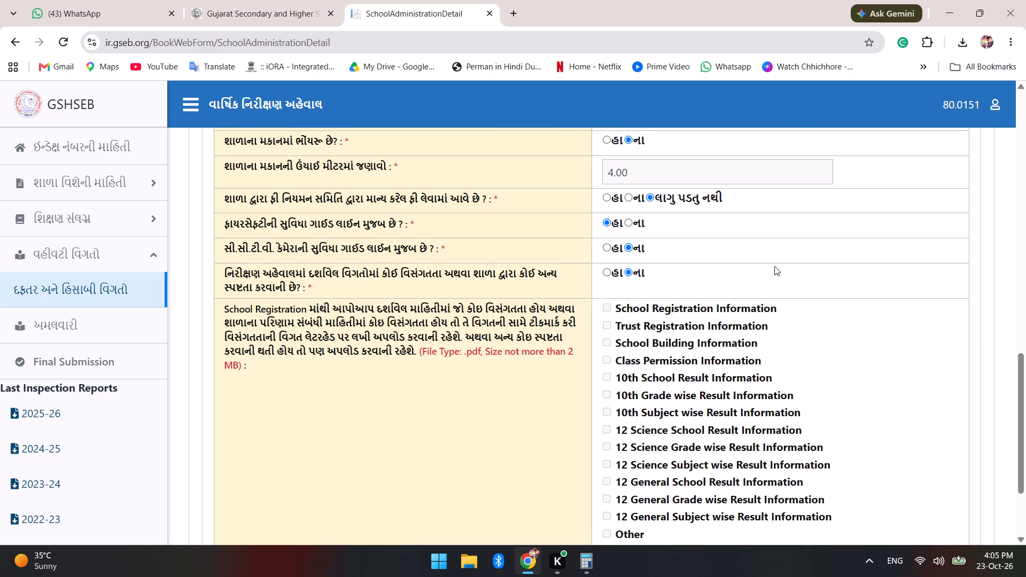
scroll(774, 266, "down", 3)
scroll(774, 266, "up", 5)
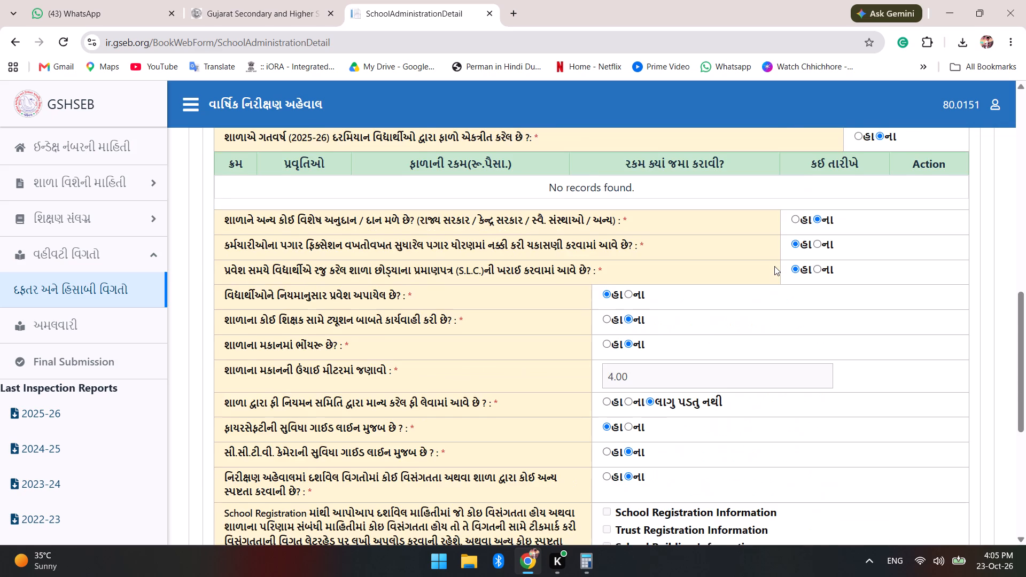
scroll(774, 266, "down", 2)
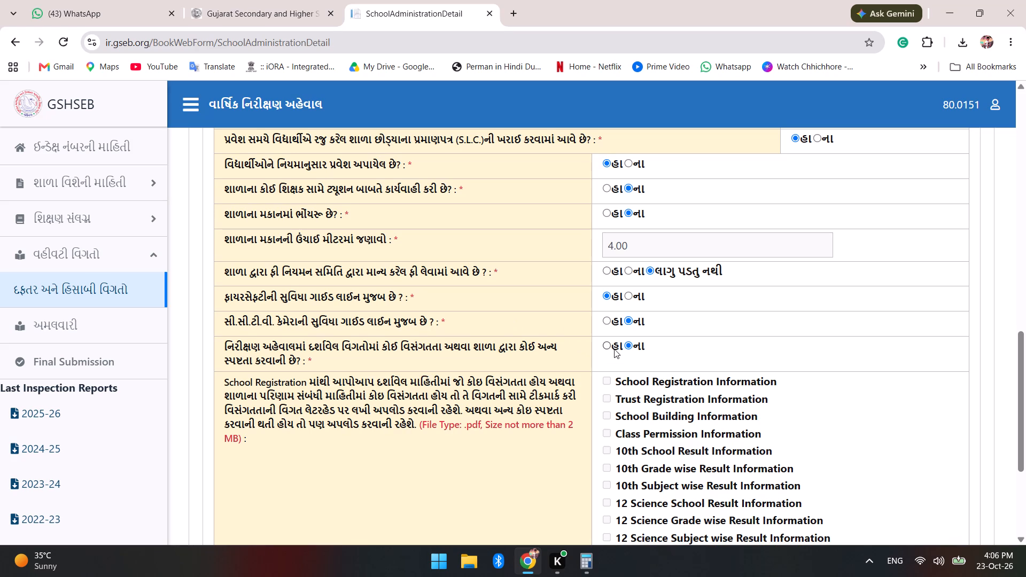
scroll(614, 349, "down", 1)
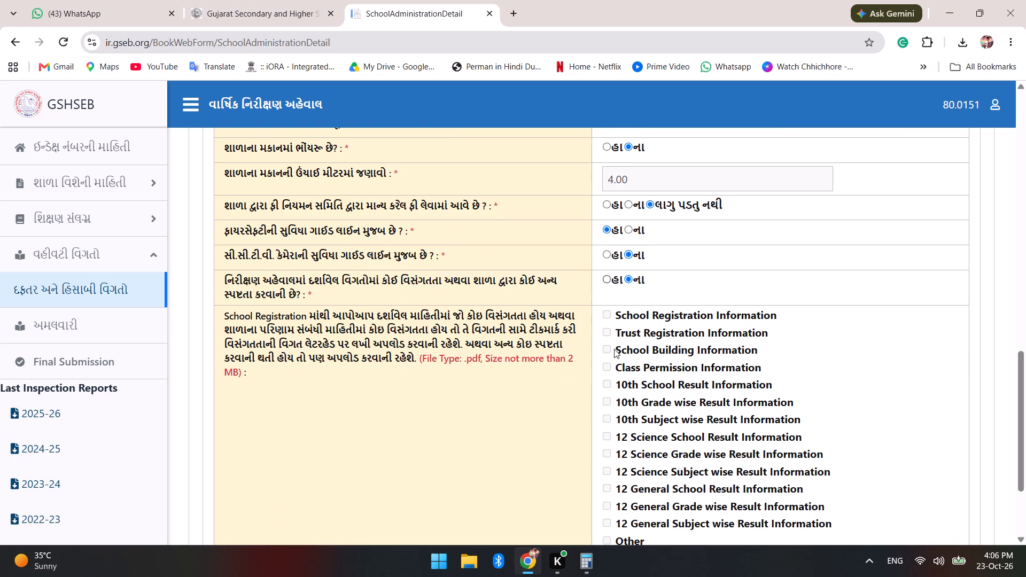
scroll(614, 349, "down", 2)
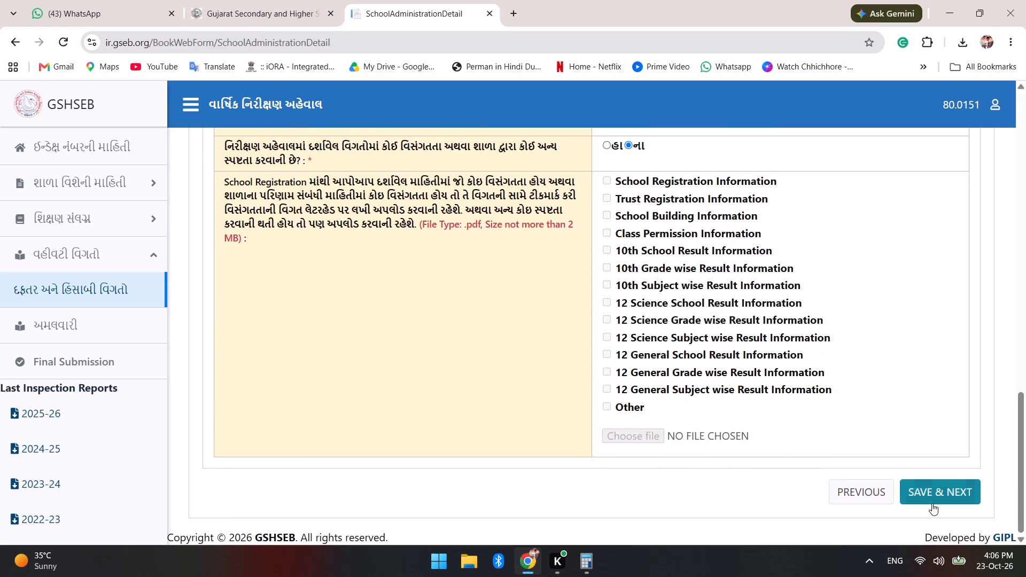
scroll(786, 402, "up", 1)
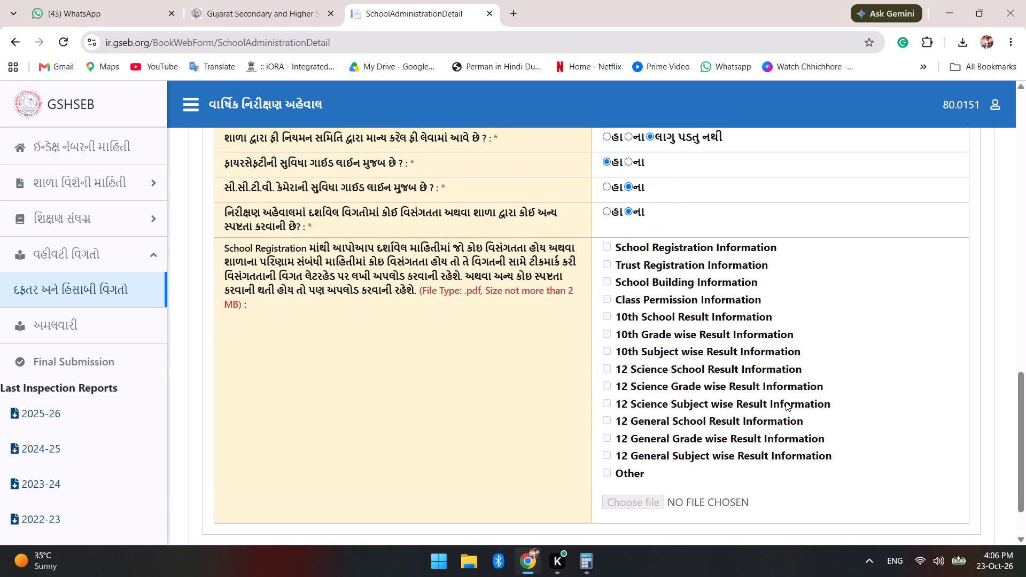
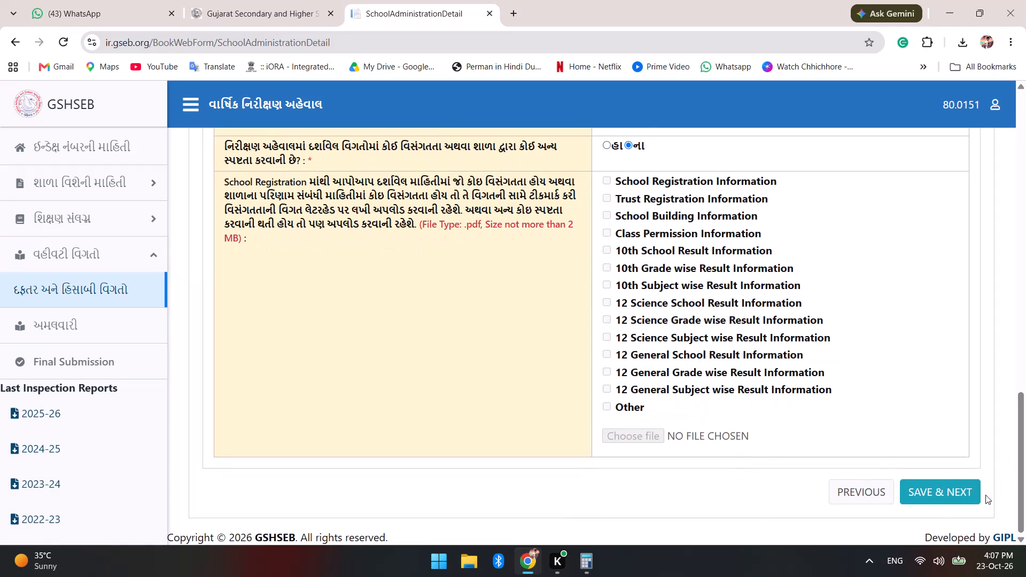
Save the records and accounts details and continue to the અમલવારી (Implementation) section.
left_click(944, 485)
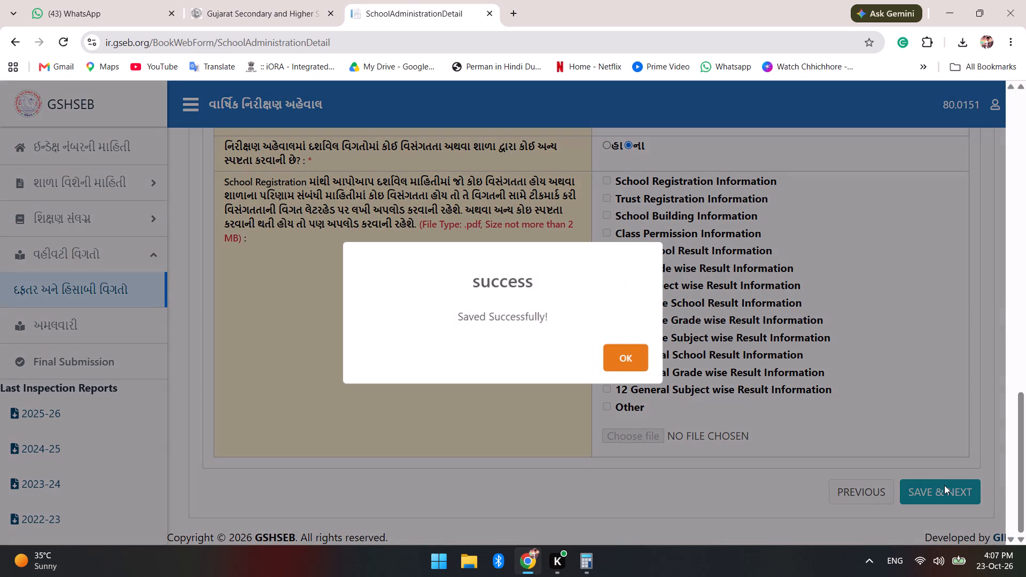
key("Return")
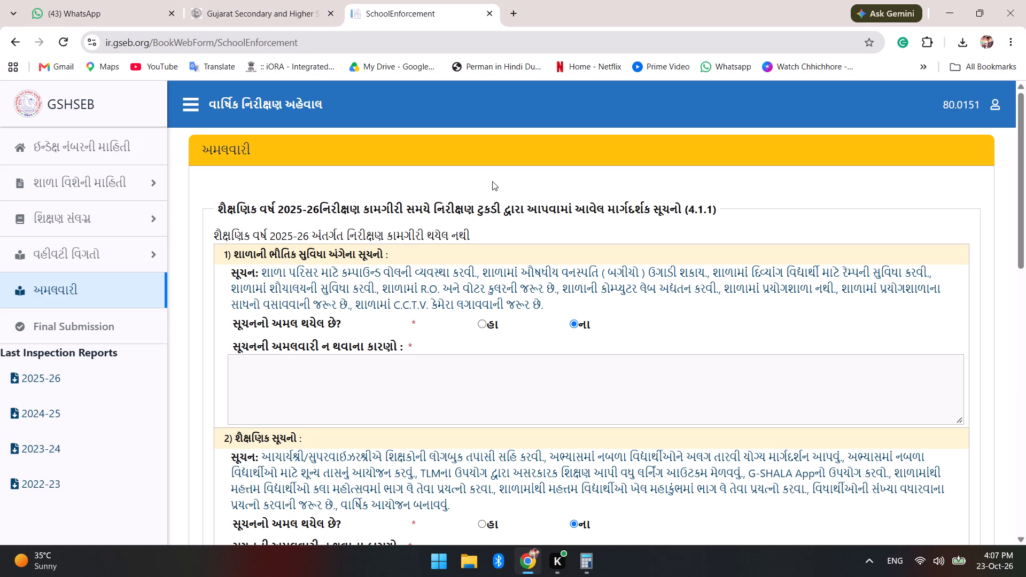
Examine the 2025-26 inspection team's suggestions and their implementation questions, starting with the school's physical facilities.
scroll(511, 260, "down", 1)
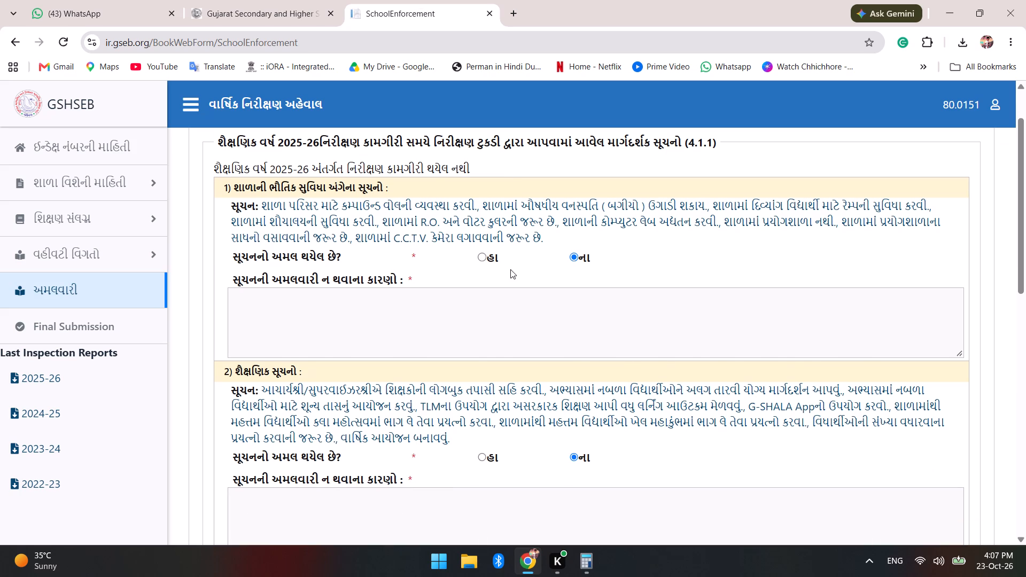
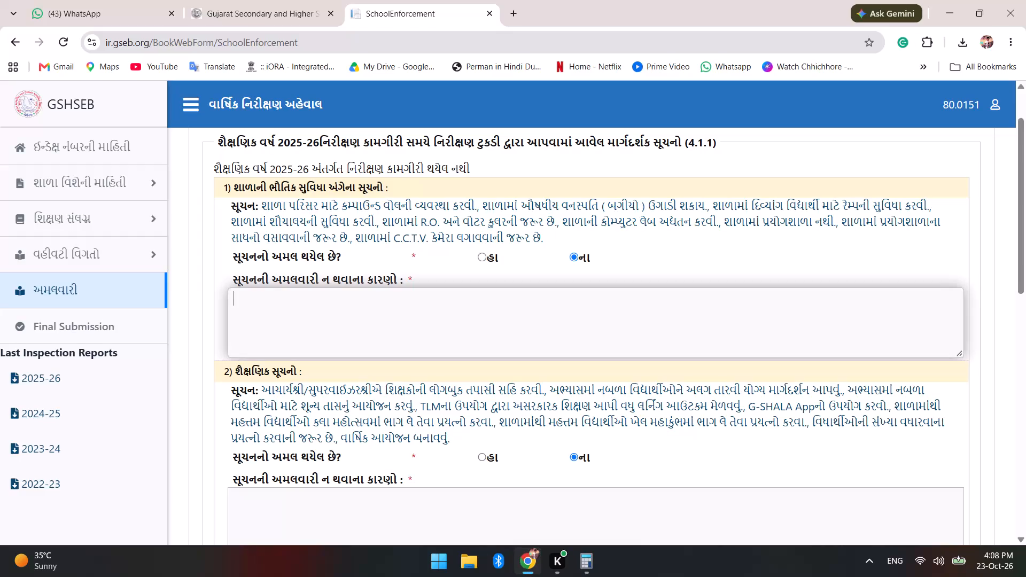
Mark the educational (શૈક્ષણિક), administrative (વહીવટી) and other (અન્ય) suggestions, numbers 2, 3 and 8, as implemented with હા.
left_click(685, 259)
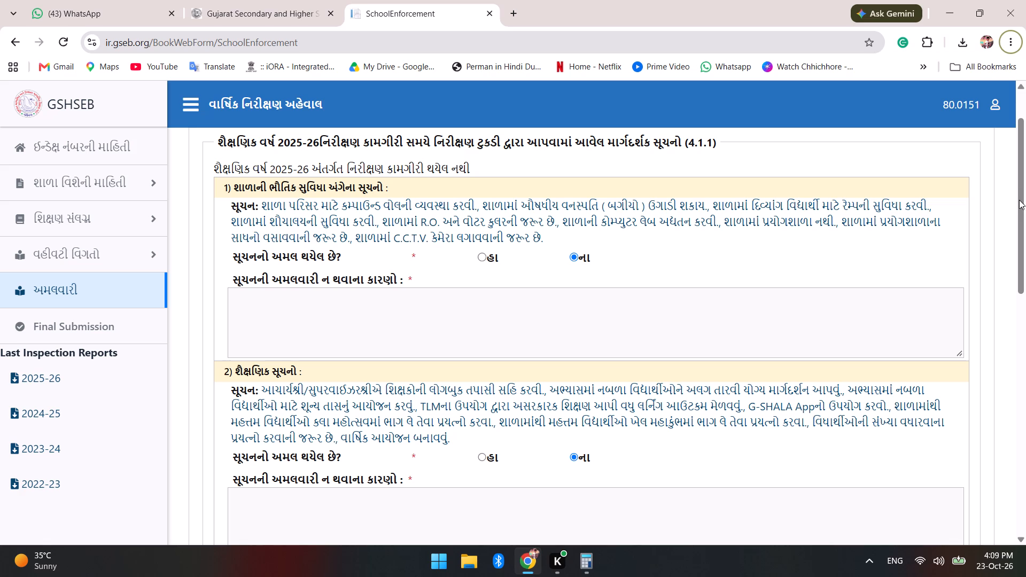
left_click_drag(1019, 200, 1025, 260)
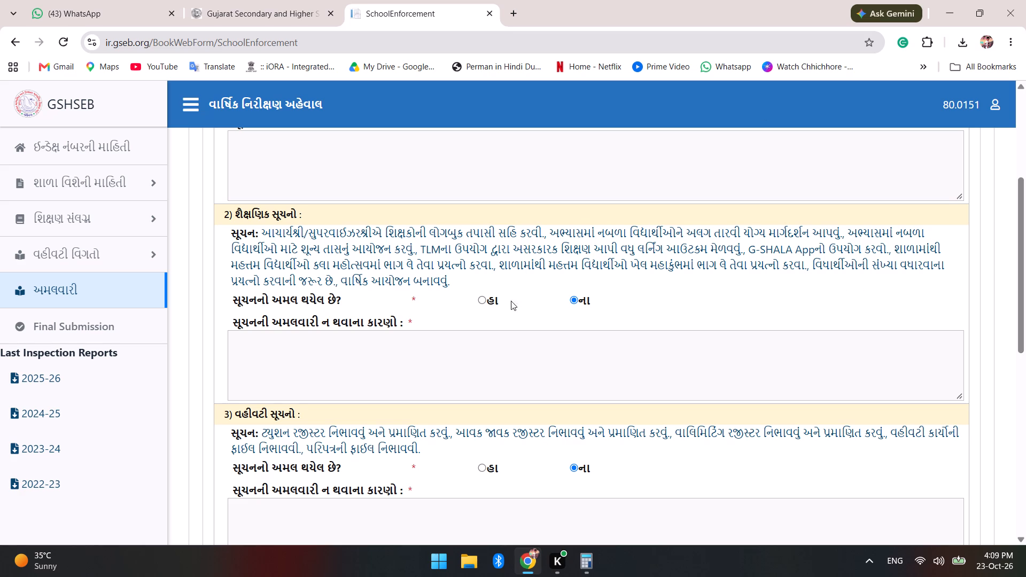
left_click(480, 302)
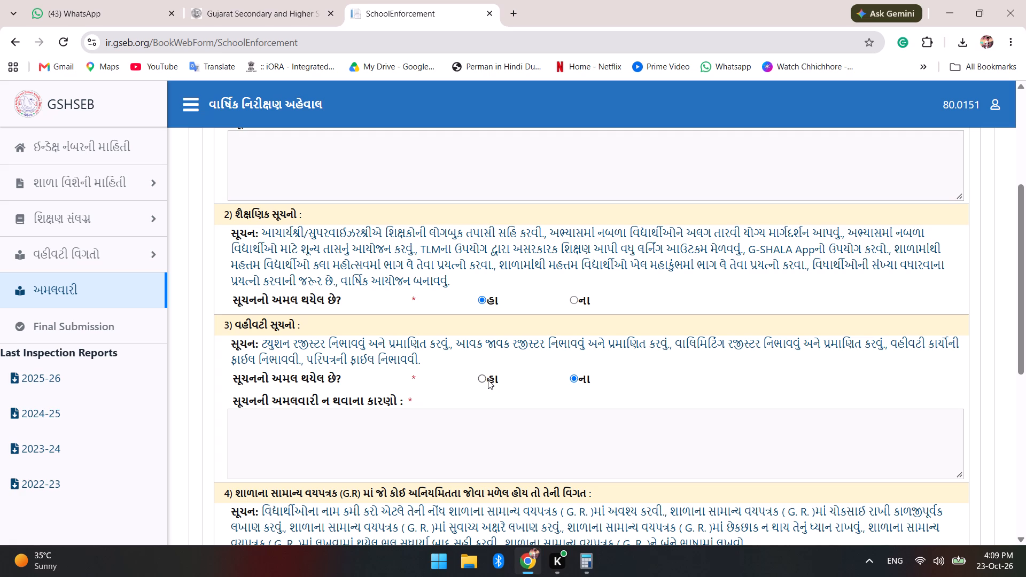
left_click(488, 380)
scroll(488, 380, "down", 1)
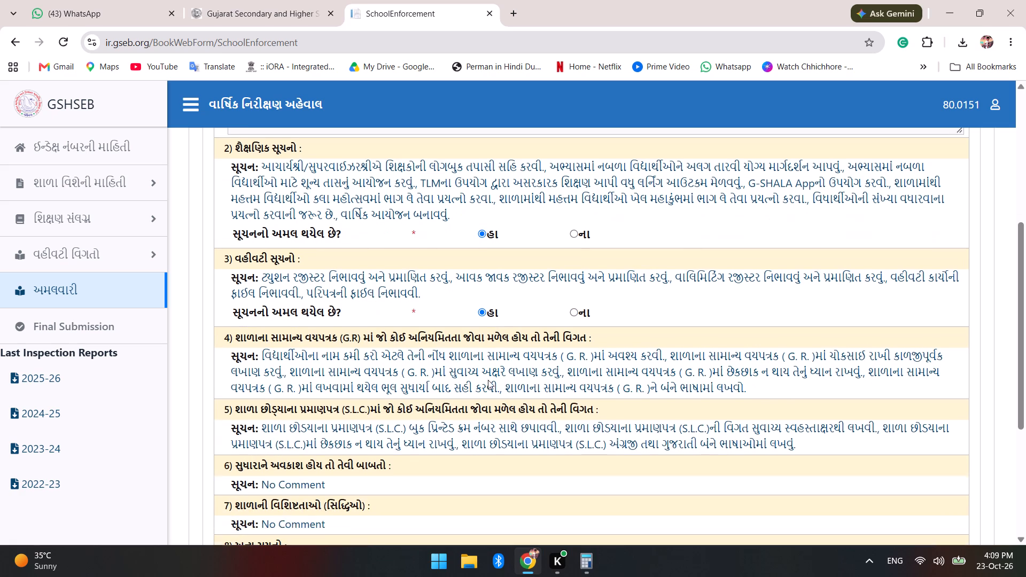
scroll(488, 380, "down", 2)
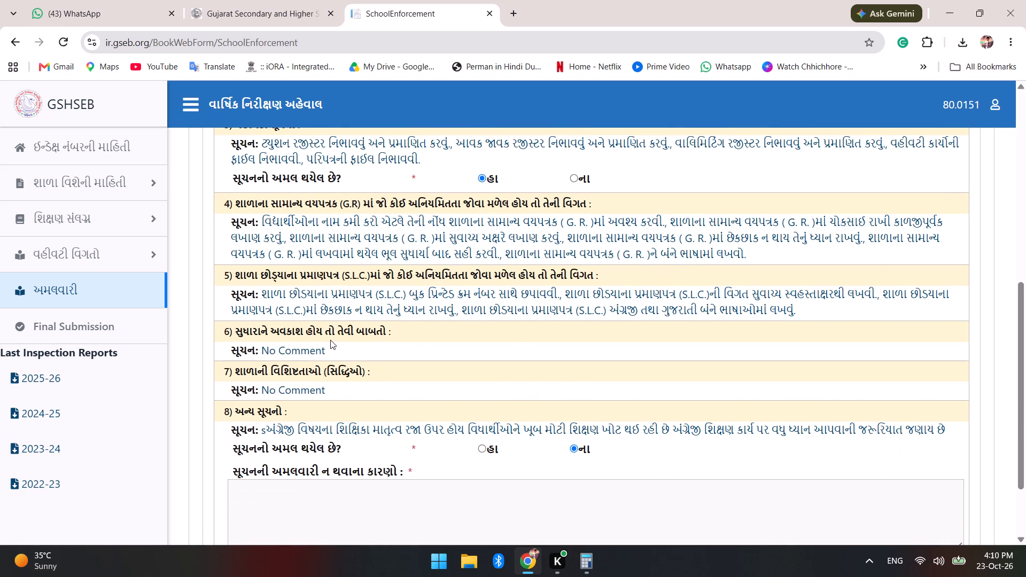
scroll(450, 394, "down", 1)
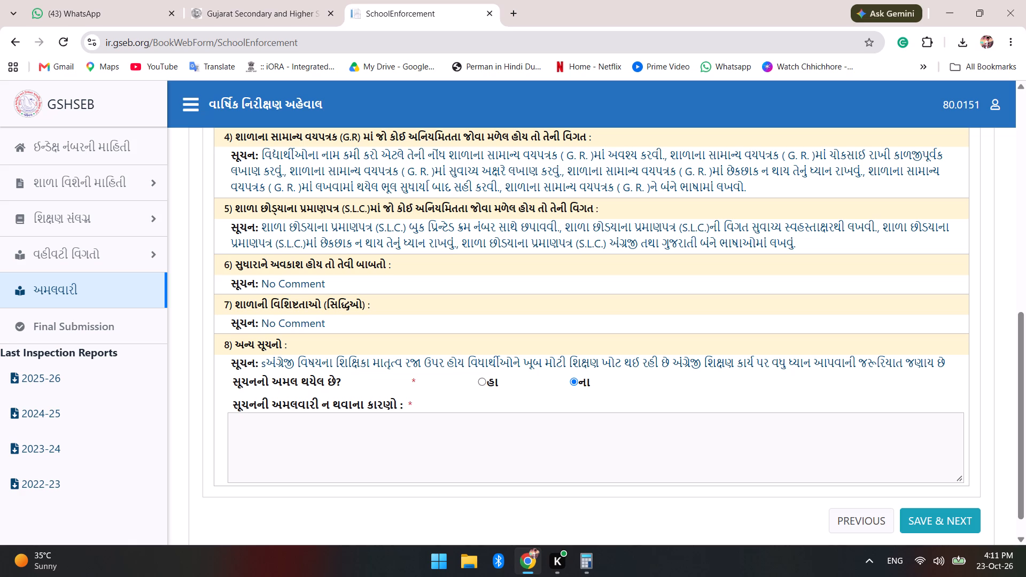
left_click(487, 383)
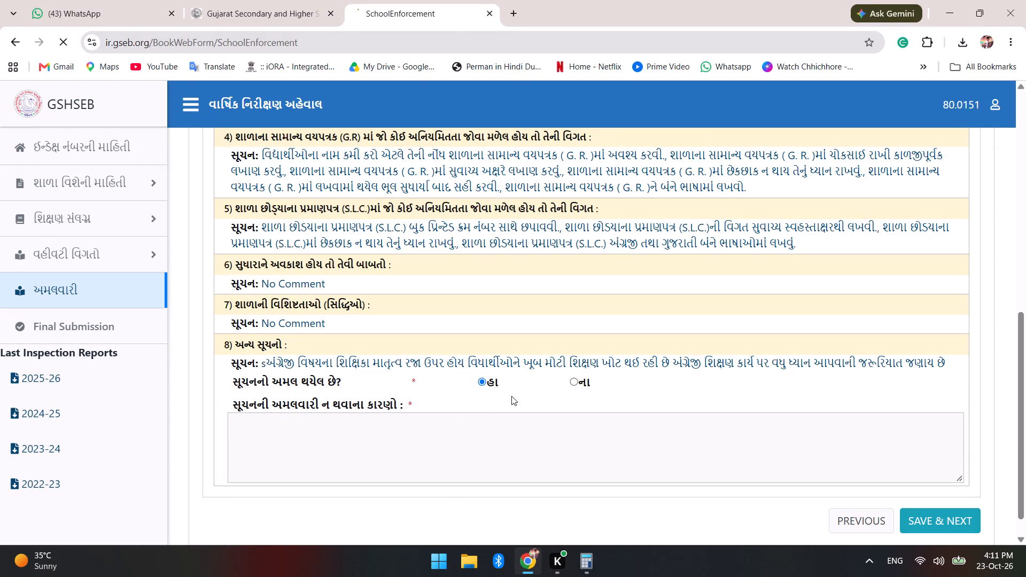
Begin the non-implementation reason for suggestion 1 on physical facilities with "શાળાનું મંડળ આર્થિક રીતે સક્ષમ ન".
scroll(511, 396, "up", 3)
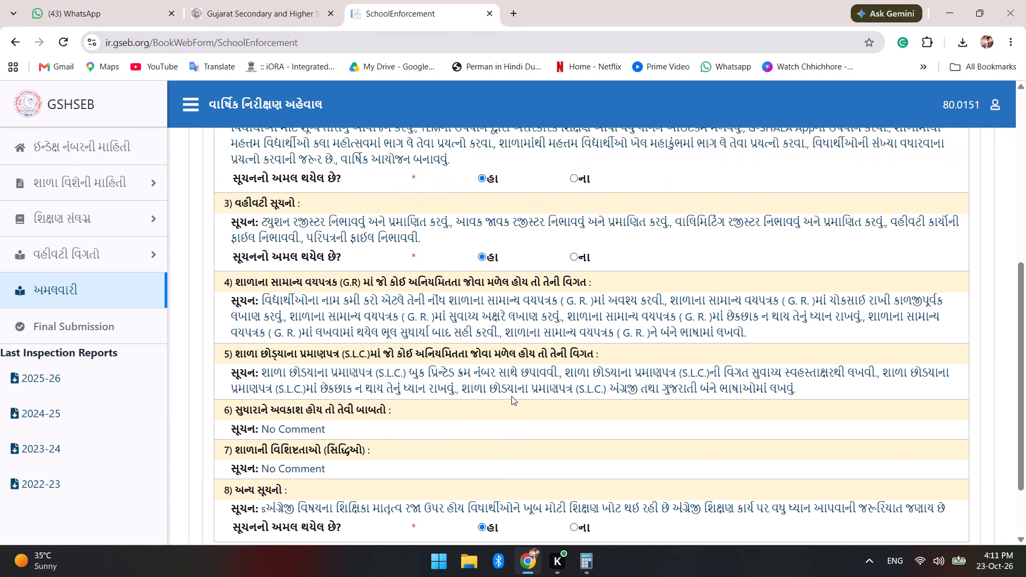
scroll(511, 396, "up", 4)
scroll(511, 396, "down", 7)
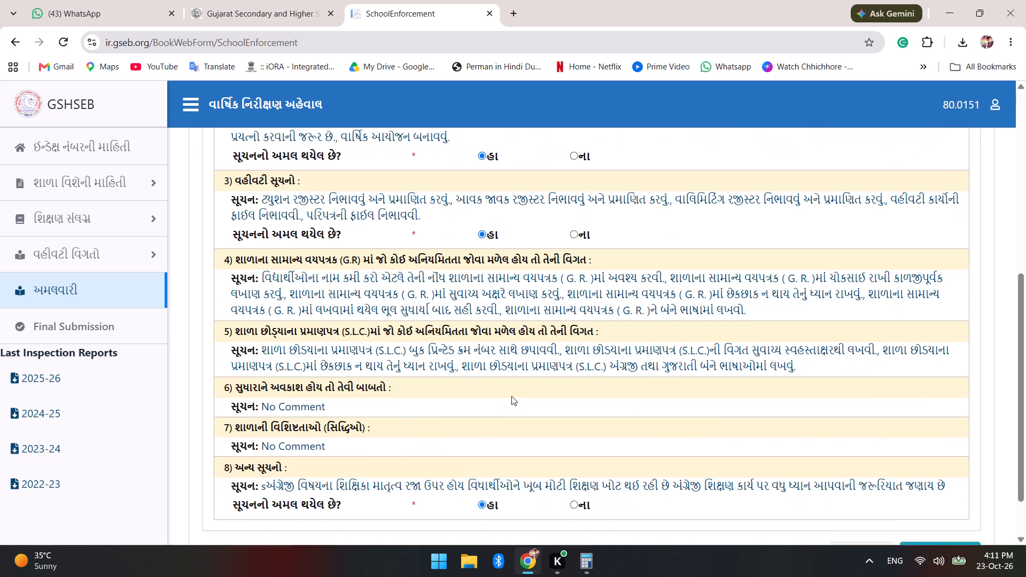
scroll(511, 396, "down", 1)
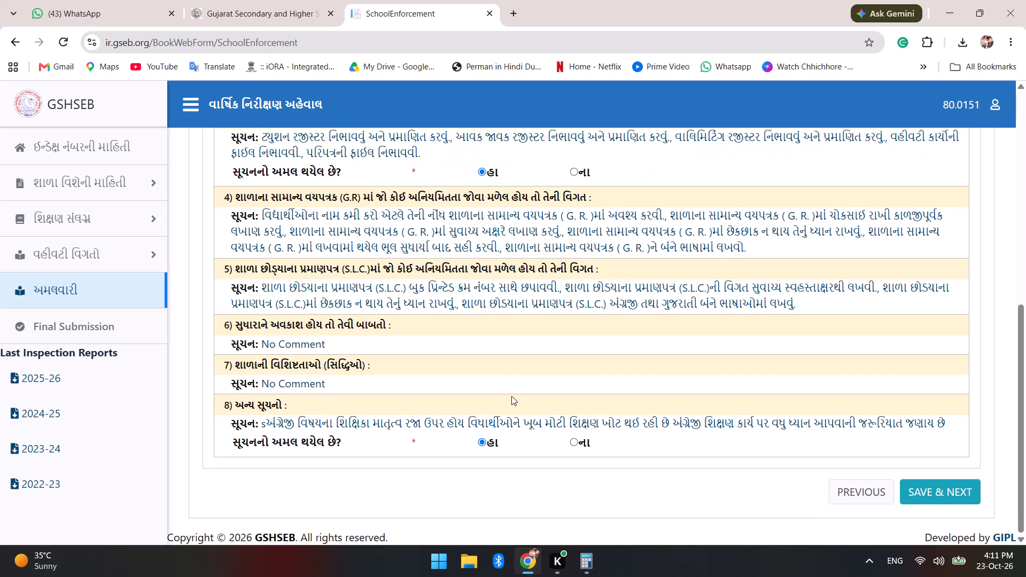
scroll(511, 396, "up", 4)
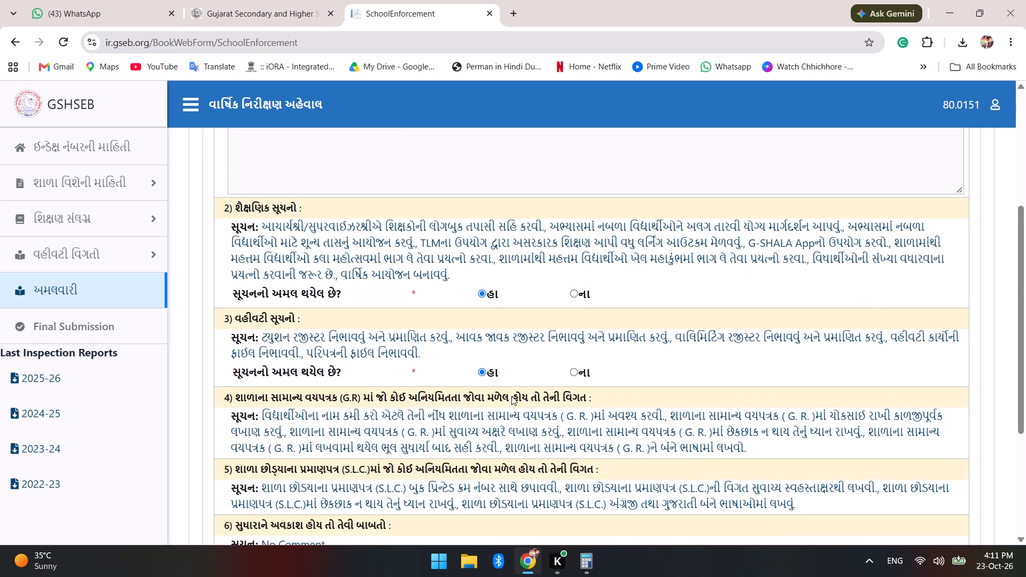
scroll(511, 396, "up", 2)
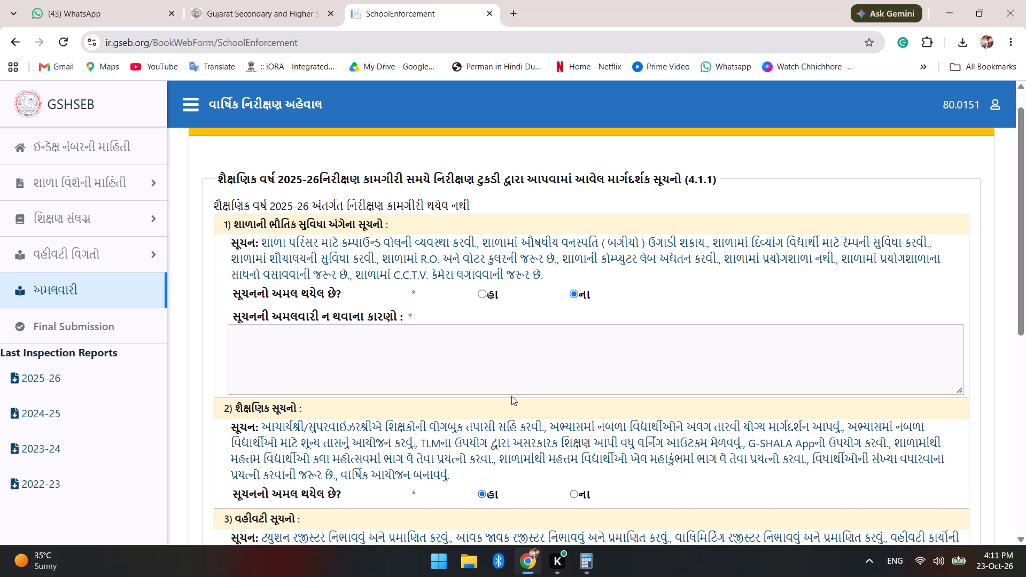
left_click(459, 339)
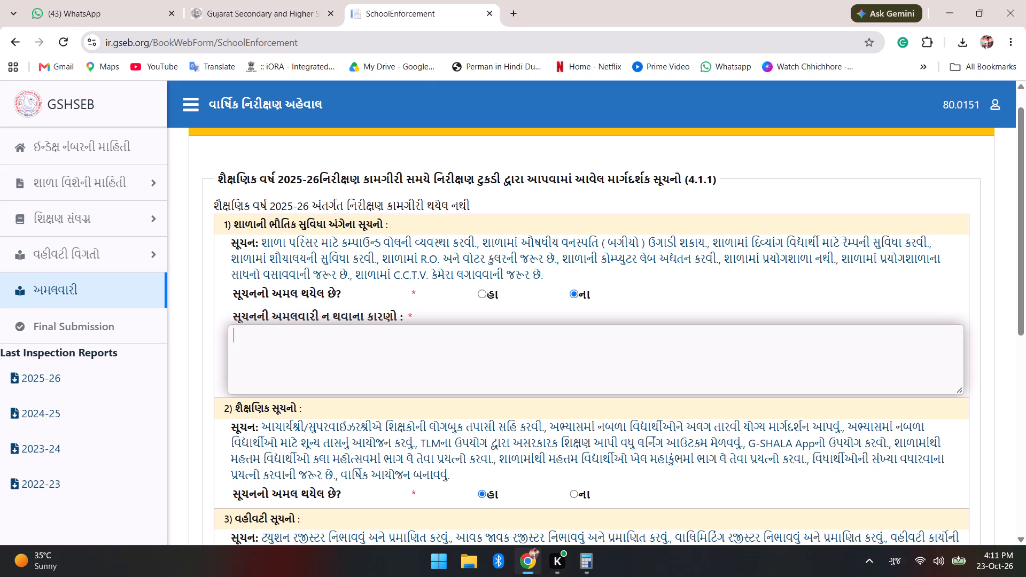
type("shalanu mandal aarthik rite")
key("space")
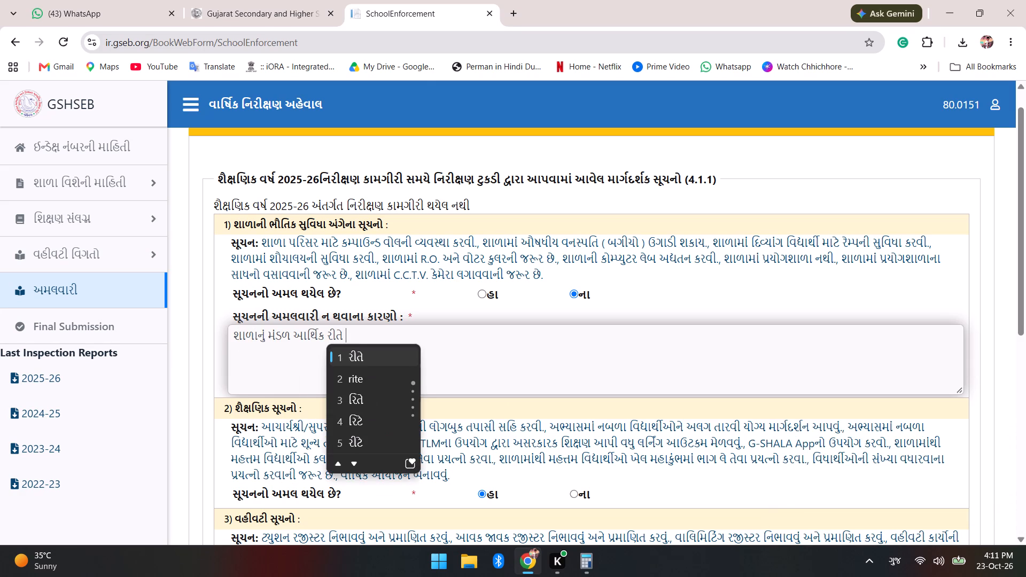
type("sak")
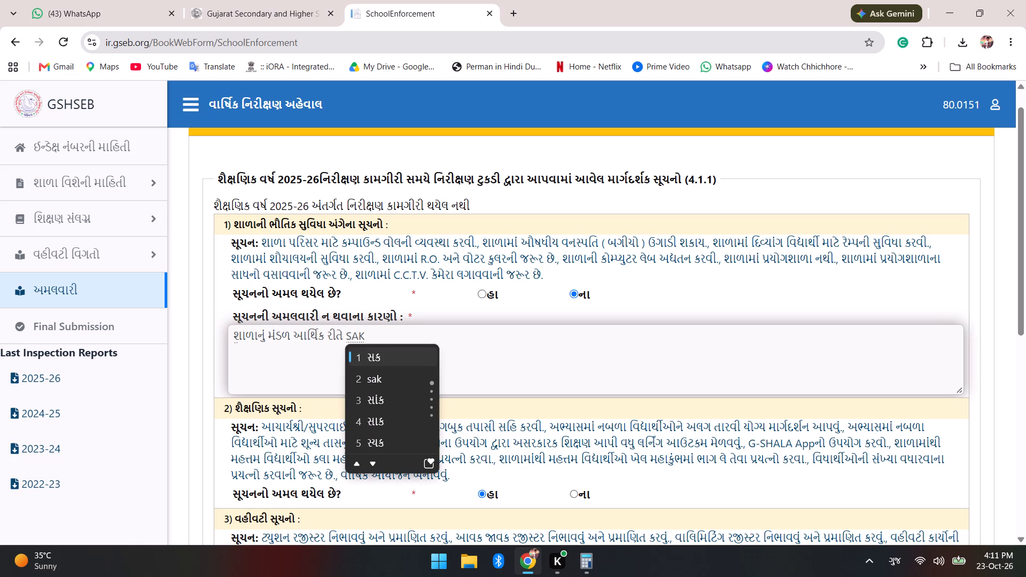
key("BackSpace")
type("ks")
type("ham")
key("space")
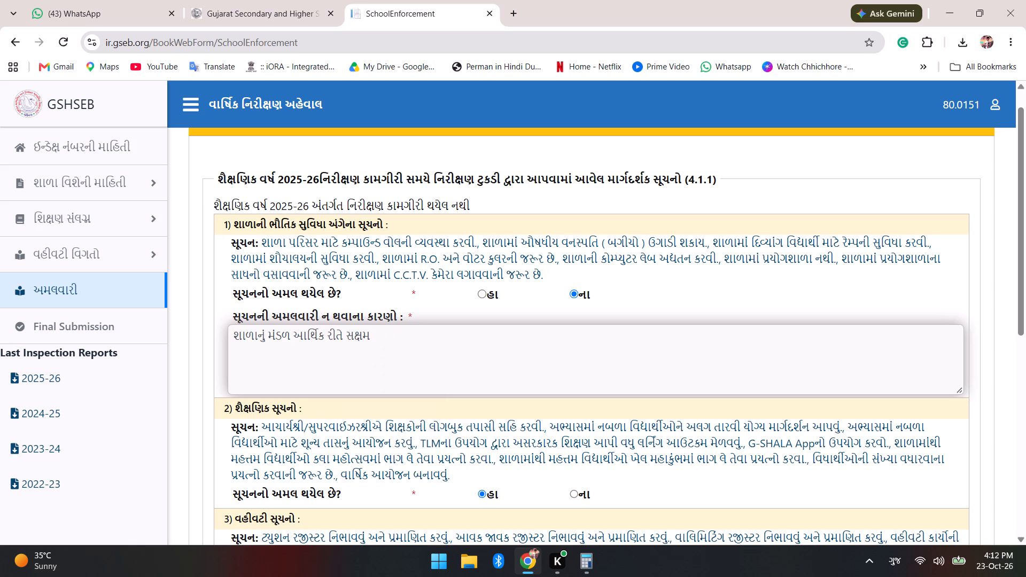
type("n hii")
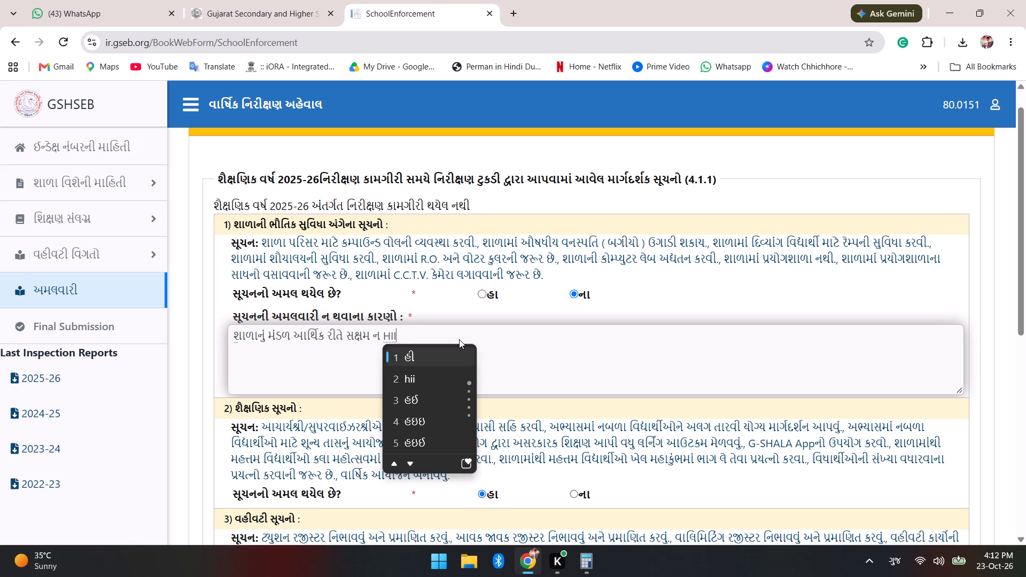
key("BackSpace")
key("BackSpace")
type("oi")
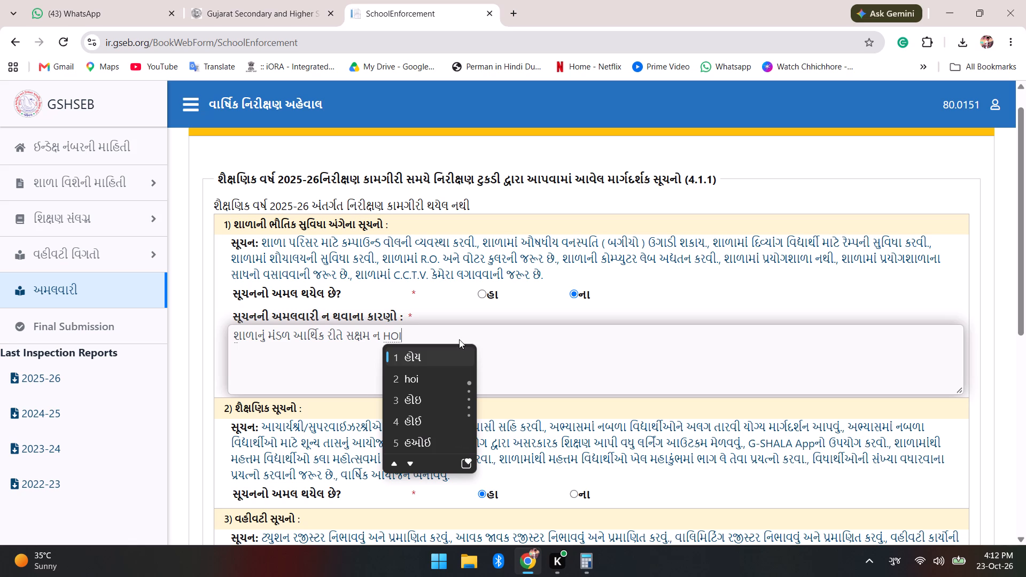
left_click(423, 416)
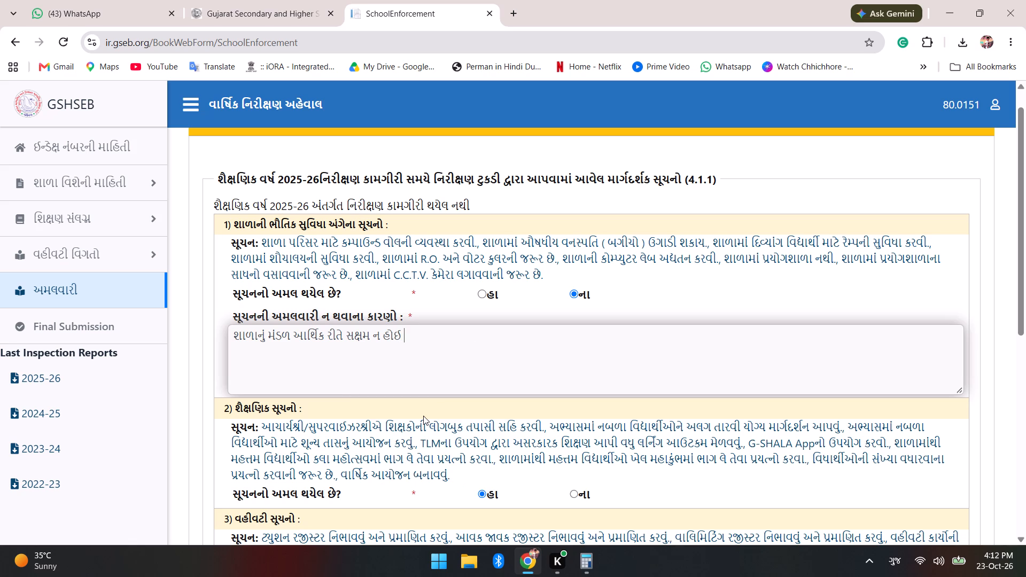
key("BackSpace")
key("BackSpace")
key("BackSpace")
type("o")
key("space")
key("BackSpace")
key("BackSpace")
key("BackSpace")
Complete the physical facilities reason with "હોવાના કારણે", using the correct ણે spelling.
type("hova")
type("na karaner")
key("space")
key("BackSpace")
key("BackSpace")
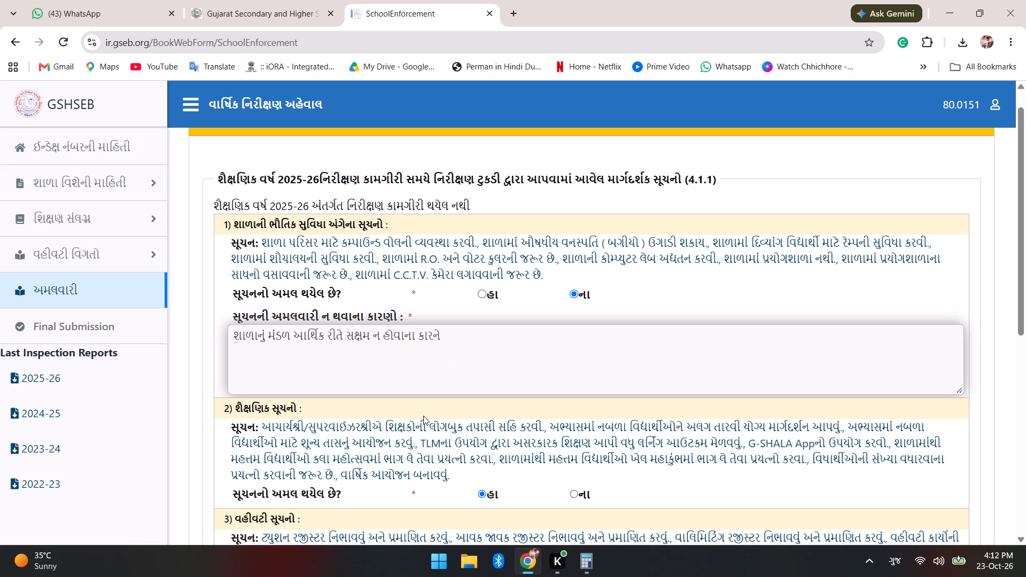
key("BackSpace")
key("BackSpace")
type("ne")
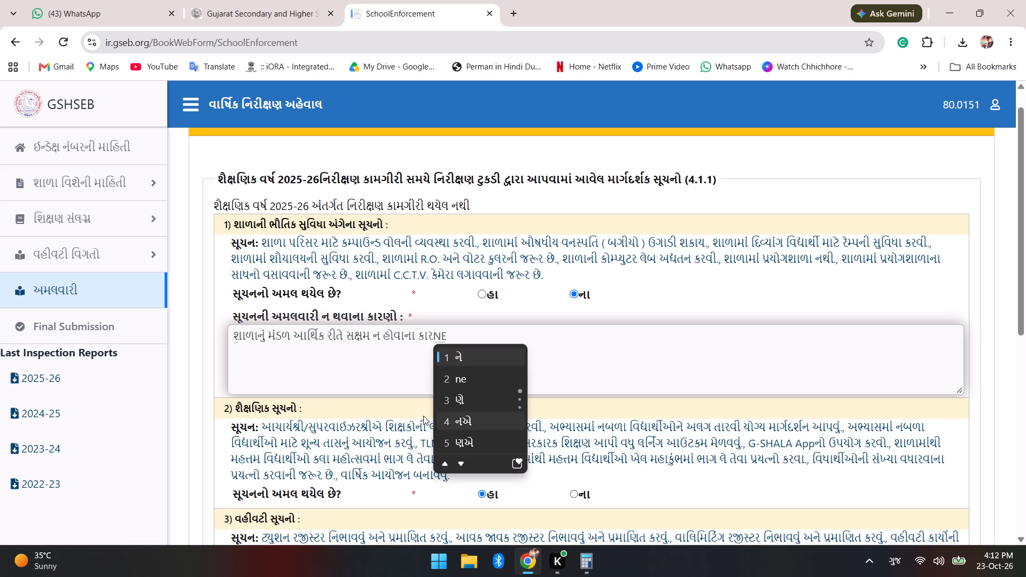
key("Up")
key("Up")
key("Up")
key("Up")
key("Up")
key("Up")
key("Up")
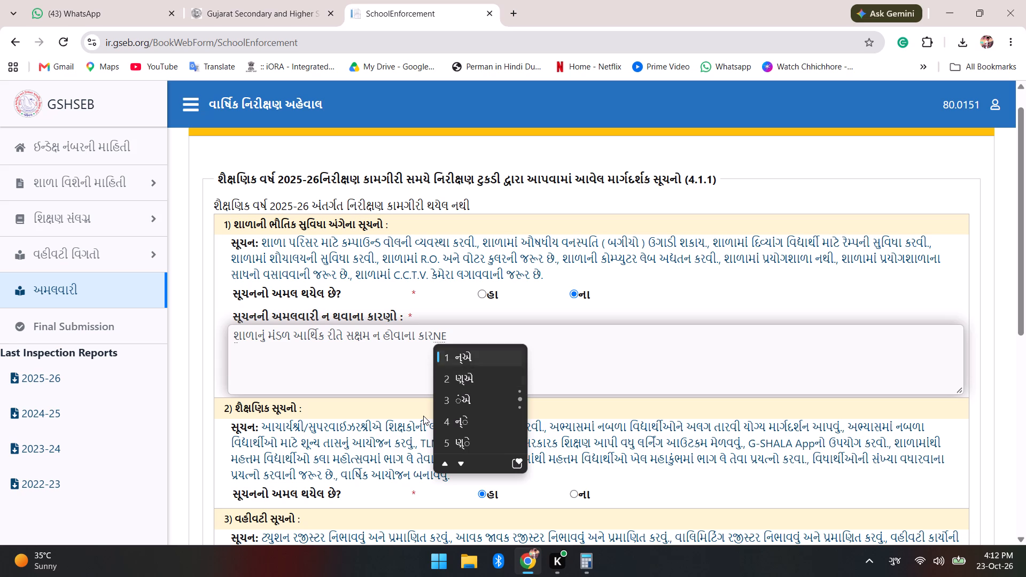
key("Up")
key("Up")
key("Up")
key("Up")
key("Up")
key("Down")
key("Return")
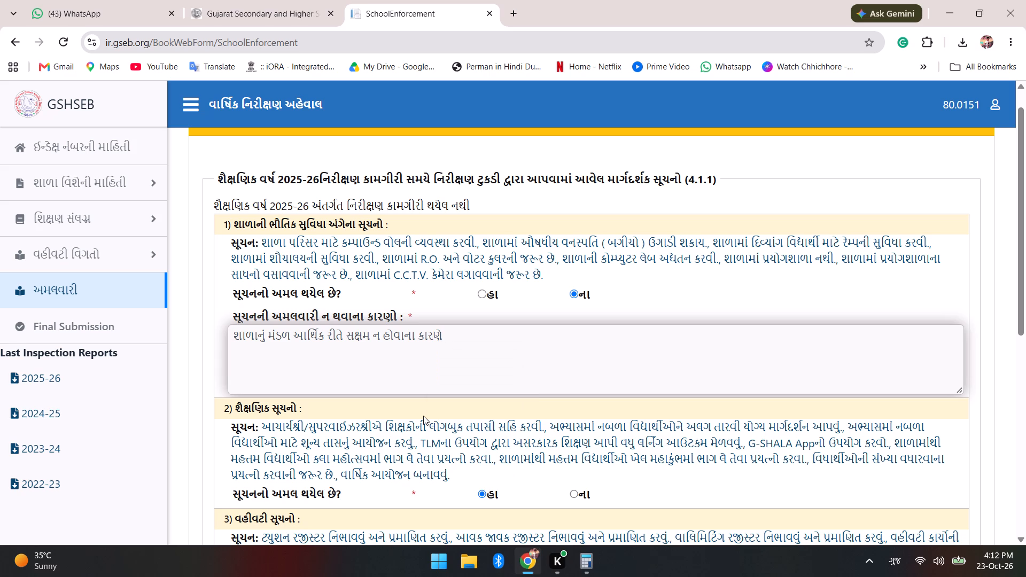
Save the completed અમલવારી (Implementation) section and continue to Final Submission.
scroll(423, 416, "down", 1)
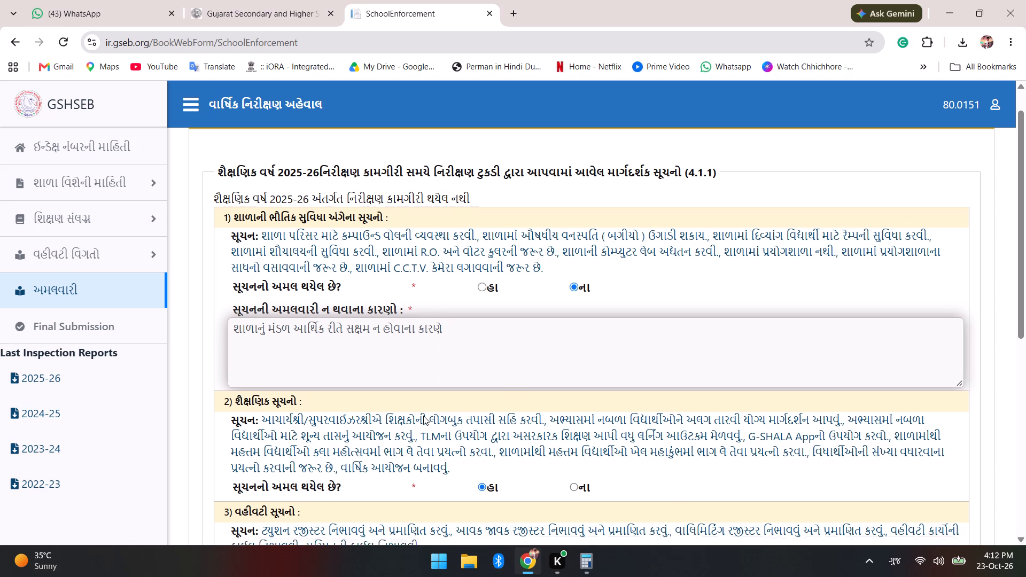
scroll(423, 416, "down", 4)
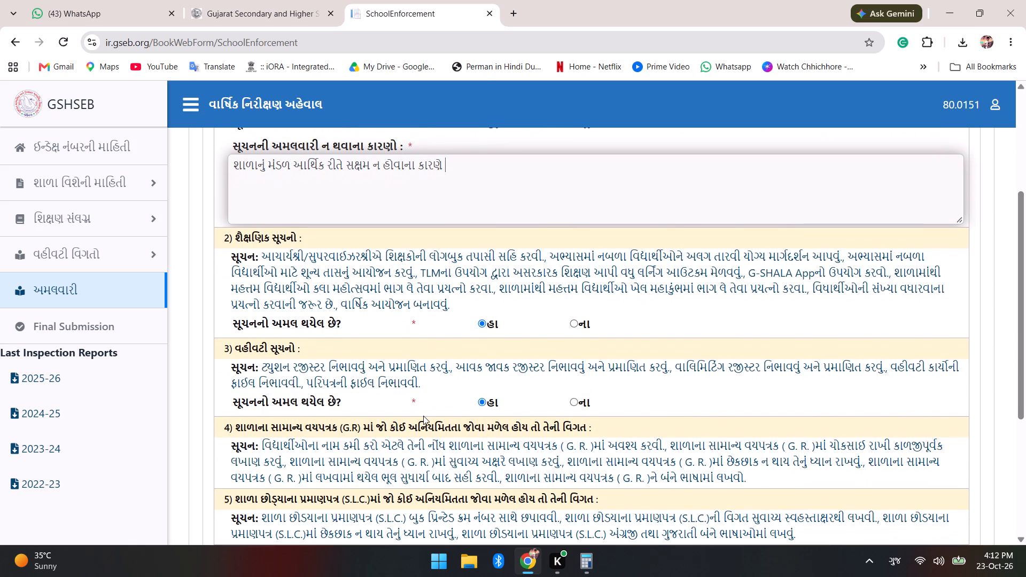
scroll(423, 416, "down", 2)
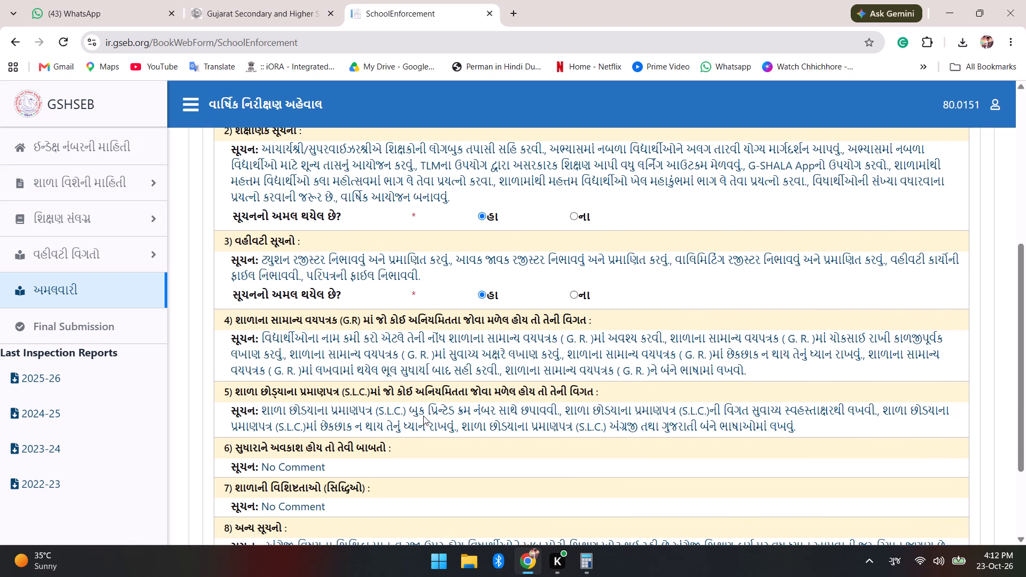
scroll(423, 416, "down", 1)
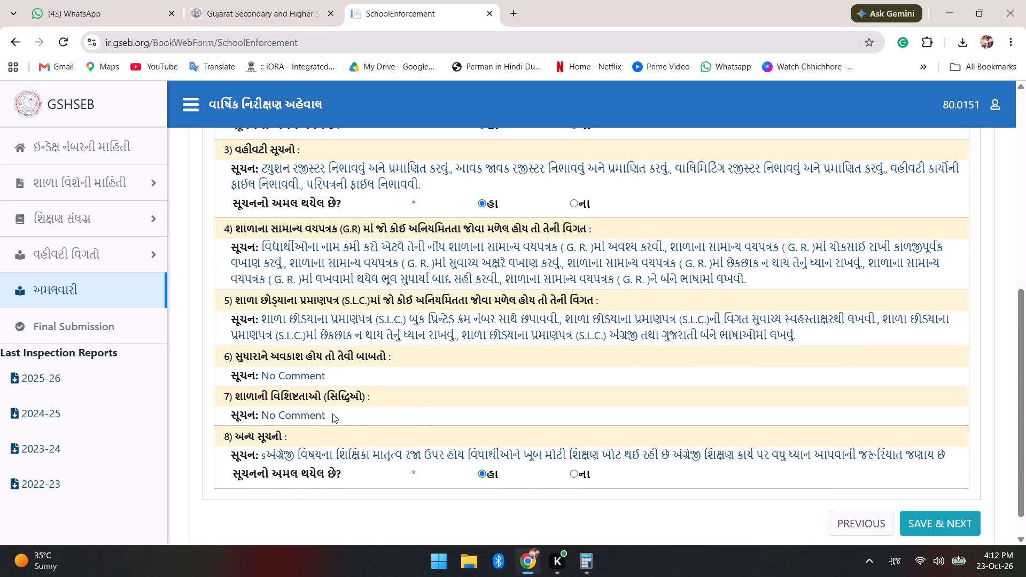
left_click(332, 414)
scroll(332, 414, "down", 1)
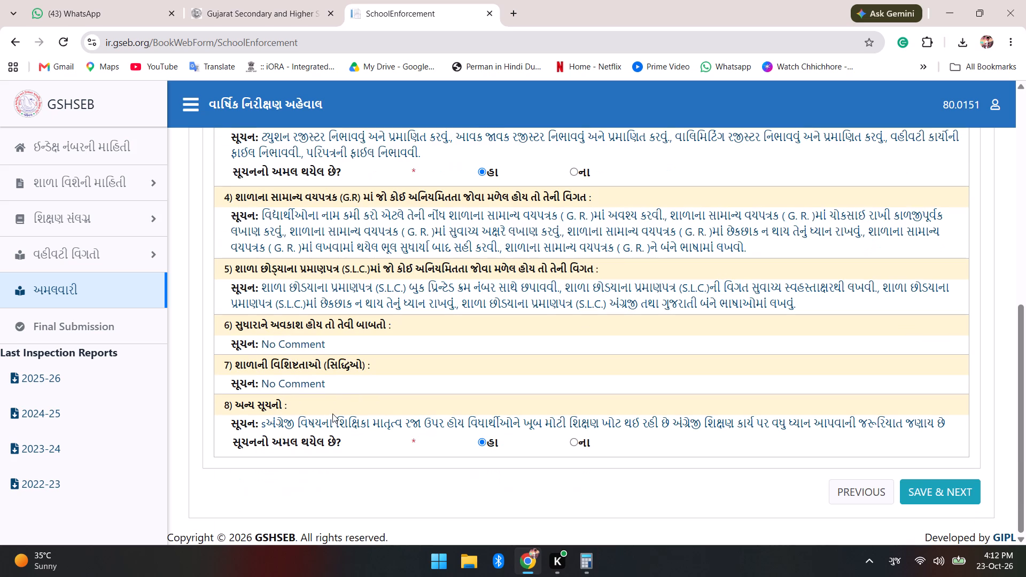
left_click(946, 491)
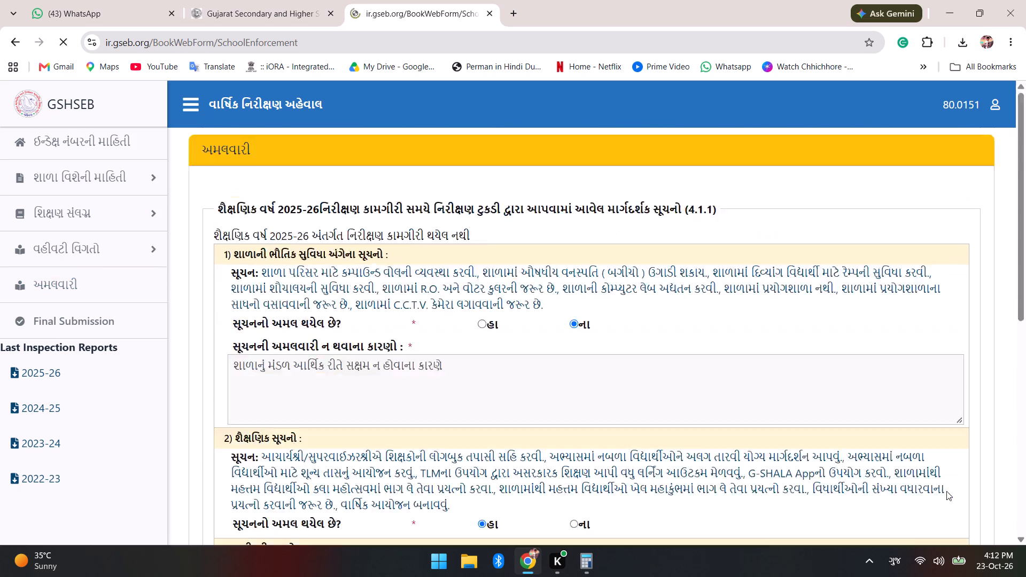
left_click(610, 352)
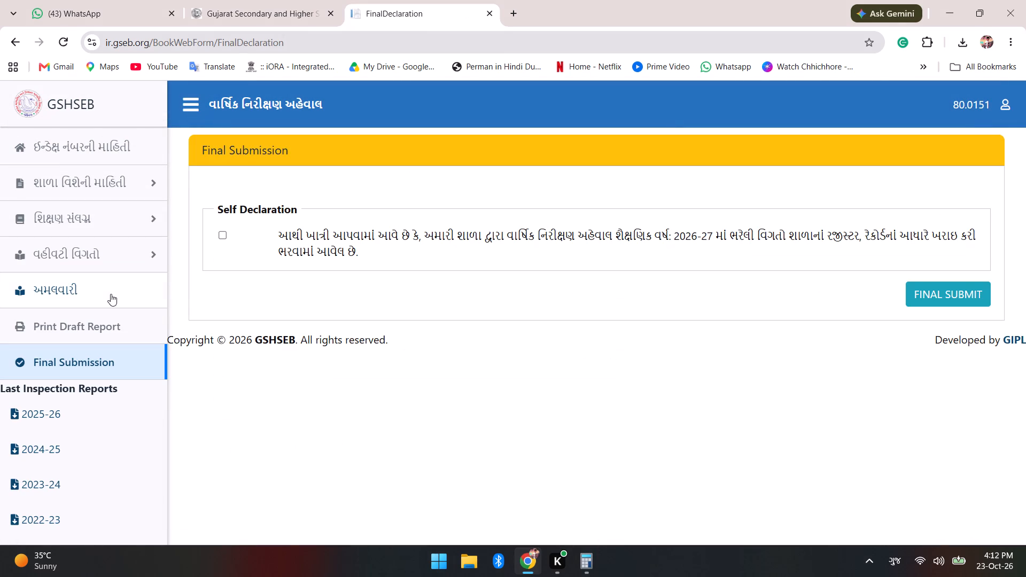
Generate the draft report of the annual inspection for checking before final submission.
scroll(111, 294, "up", 4)
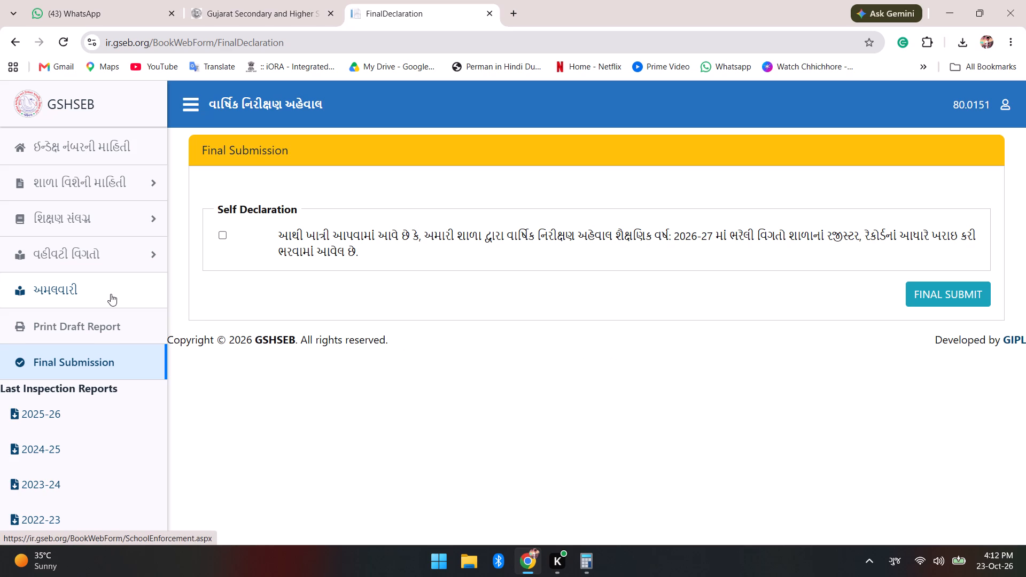
left_click(63, 330)
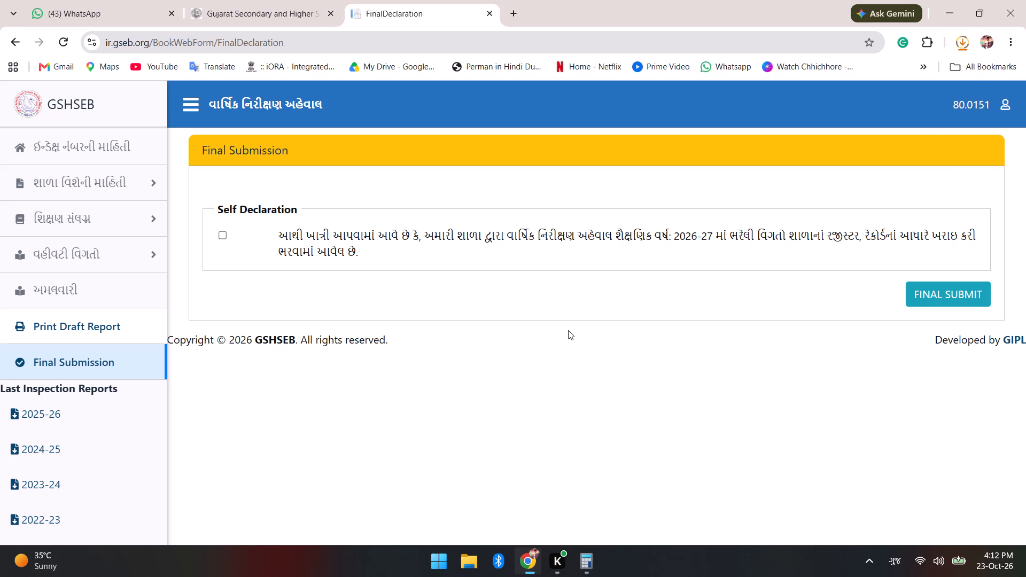
Open the downloaded draft report SchoolInspection_2026_27_80_0151.pdf and check its sections from the first page through the class and student table (1.4.1).
left_click(961, 43)
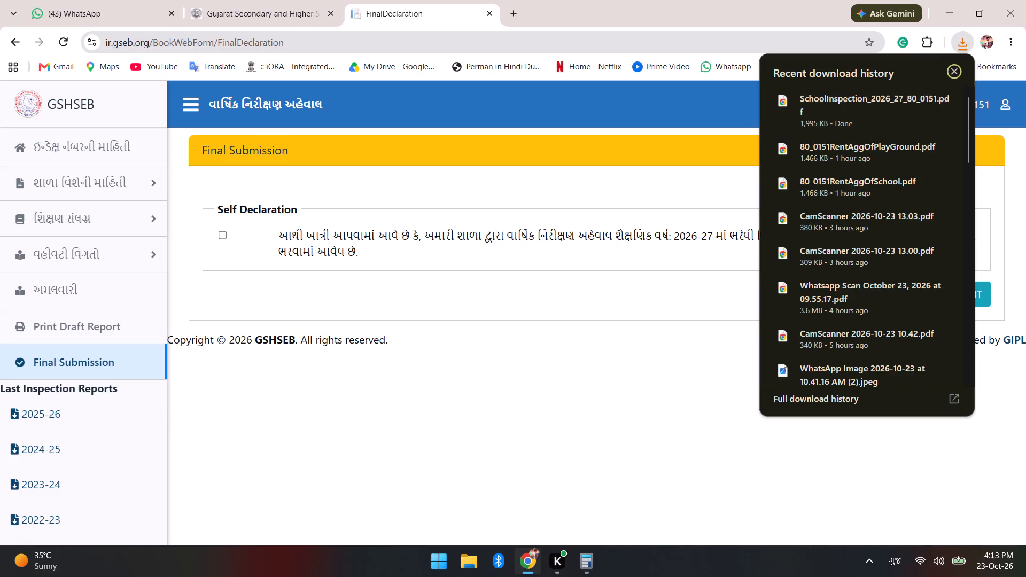
left_click(886, 118)
scroll(641, 340, "down", 1)
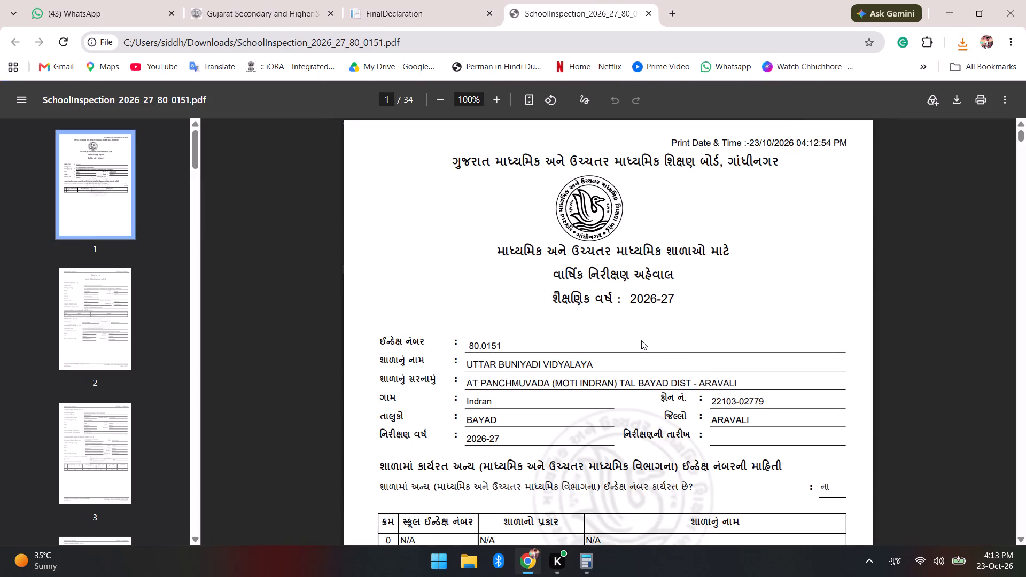
scroll(641, 340, "down", 12)
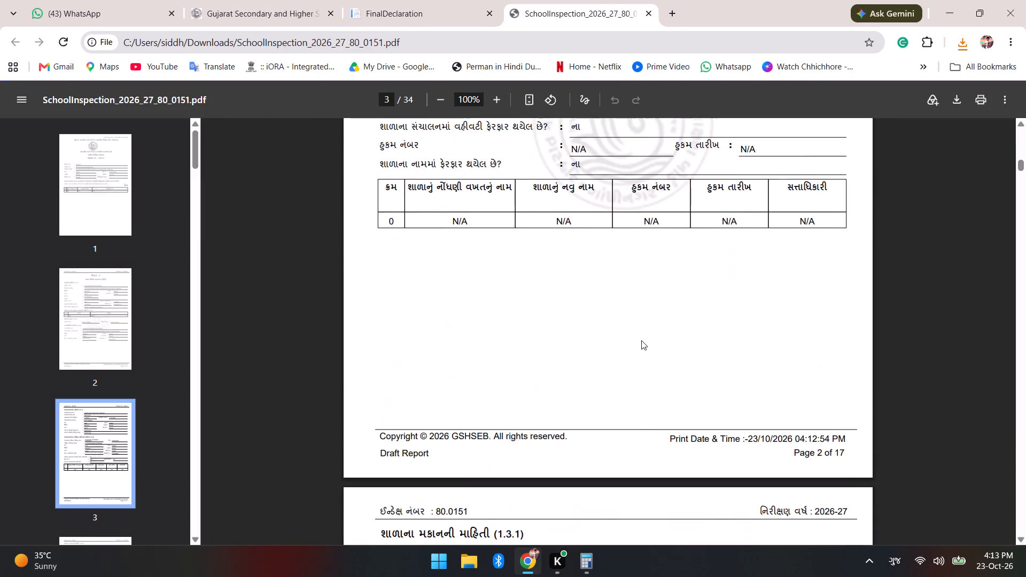
scroll(641, 340, "down", 7)
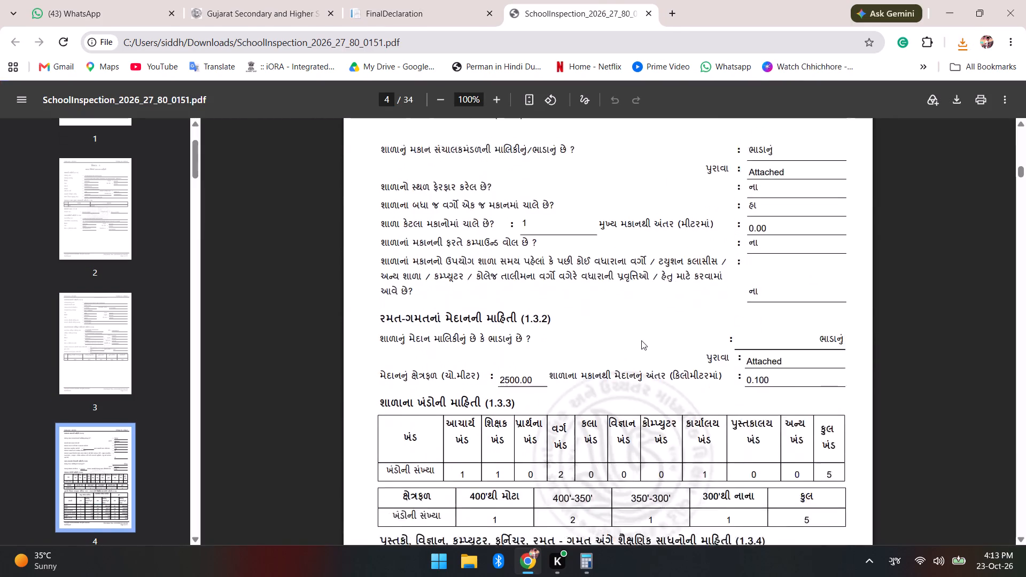
scroll(641, 340, "down", 5)
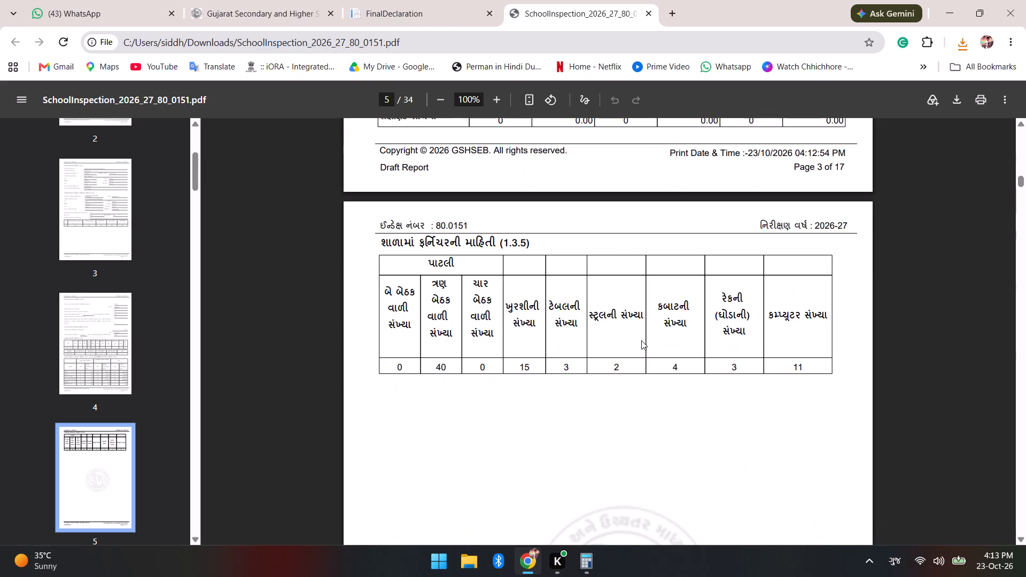
scroll(641, 340, "down", 10)
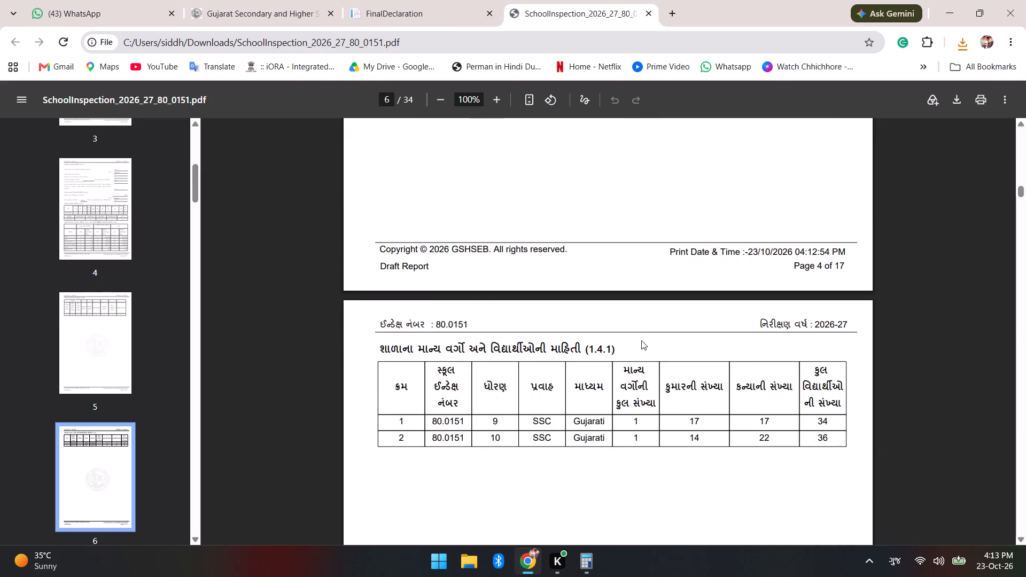
scroll(641, 340, "down", 1)
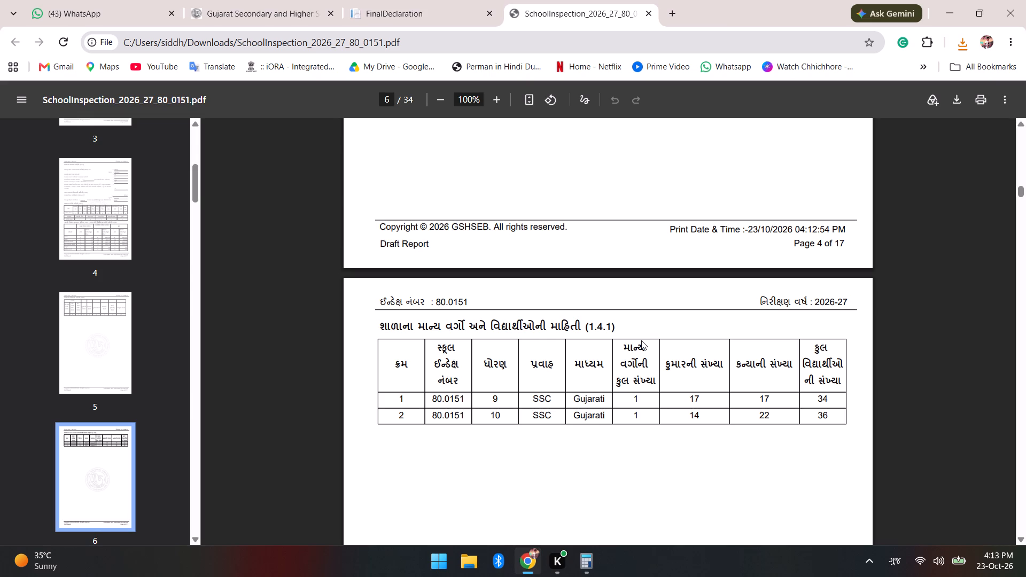
Compare the portal's શાળાના માન્ય વર્ગોની માહિતી section (1.4.1) with the same table in the draft report.
left_click(386, 0)
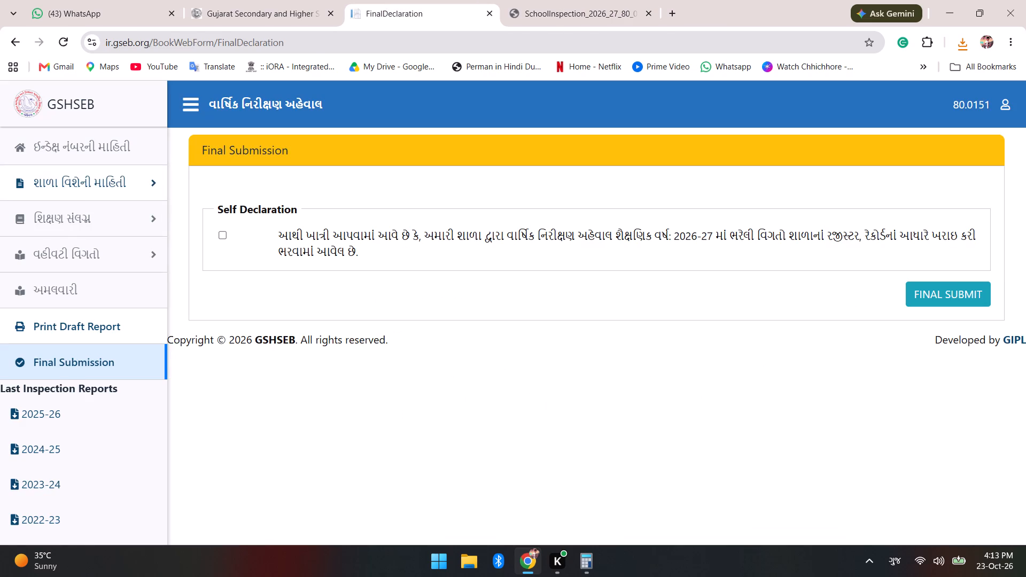
left_click(90, 185)
left_click(73, 316)
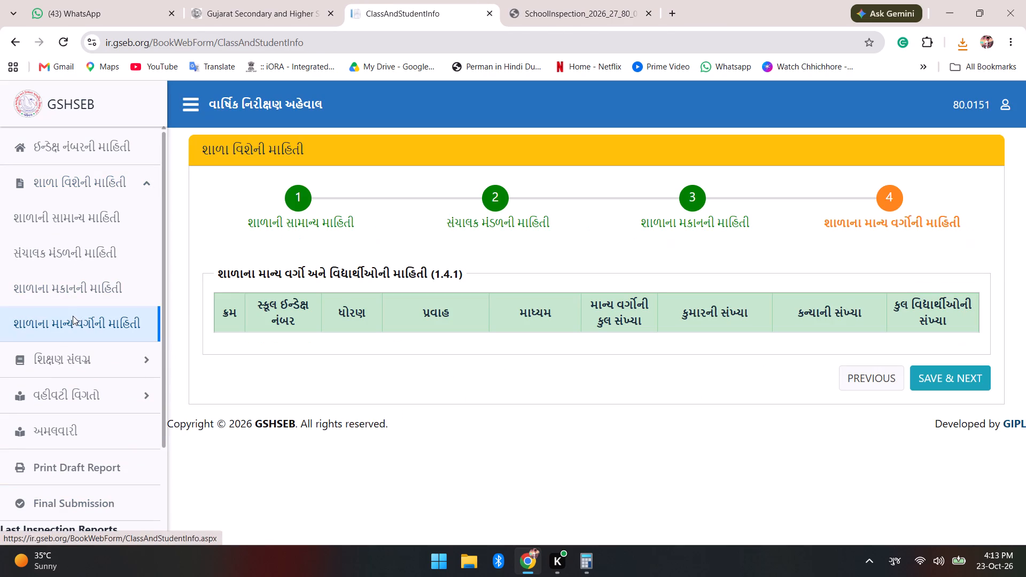
left_click(635, 0)
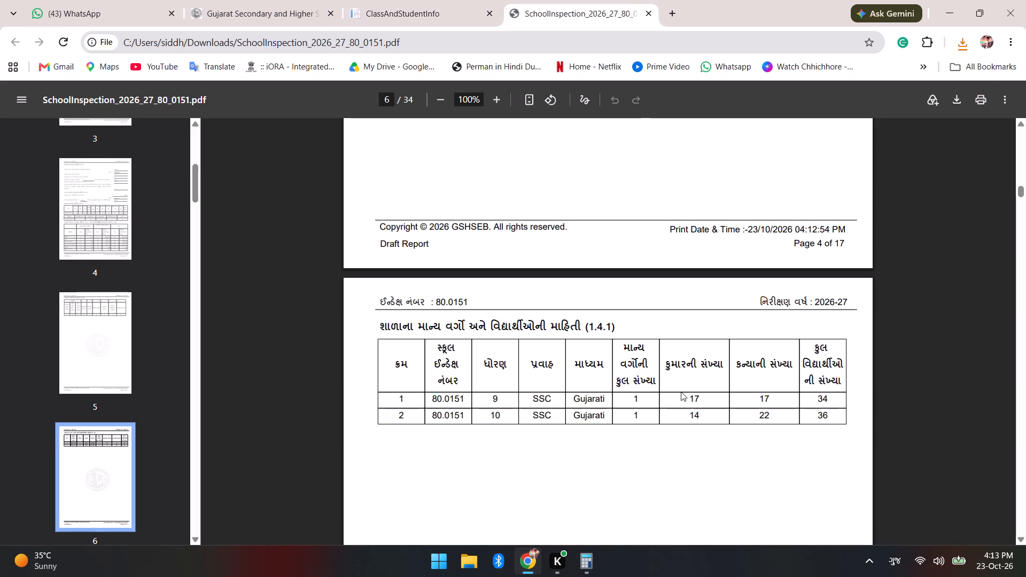
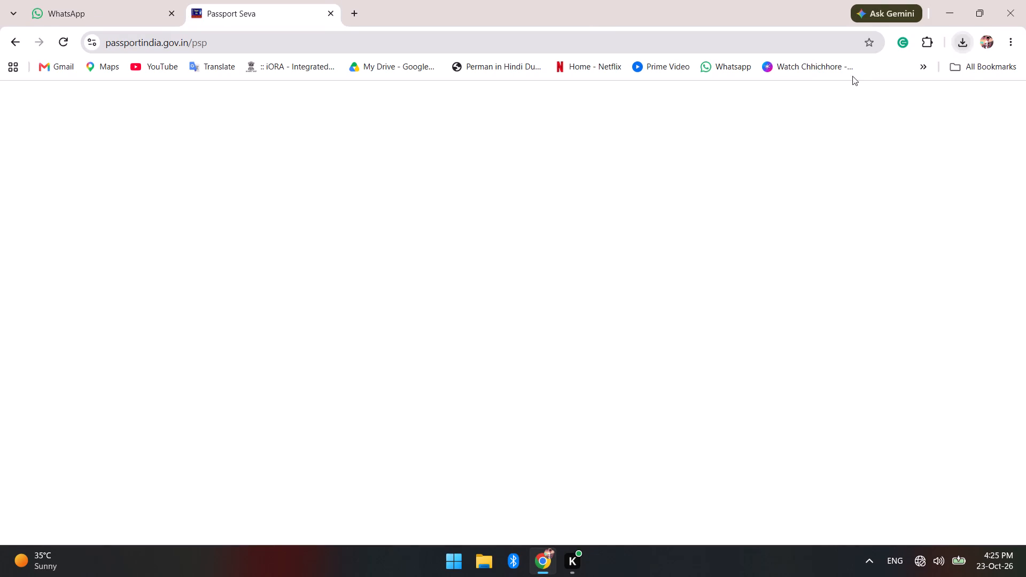
Open the downloaded draft report SchoolInspection_2026_27_80_0151.pdf and print all its pages on both sides of the paper.
left_click(813, 108)
key("ctrl+p")
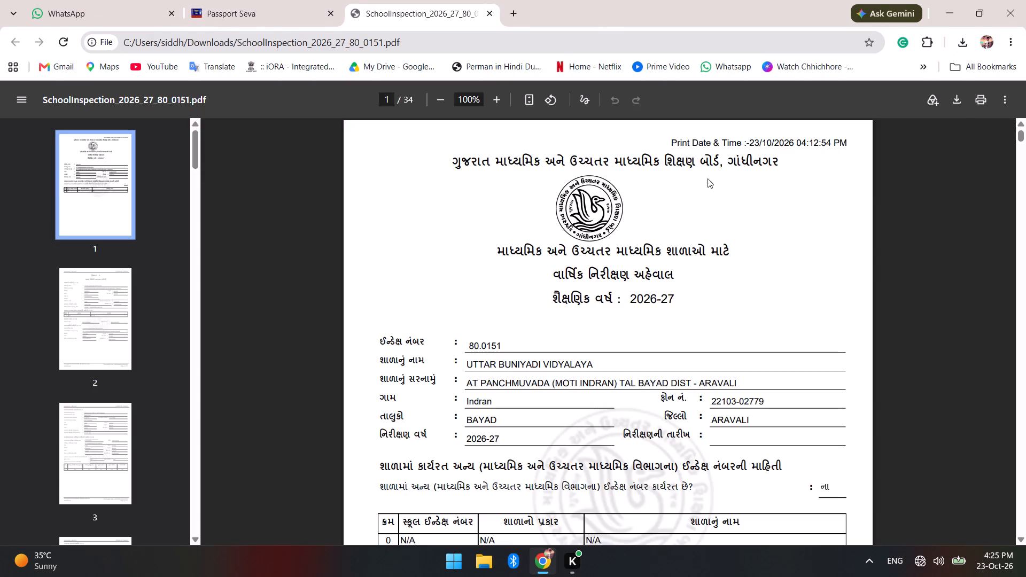
left_click(727, 260)
left_click(630, 131)
scroll(699, 344, "down", 2)
scroll(708, 380, "up", 1)
scroll(710, 387, "down", 1)
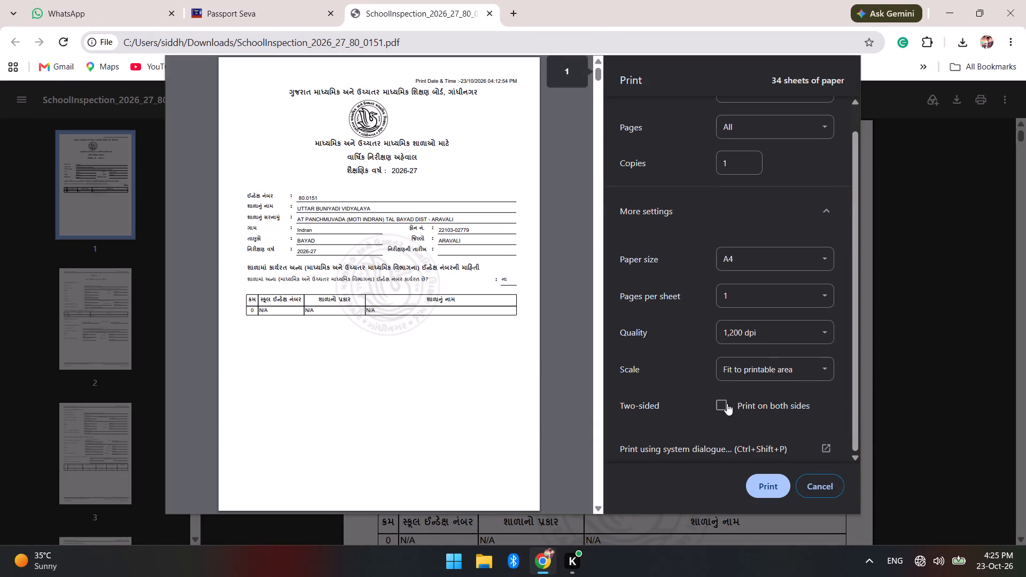
left_click(727, 403)
left_click(675, 213)
left_click(678, 186)
left_click(757, 489)
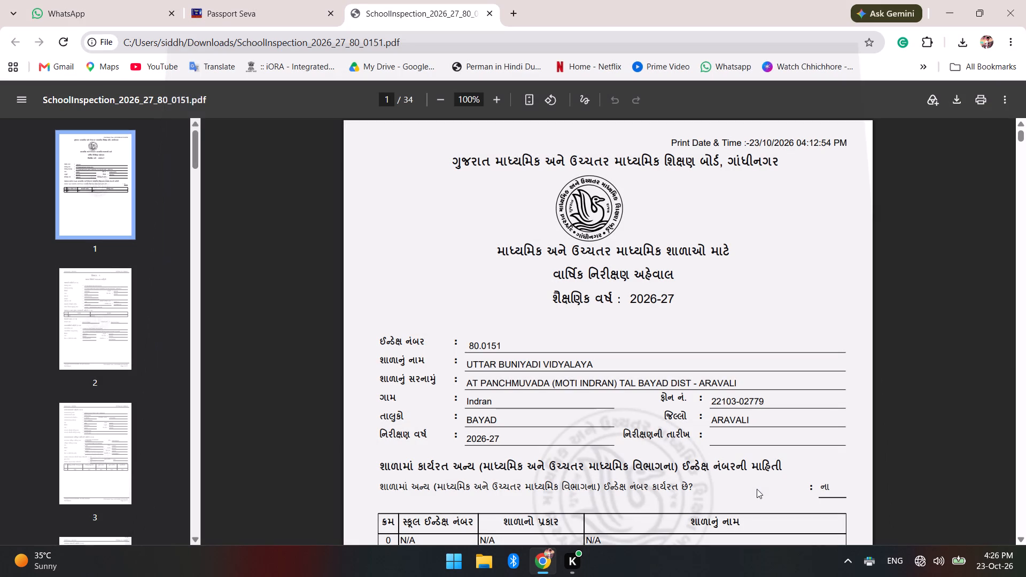
Bring up the active printer options to check the print job of the draft report.
right_click(870, 569)
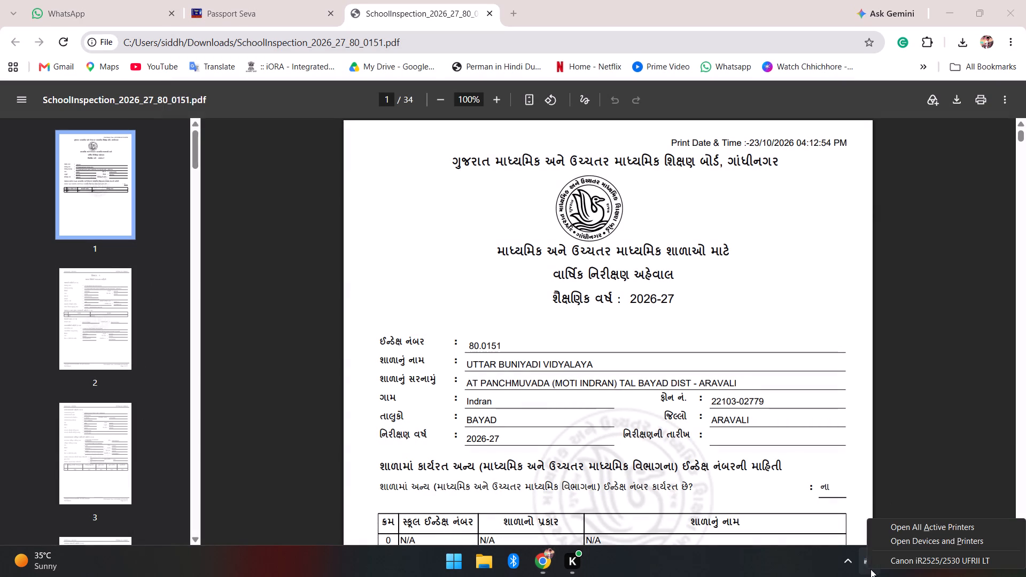
Cancel the SchoolInspection_2026_27_80_0151.pdf print job in the Canon iR2525/2530 UFRII LT print queue and close the queue.
left_click(913, 568)
left_click(921, 558)
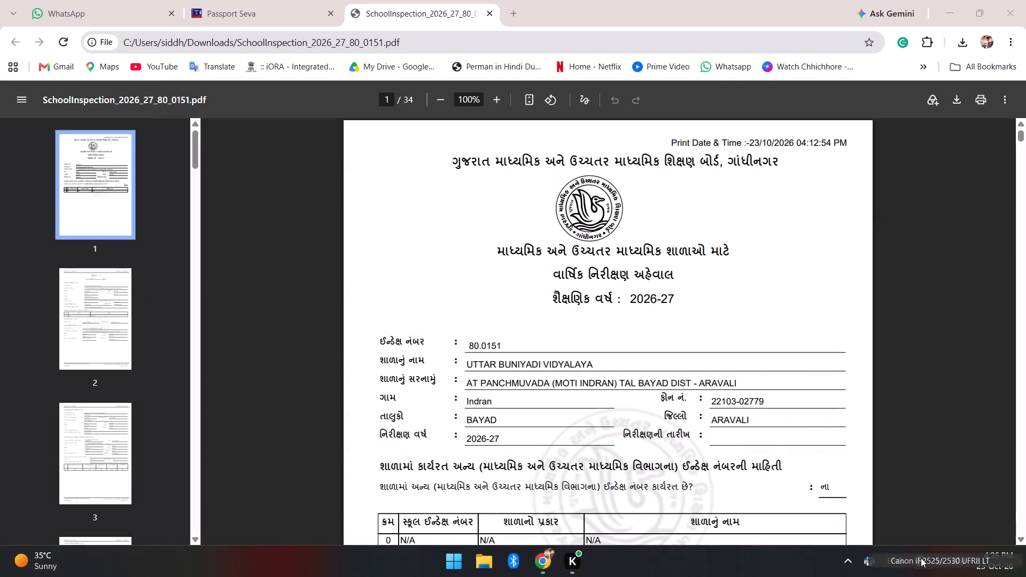
right_click(921, 558)
right_click(388, 166)
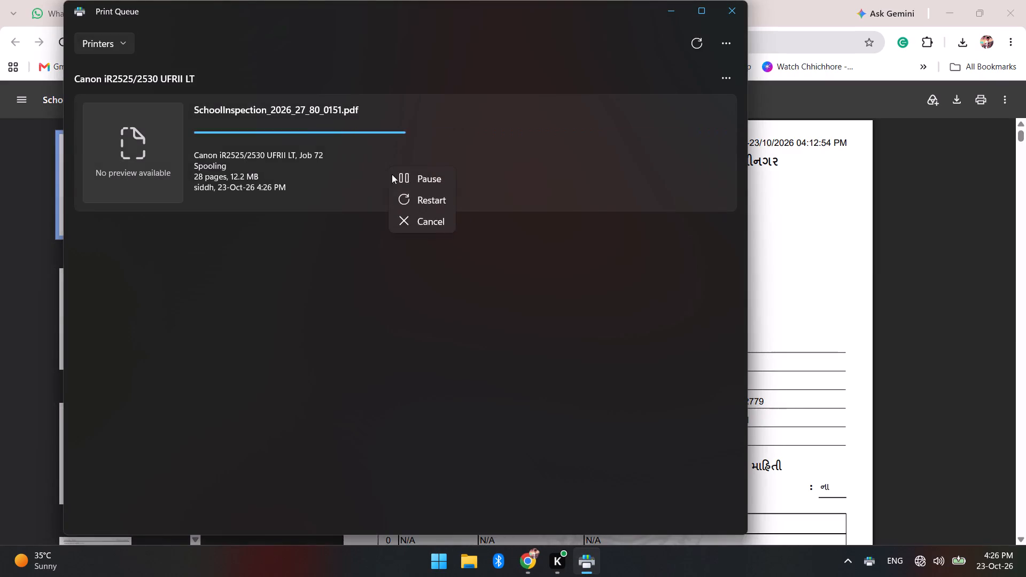
left_click(428, 220)
left_click(369, 306)
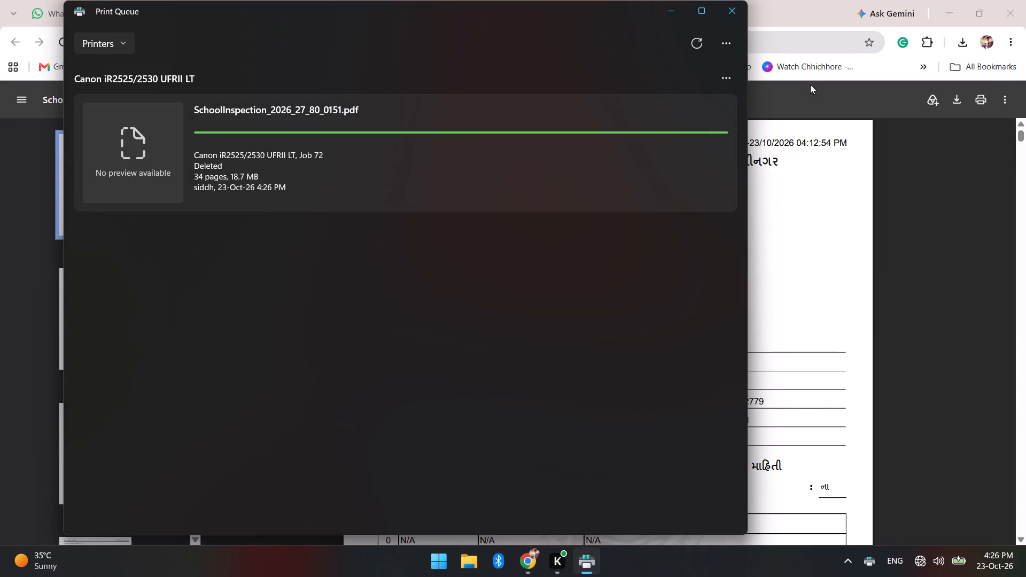
left_click(693, 46)
left_click(728, 13)
Look through the draft report PDF to find where the report's own pages end and the attached scanned documents begin.
scroll(774, 361, "down", 18)
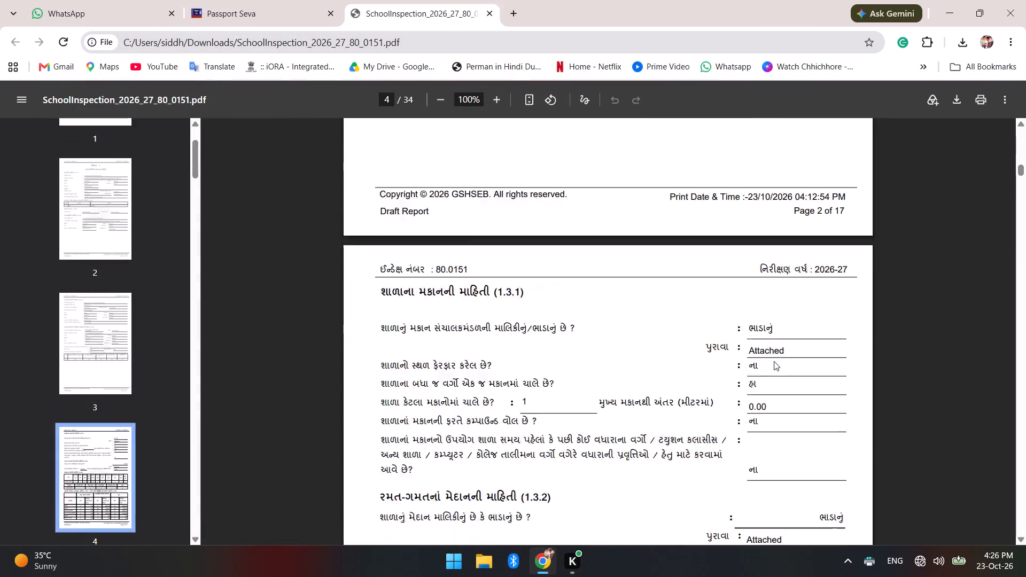
scroll(774, 361, "down", 20)
scroll(774, 361, "down", 20)
scroll(774, 361, "down", 5)
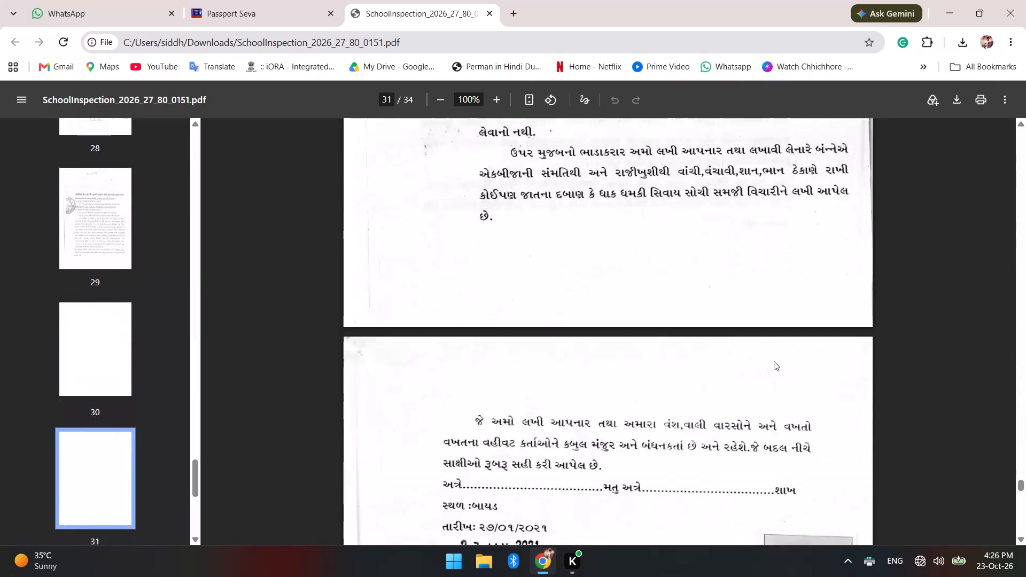
scroll(774, 361, "down", 8)
scroll(721, 447, "up", 14)
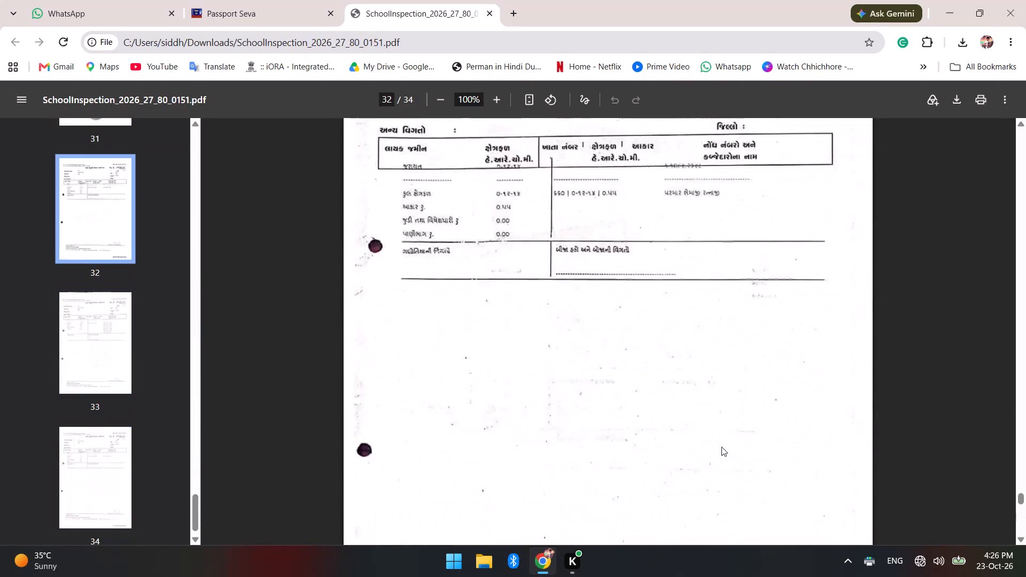
scroll(721, 447, "up", 20)
scroll(721, 447, "up", 20)
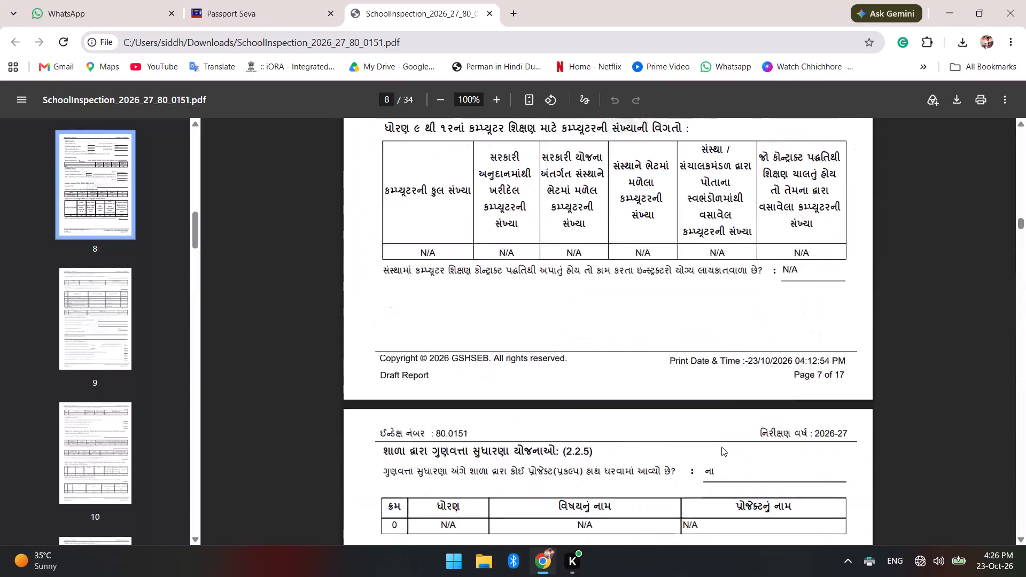
scroll(721, 447, "up", 6)
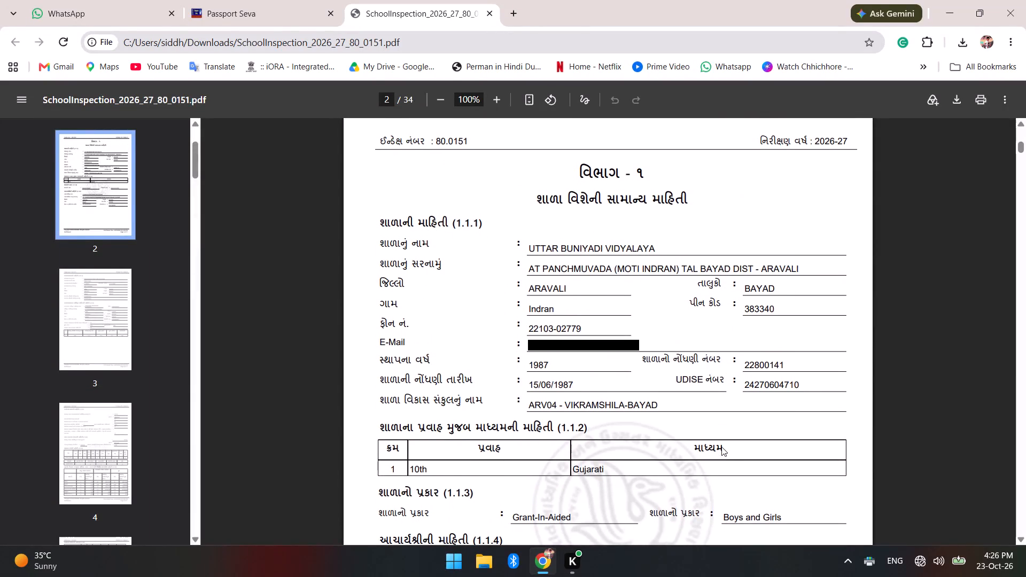
scroll(721, 447, "down", 12)
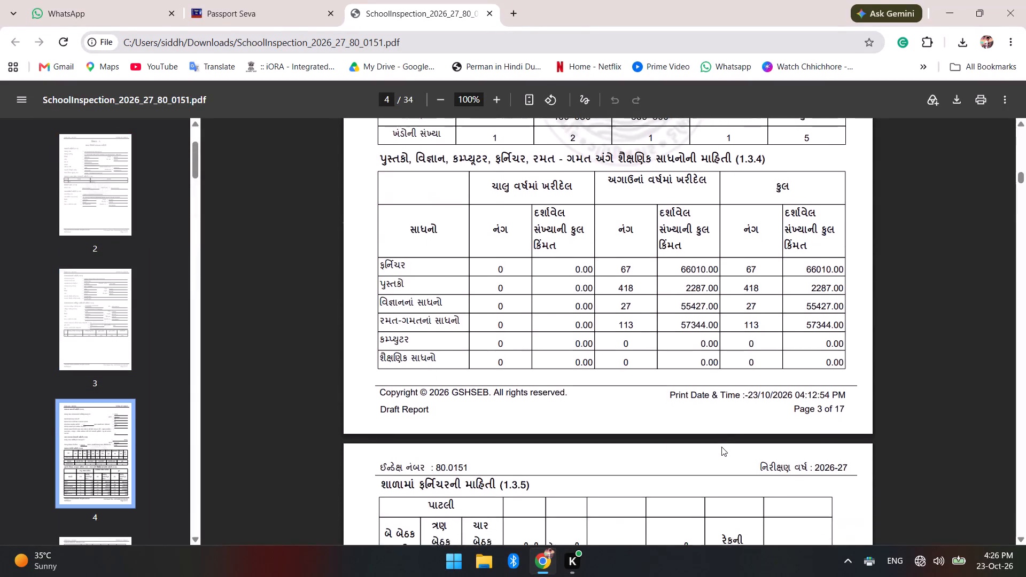
scroll(721, 447, "down", 9)
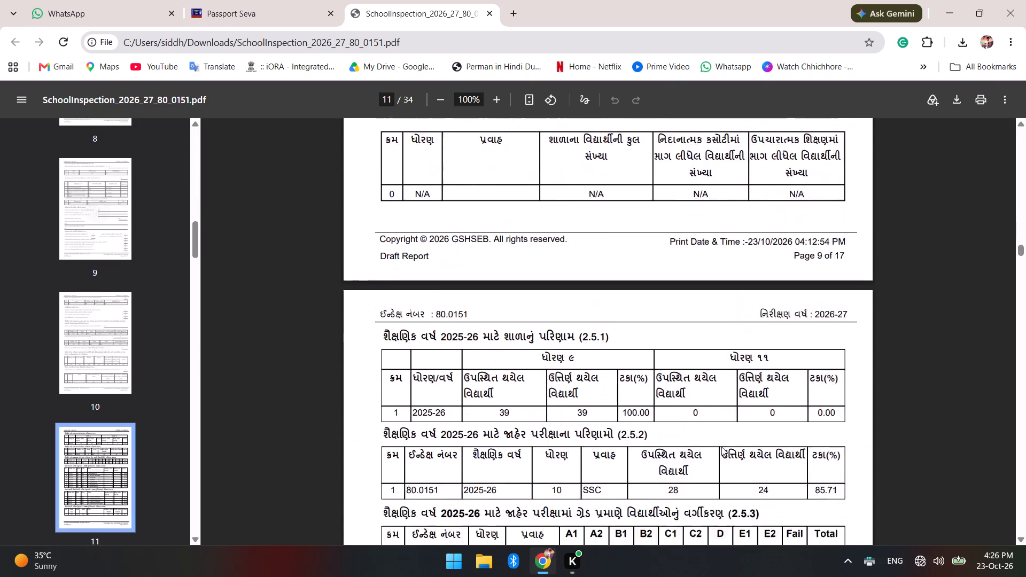
scroll(966, 361, "down", 4)
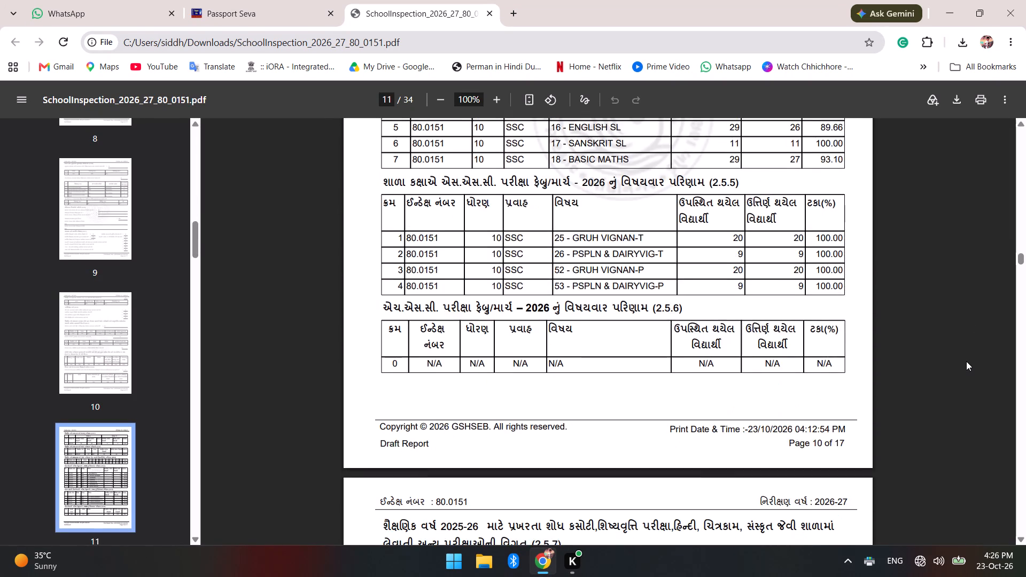
scroll(966, 361, "down", 7)
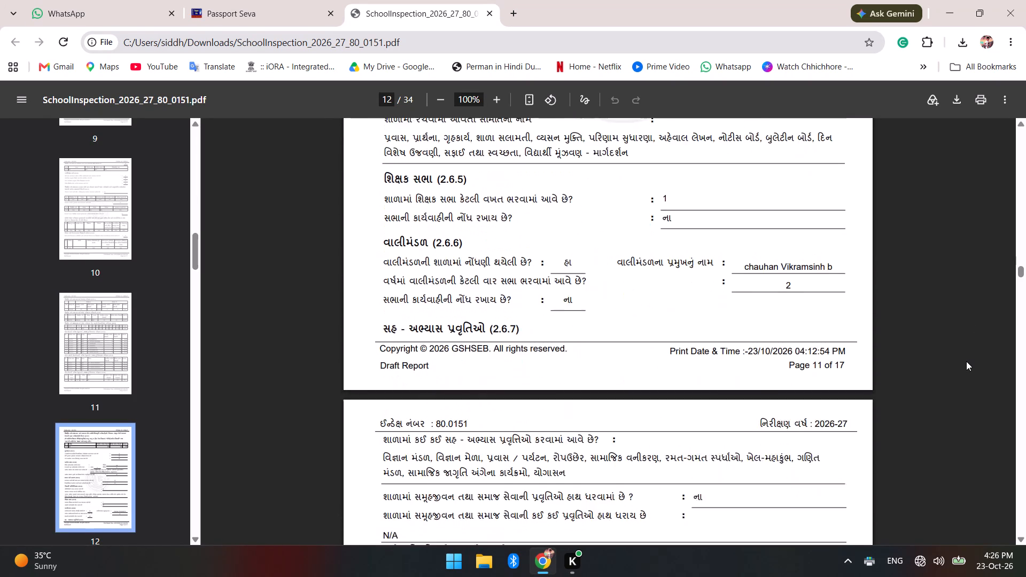
scroll(966, 361, "down", 11)
scroll(966, 361, "up", 2)
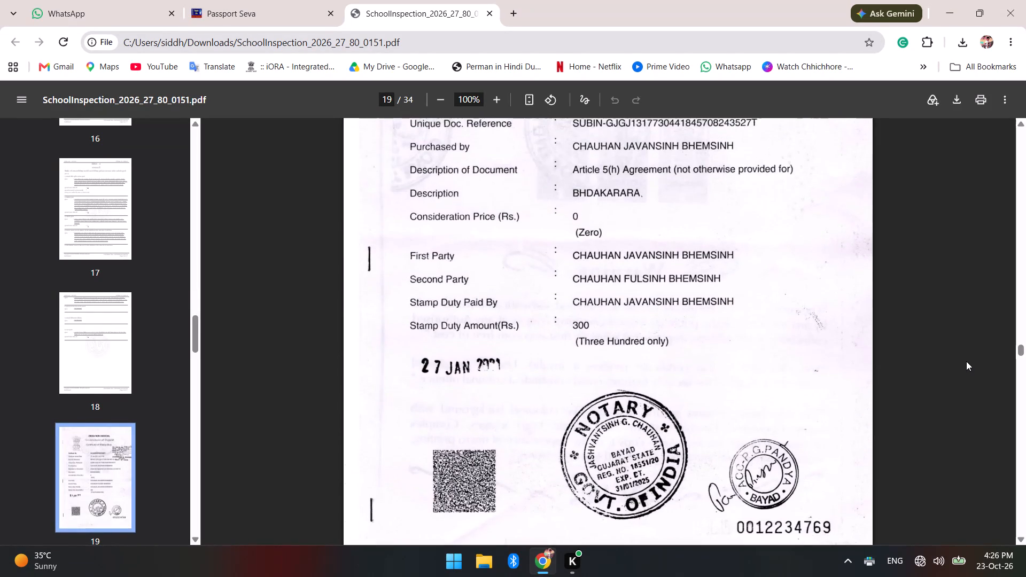
scroll(966, 361, "up", 4)
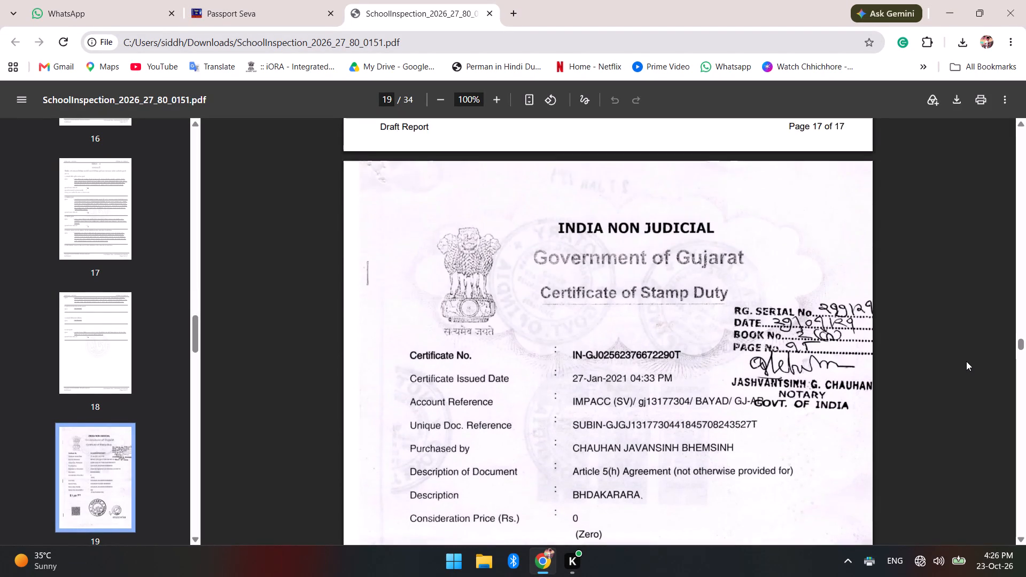
scroll(966, 361, "up", 2)
scroll(823, 379, "up", 1)
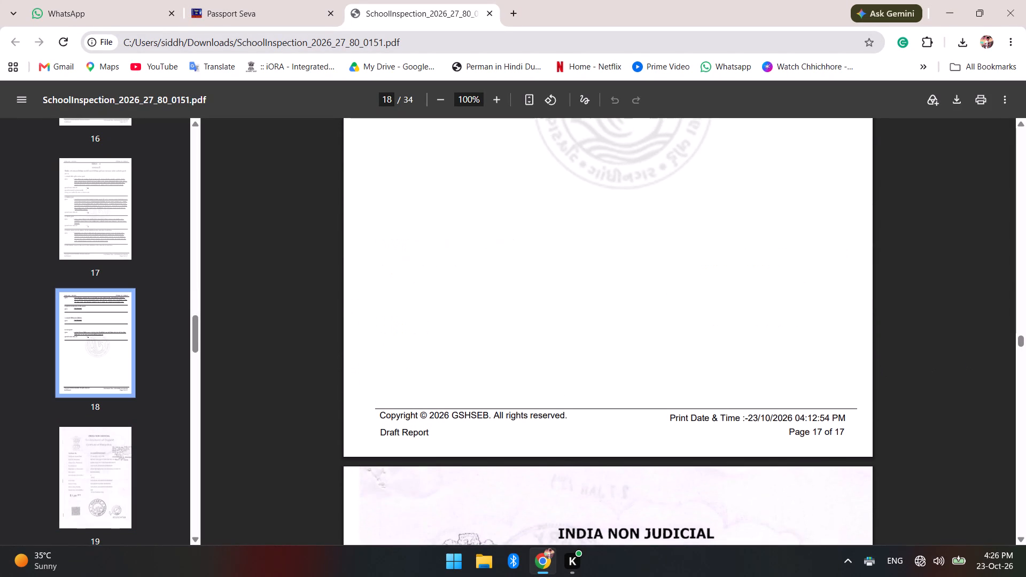
scroll(823, 379, "up", 2)
scroll(994, 352, "up", 1)
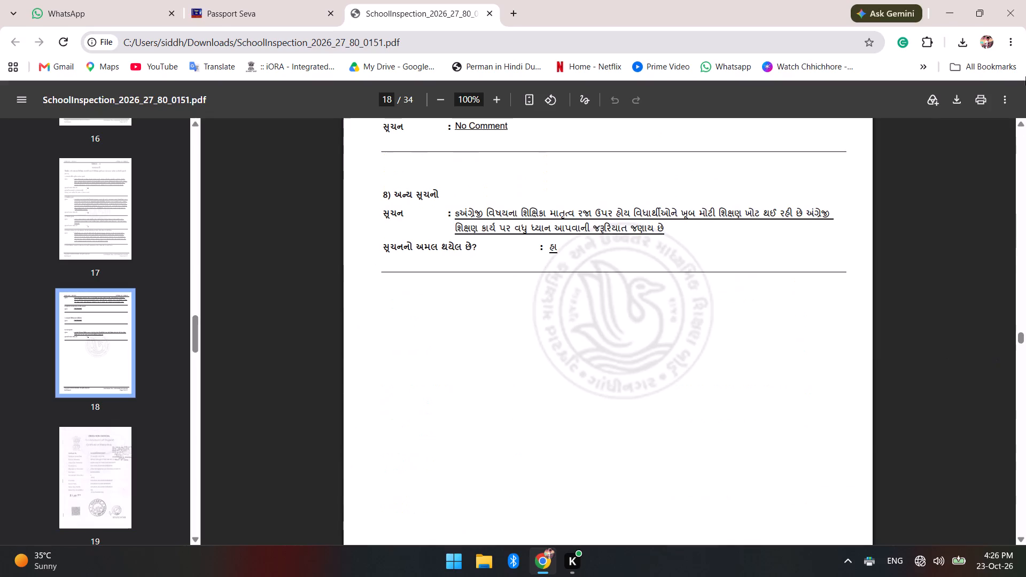
Print one copy of only pages 1-18 of the draft report on the Canon iR2525/2530 printer, checking the preview first.
left_click(980, 106)
left_click(833, 153)
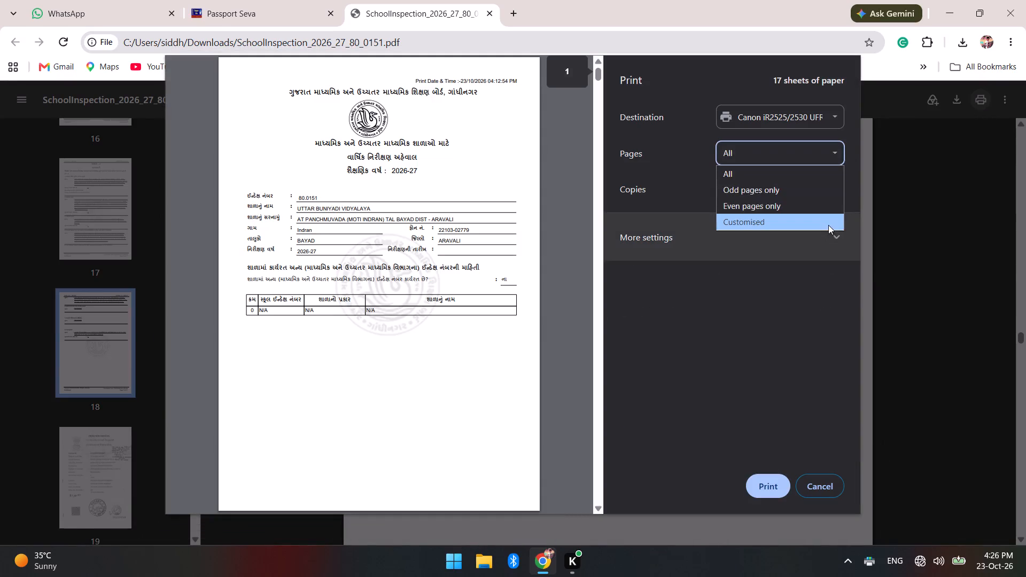
left_click(827, 224)
type("1-18")
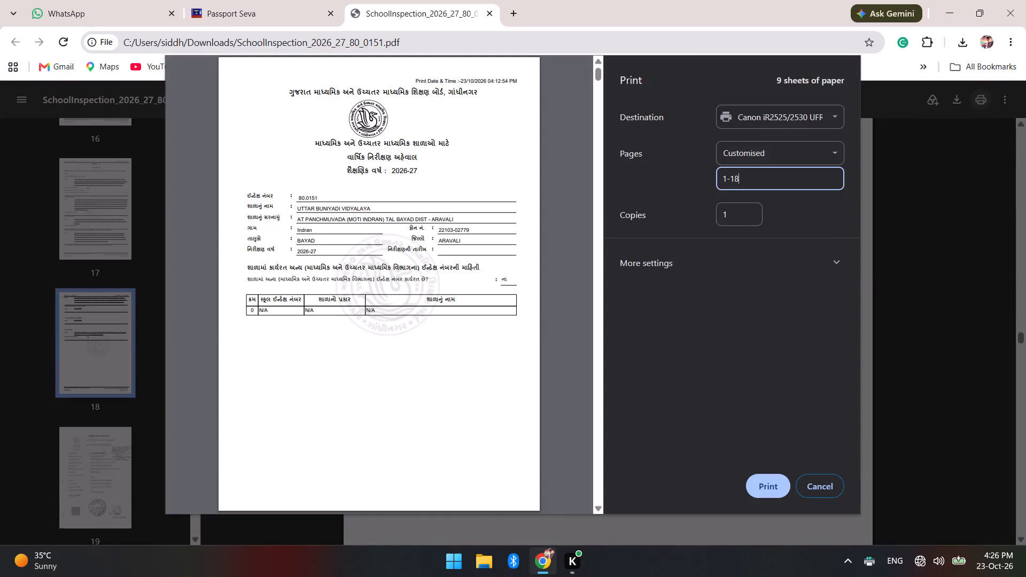
scroll(475, 139, "down", 20)
scroll(475, 139, "down", 1)
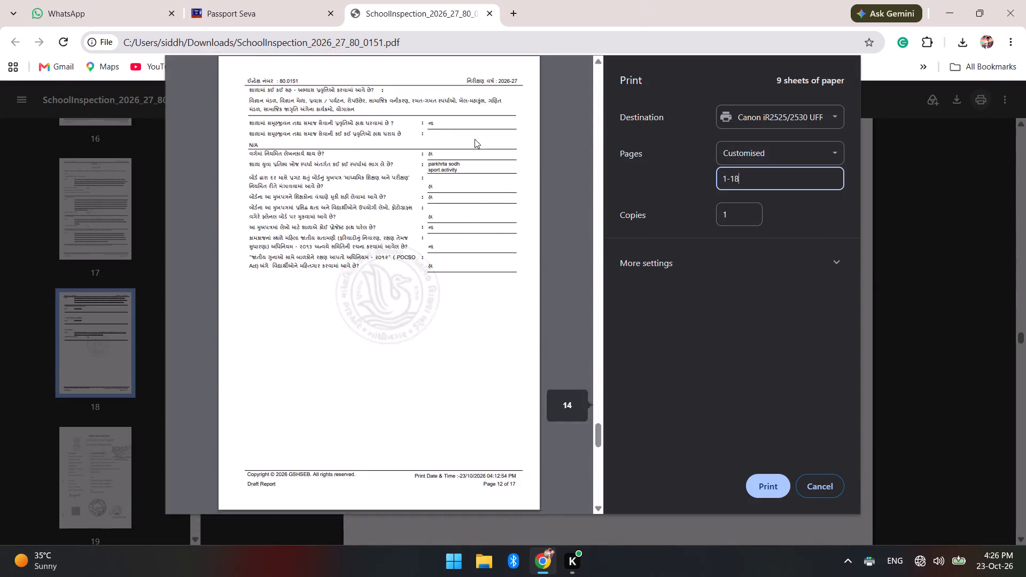
scroll(475, 139, "down", 4)
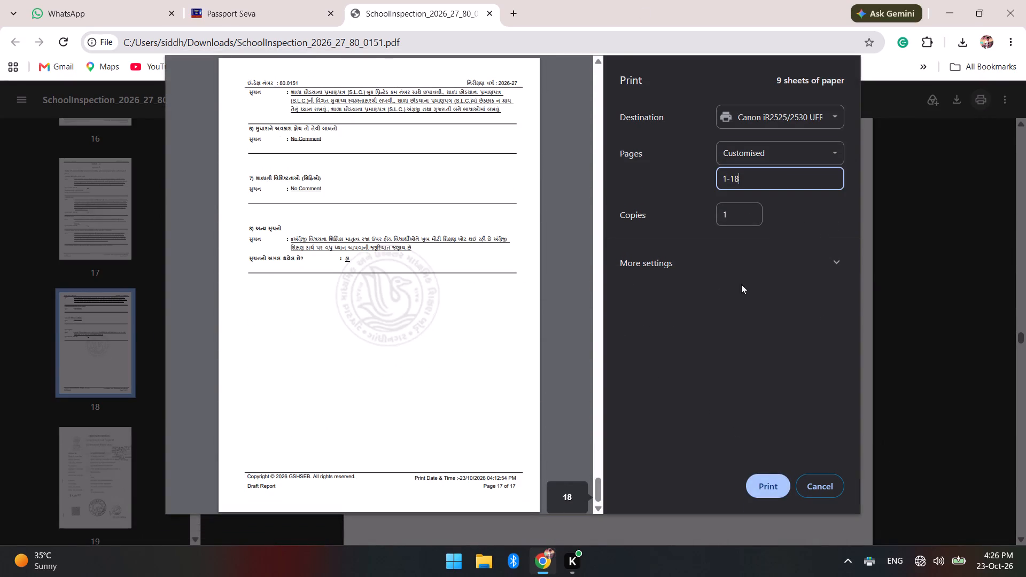
left_click(725, 253)
left_click(687, 199)
scroll(768, 370, "down", 4)
left_click(777, 497)
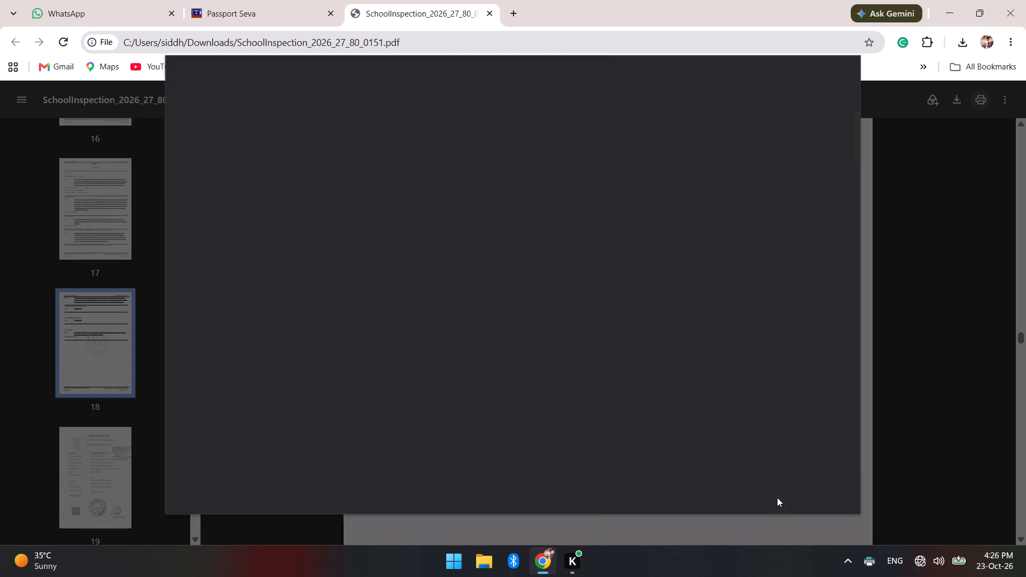